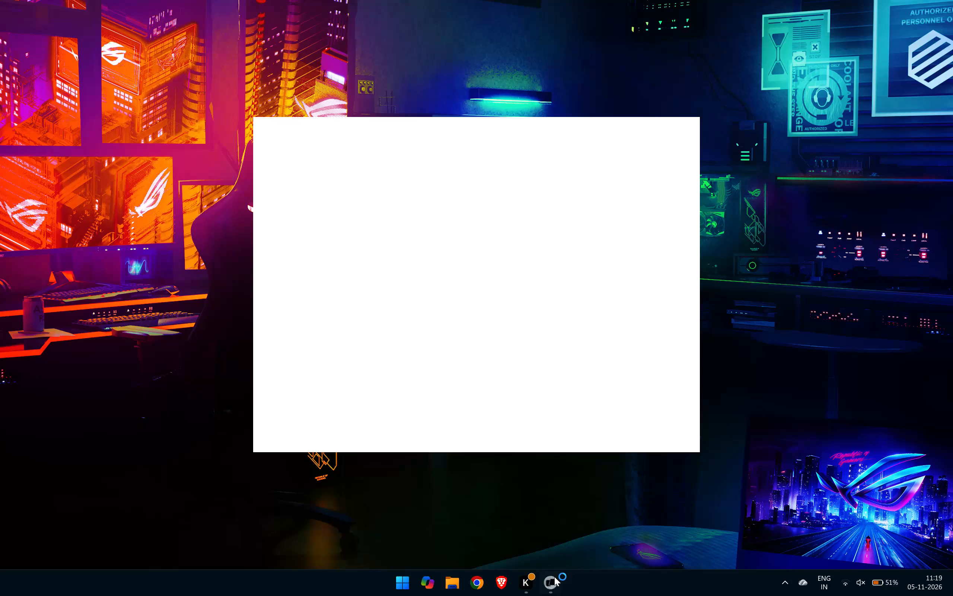
Close the Warp terminal window that is starting a new Windows PowerShell session.
right_click(554, 577)
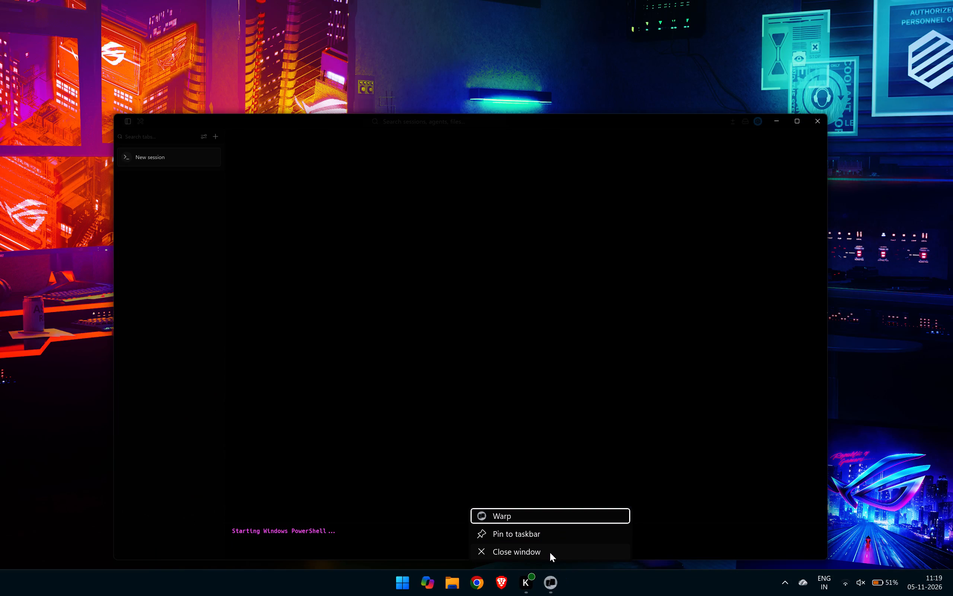
left_click(547, 546)
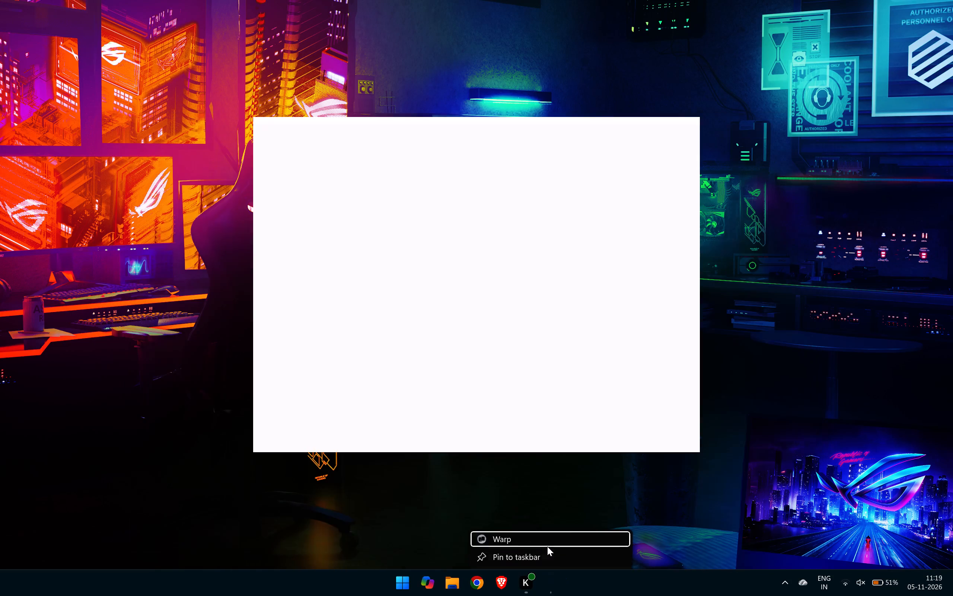
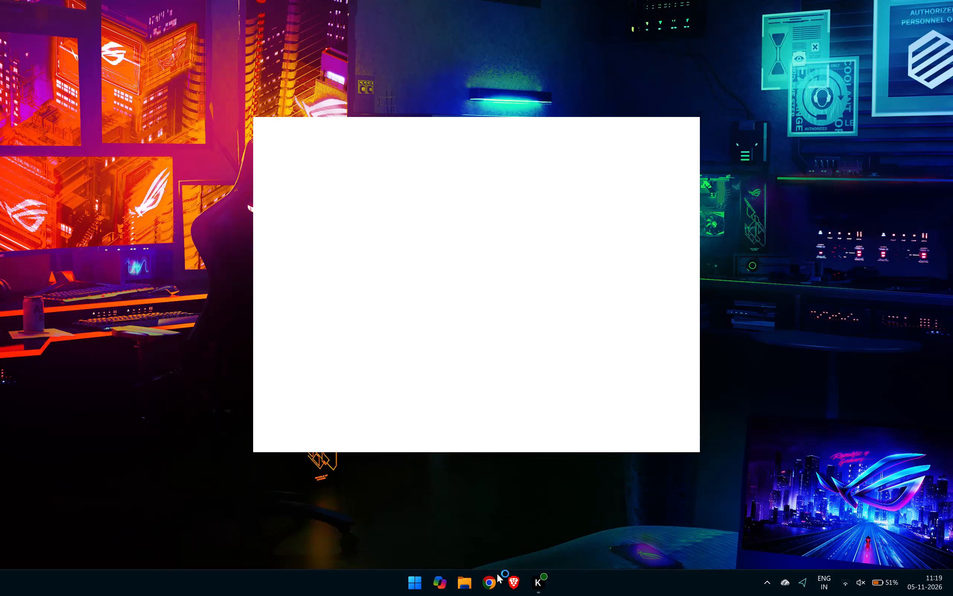
Search the installed apps for "wh" and launch WhatsApp.
left_click(409, 580)
key("w")
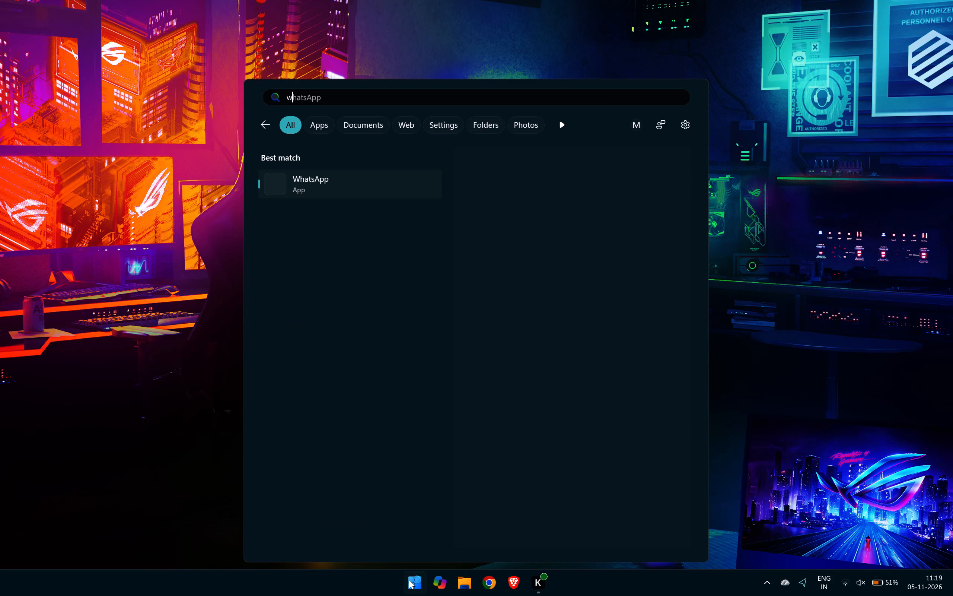
key("h")
key("Return")
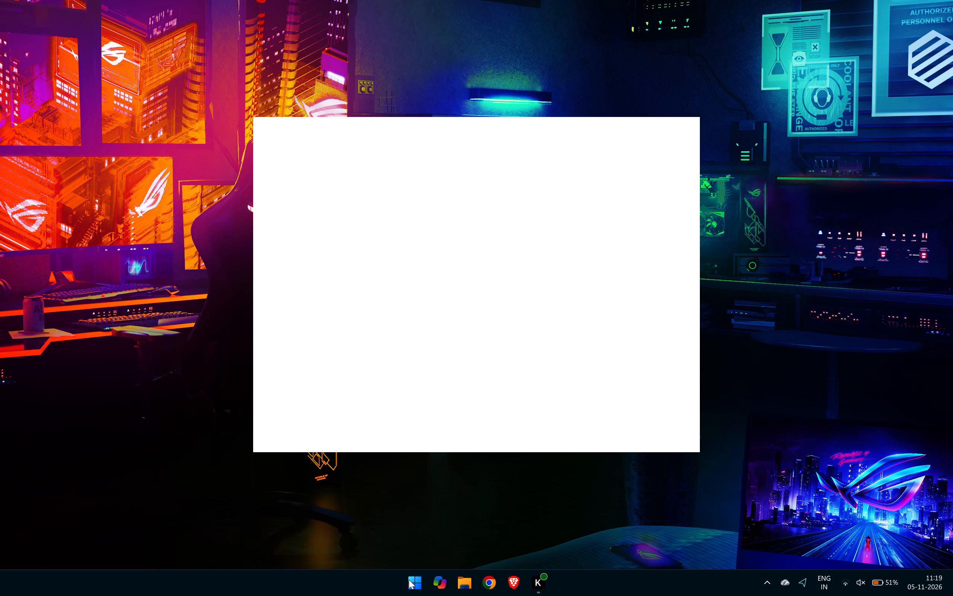
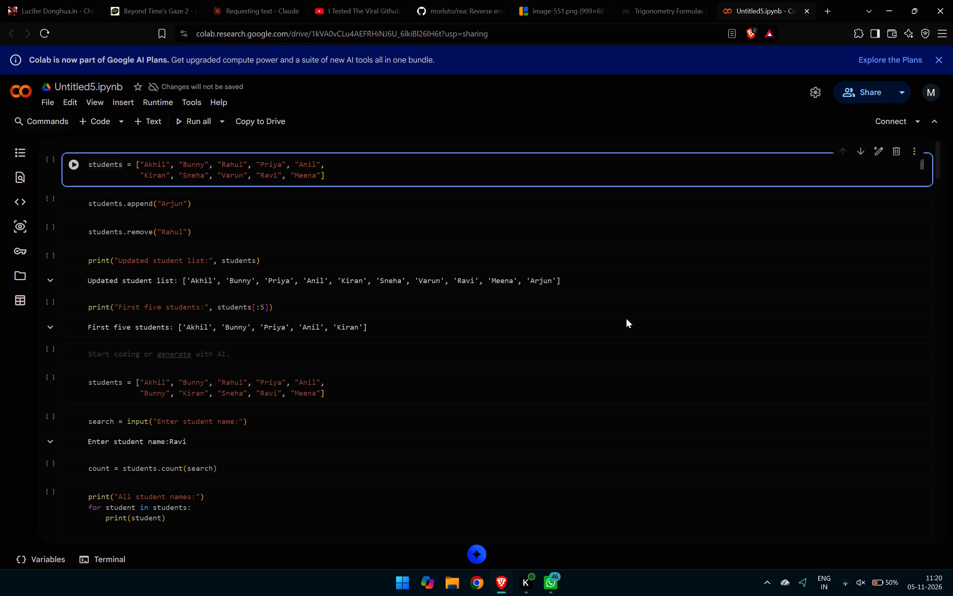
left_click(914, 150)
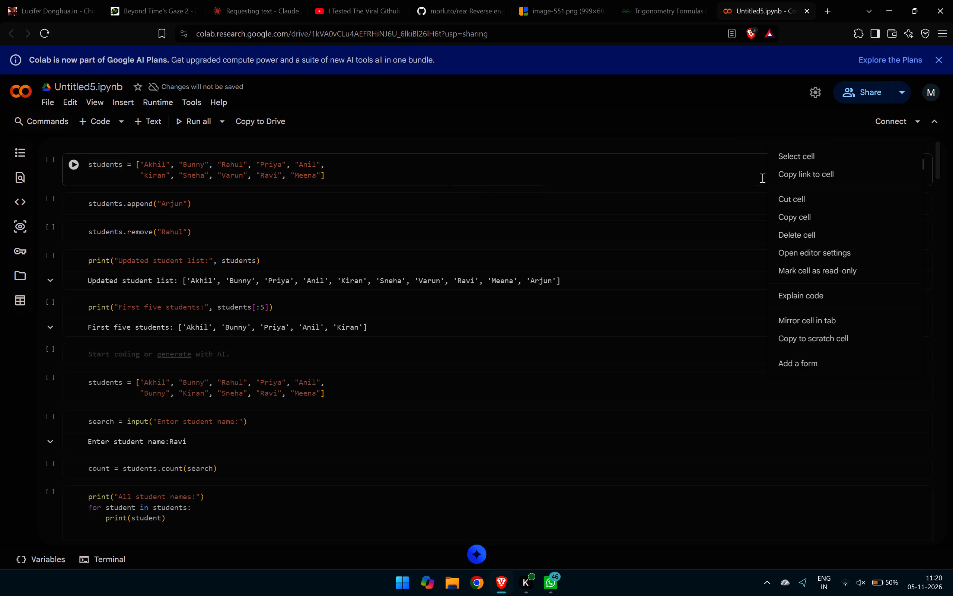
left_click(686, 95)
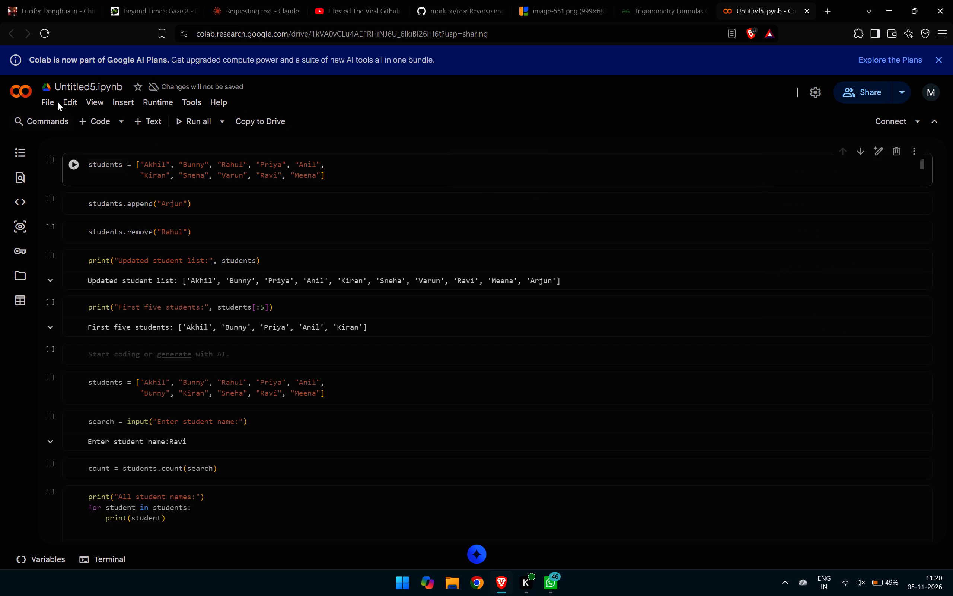
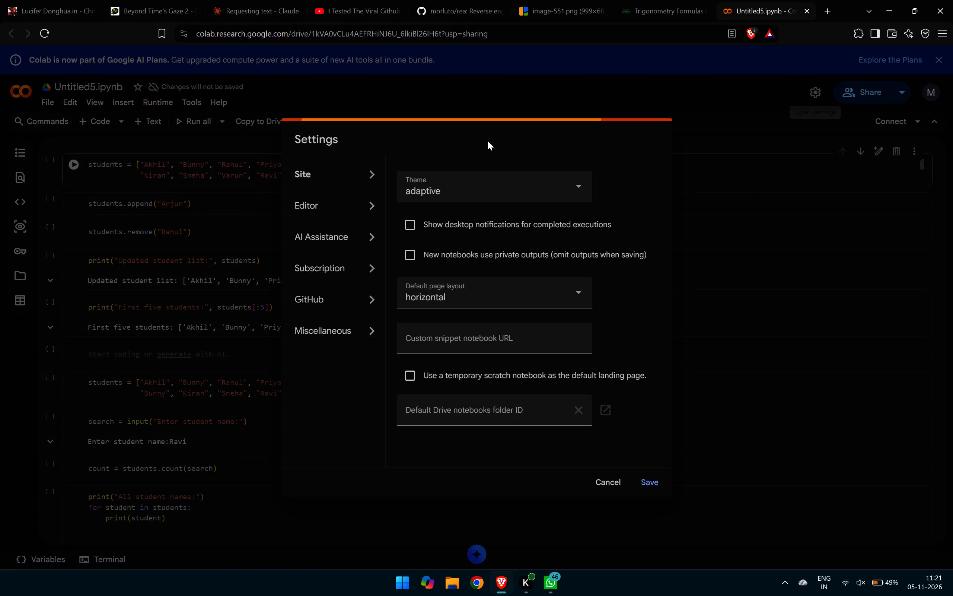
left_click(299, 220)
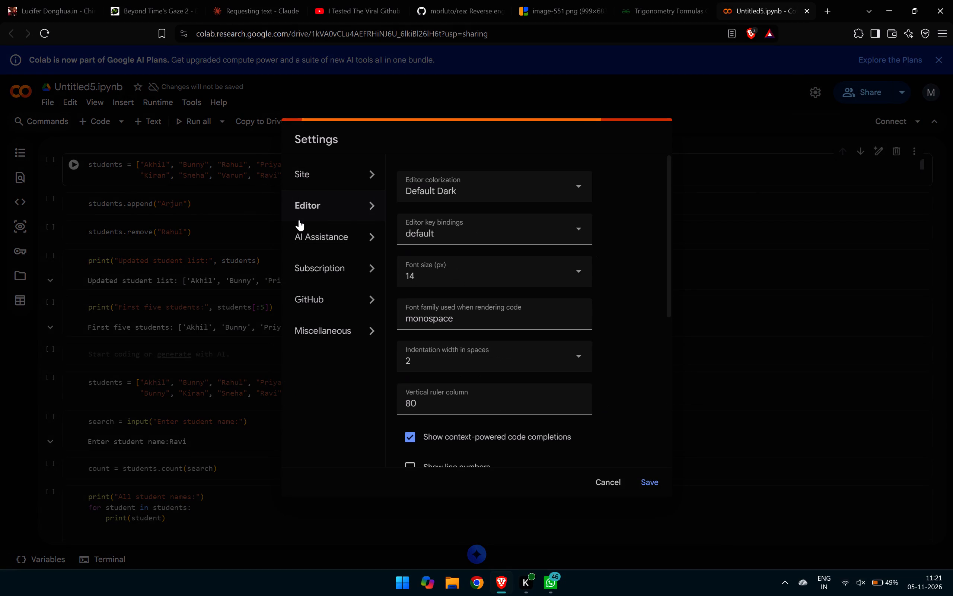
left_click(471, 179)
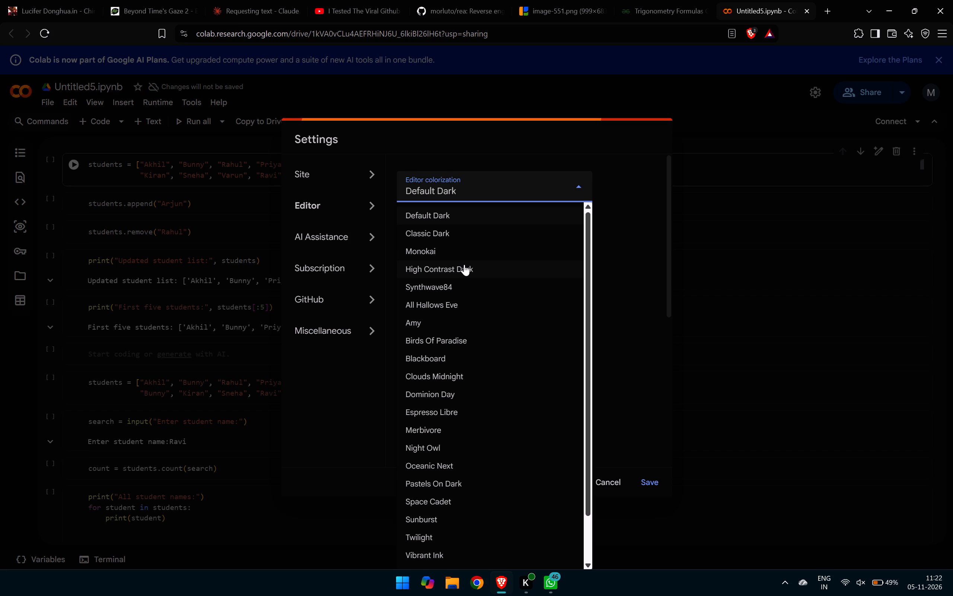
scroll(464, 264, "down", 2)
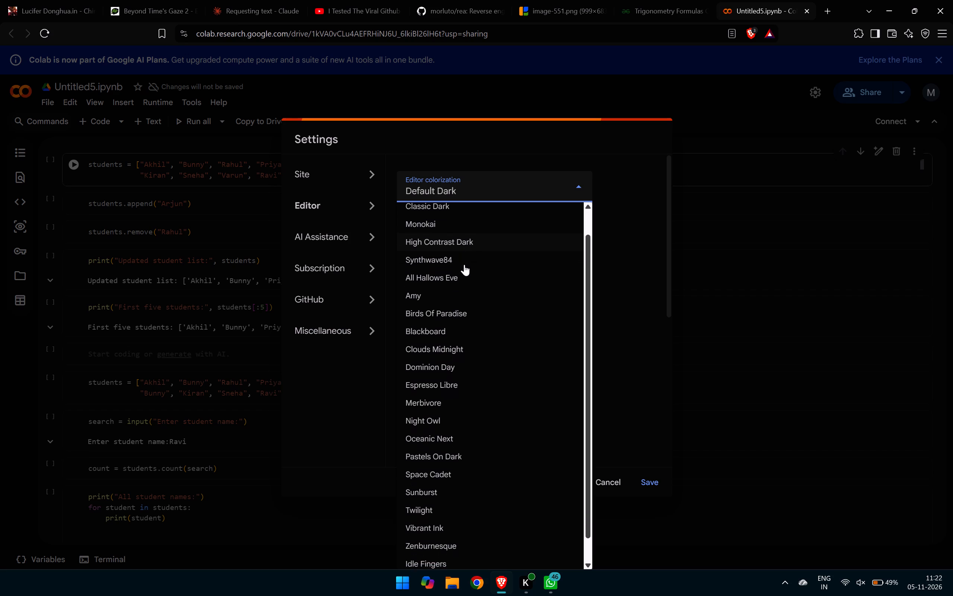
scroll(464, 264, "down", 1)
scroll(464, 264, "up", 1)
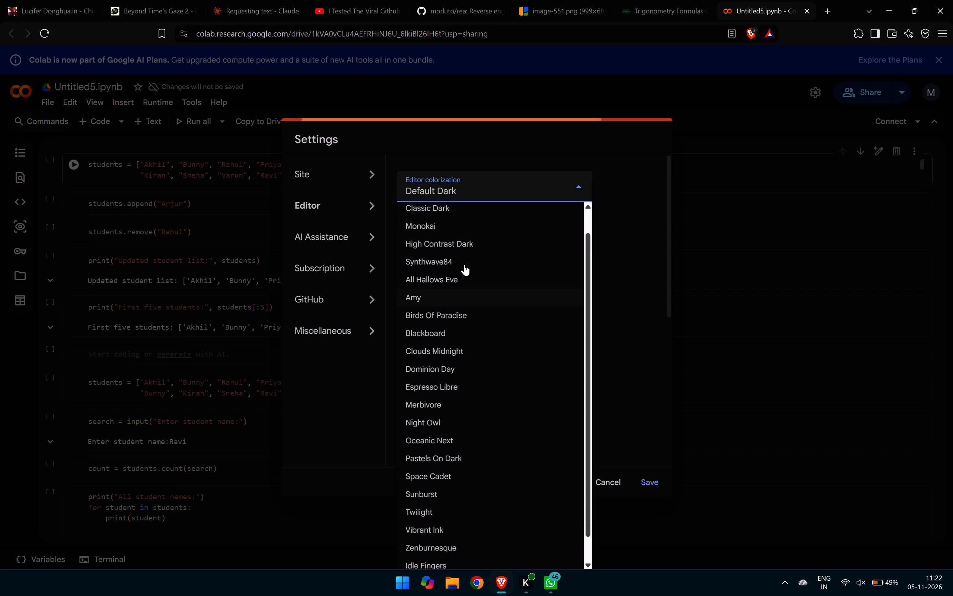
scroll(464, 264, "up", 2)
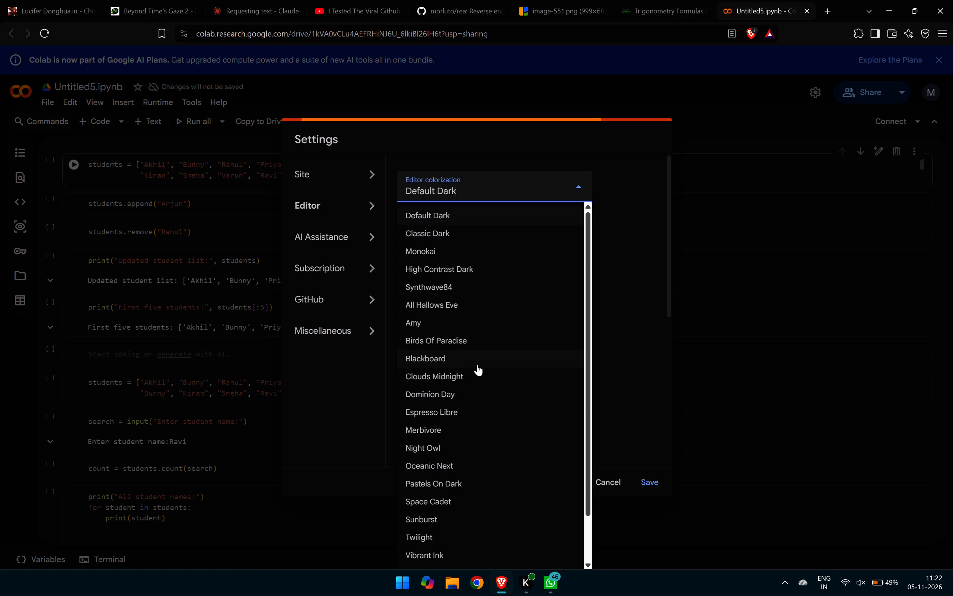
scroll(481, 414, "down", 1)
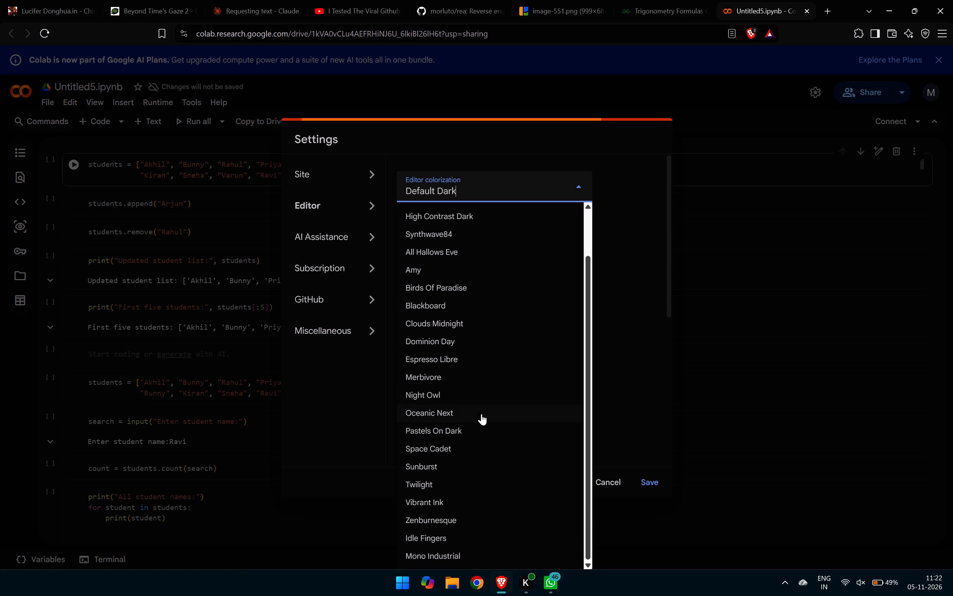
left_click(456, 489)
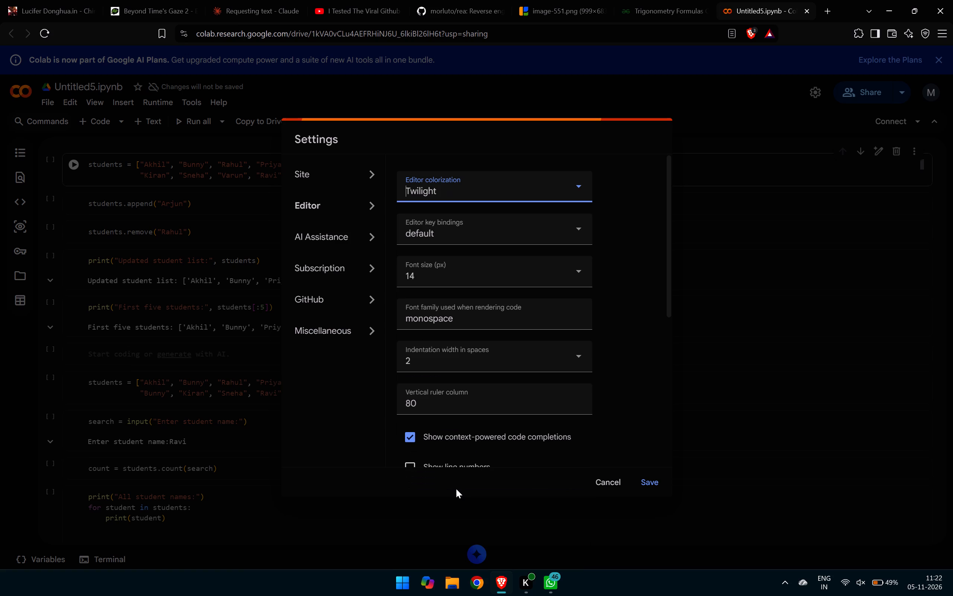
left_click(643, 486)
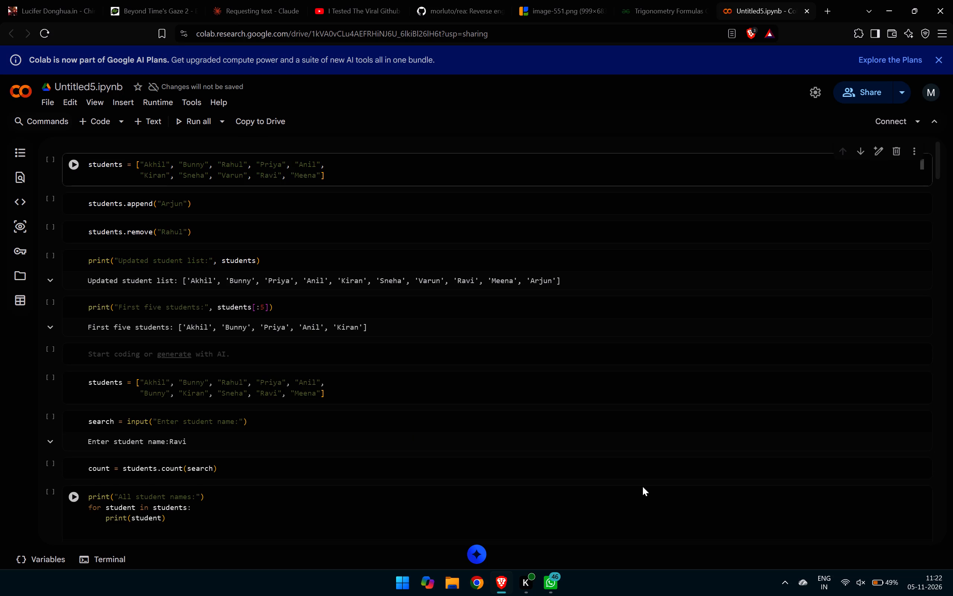
Set the Colab site theme to light and save the settings.
left_click(817, 99)
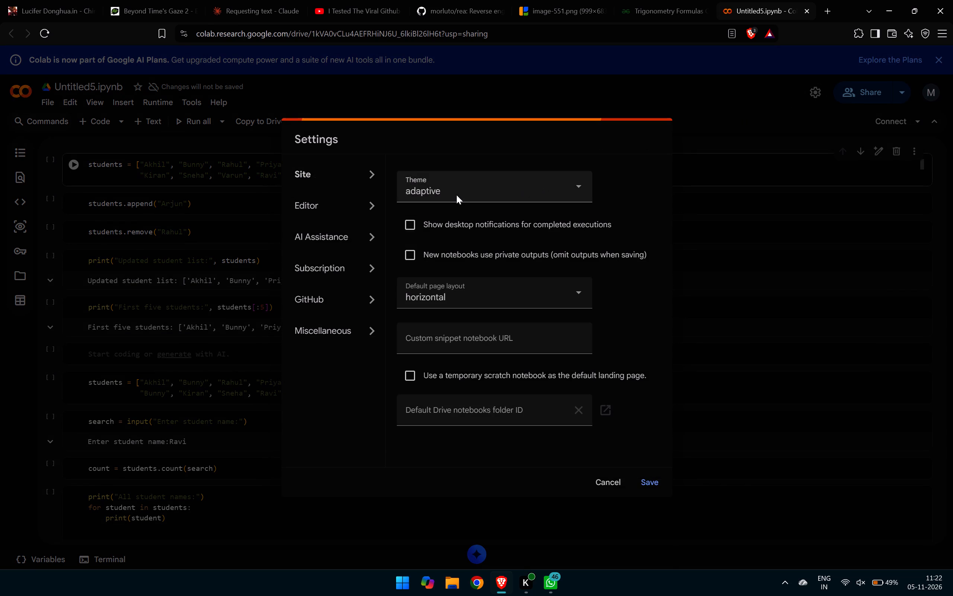
left_click(456, 195)
left_click(429, 217)
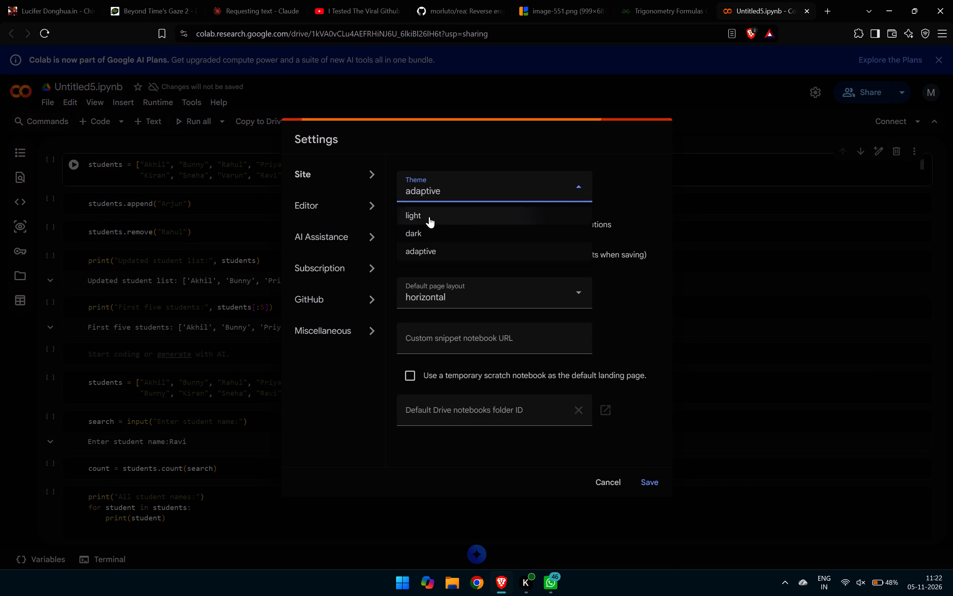
left_click(640, 473)
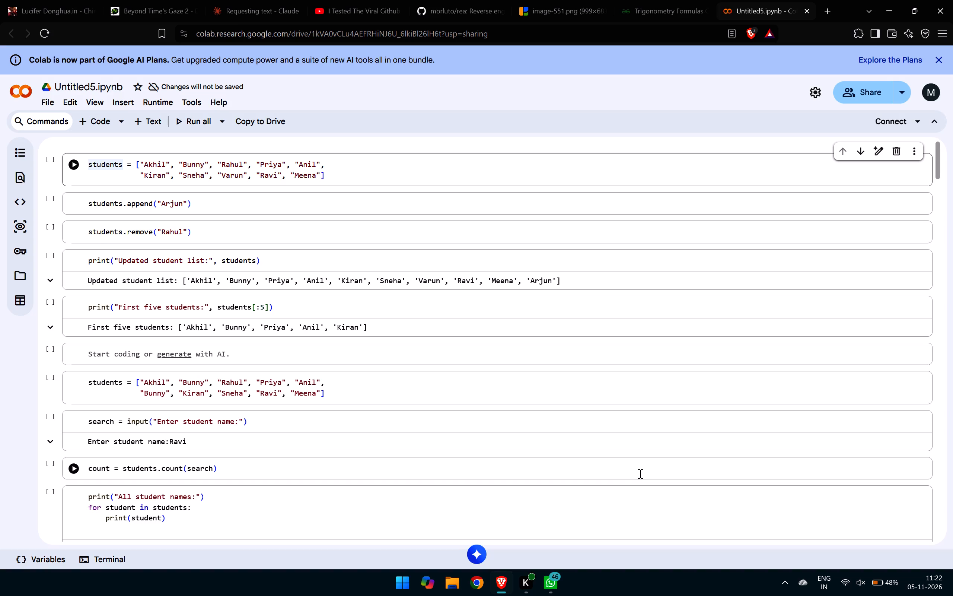
Look through the notebook's code cells and outputs to check how they appear in the light theme.
scroll(640, 473, "down", 15)
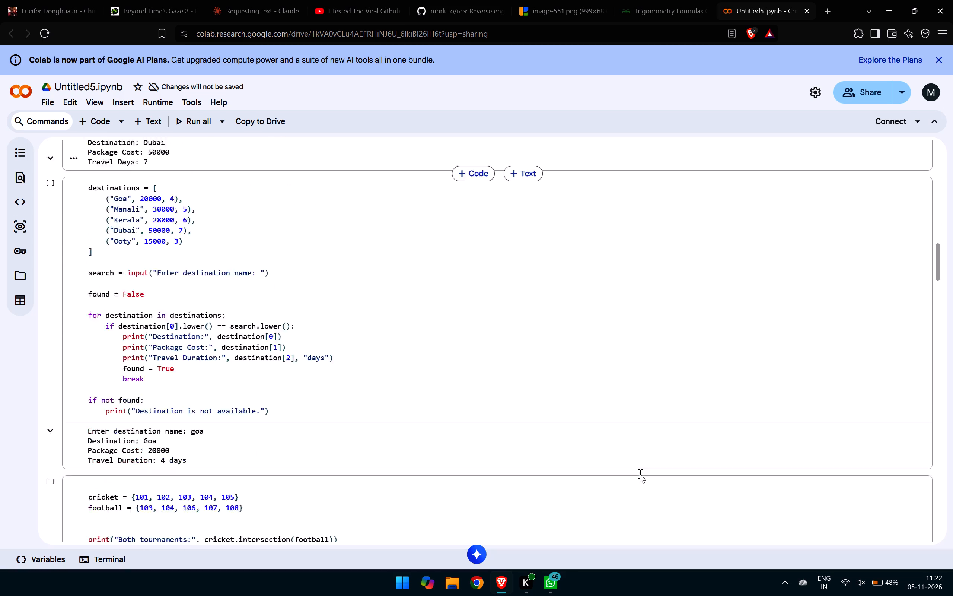
scroll(640, 473, "up", 16)
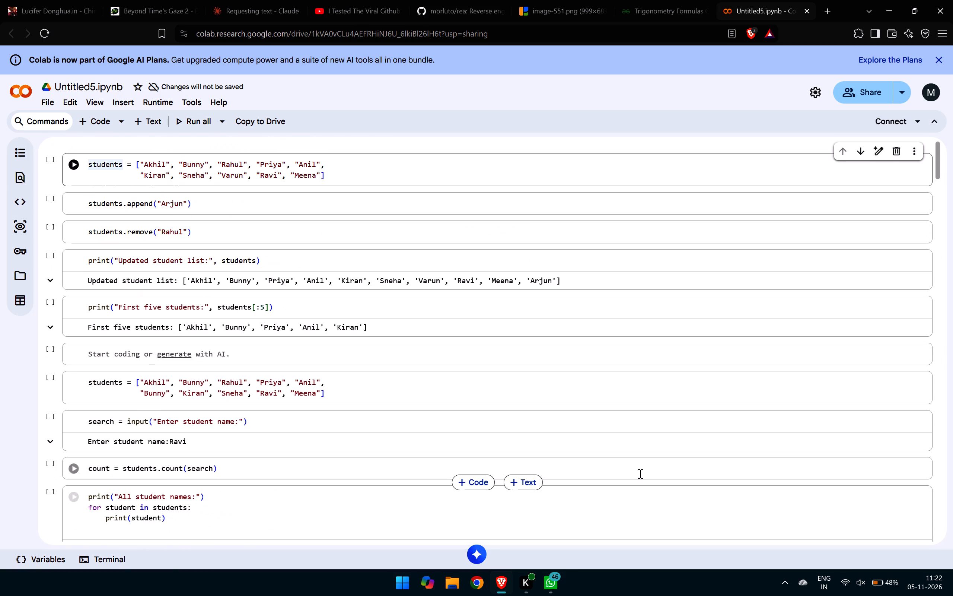
scroll(640, 473, "up", 1)
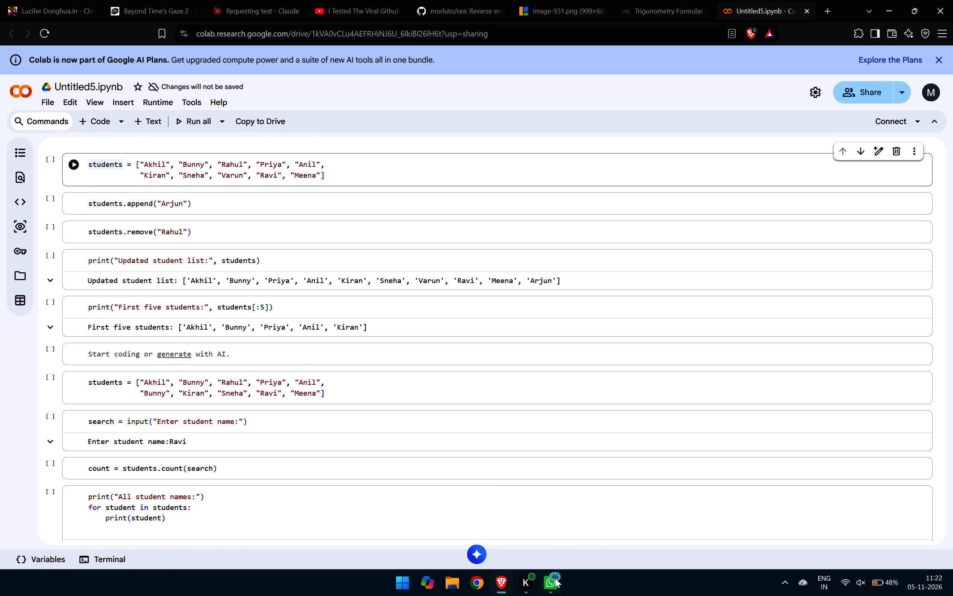
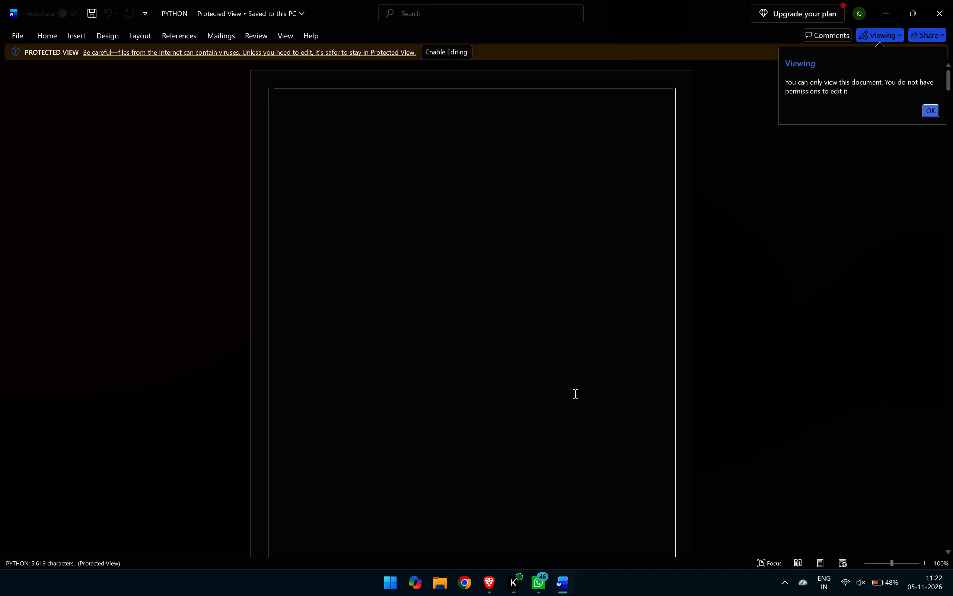
Look through the pages of the PYTHON Word document to examine its exercises, code screenshots and outputs.
scroll(574, 393, "down", 4)
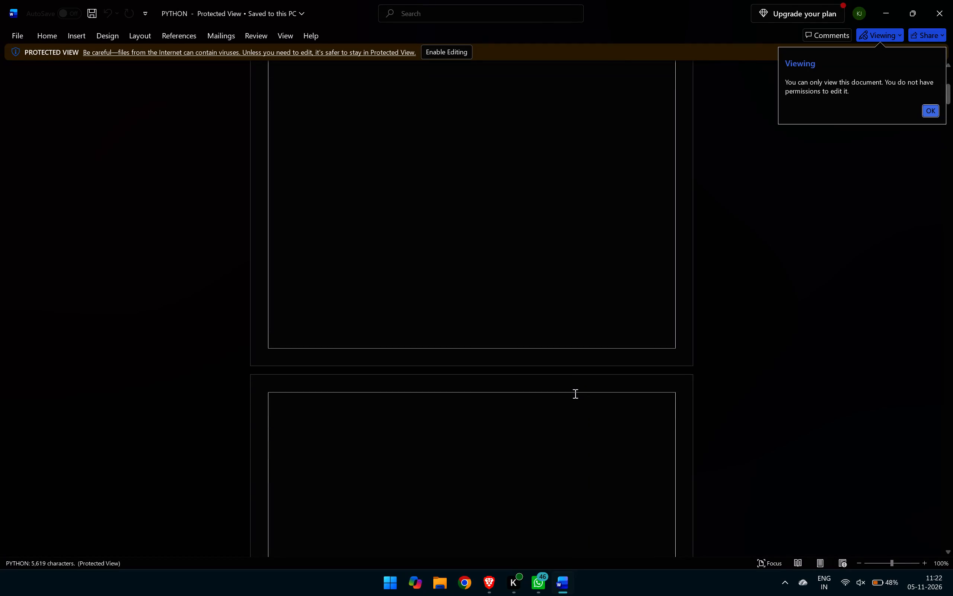
scroll(574, 393, "up", 7)
scroll(574, 393, "down", 1)
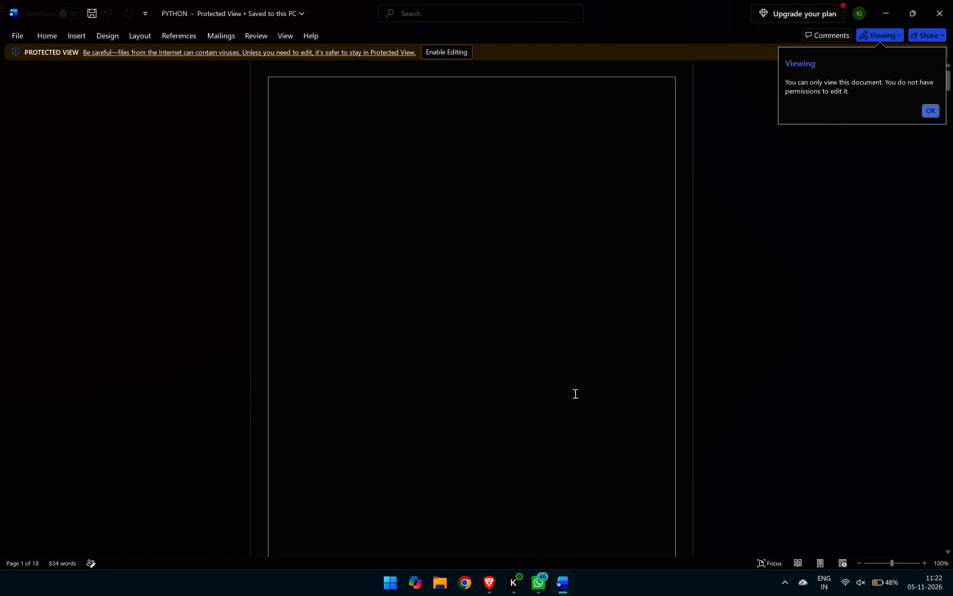
scroll(574, 393, "down", 1)
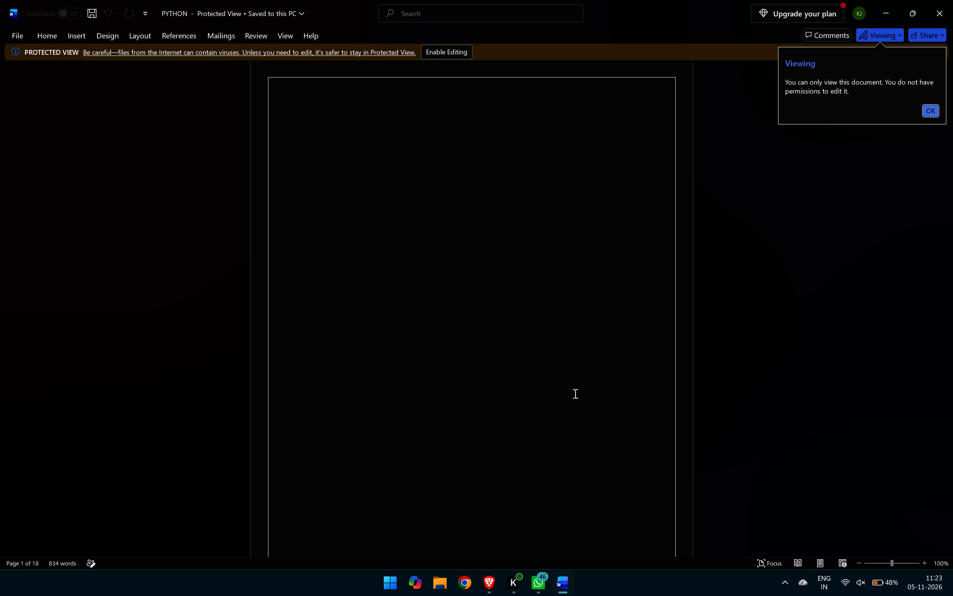
scroll(574, 393, "down", 19)
scroll(574, 393, "up", 3)
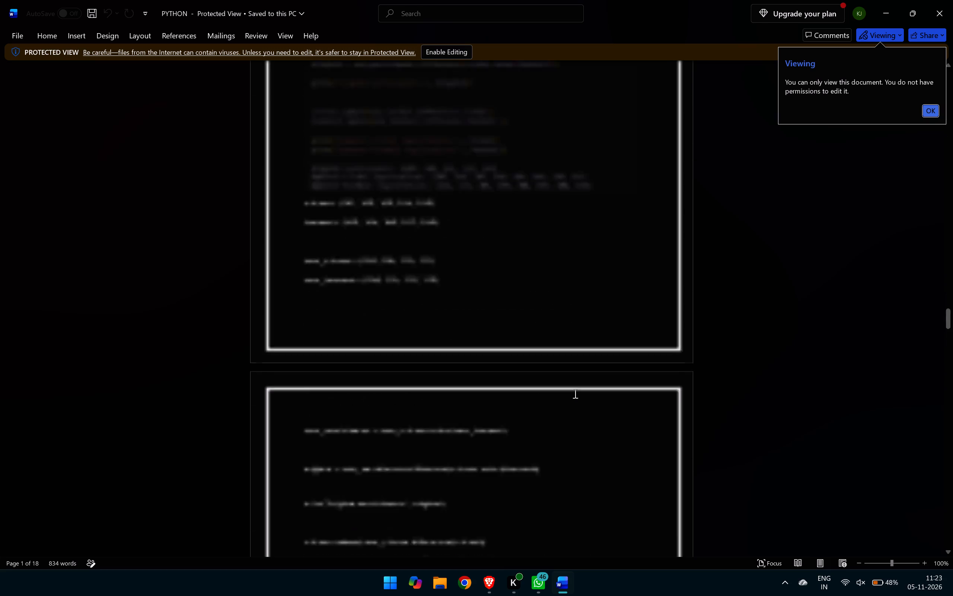
scroll(574, 393, "up", 4)
scroll(574, 393, "down", 7)
scroll(574, 393, "up", 1)
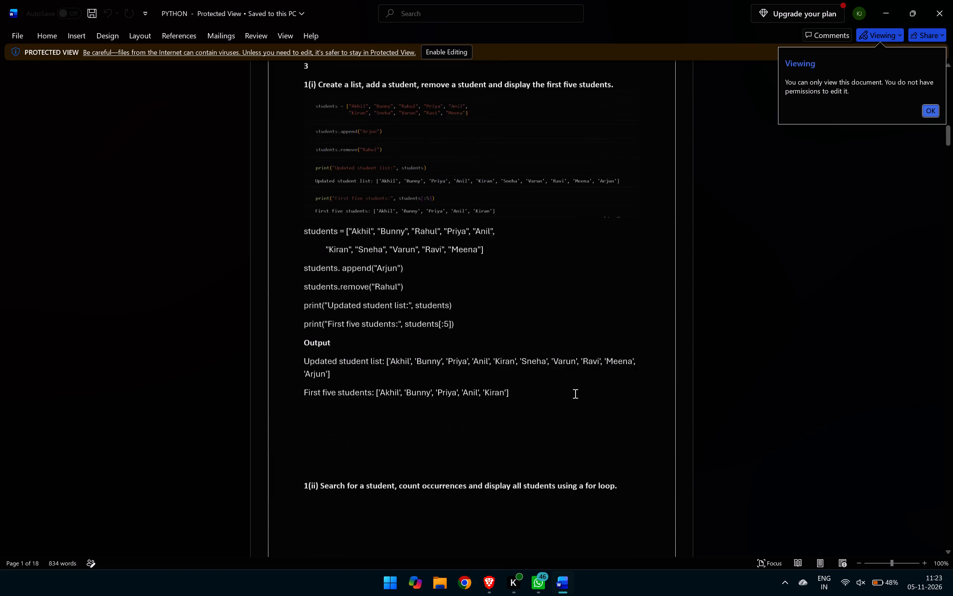
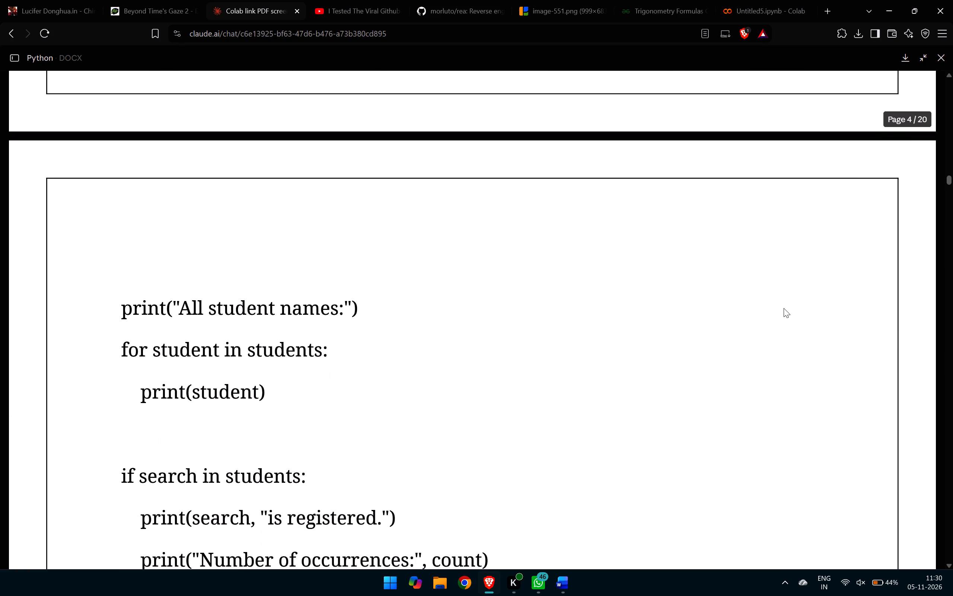
scroll(784, 308, "up", 9)
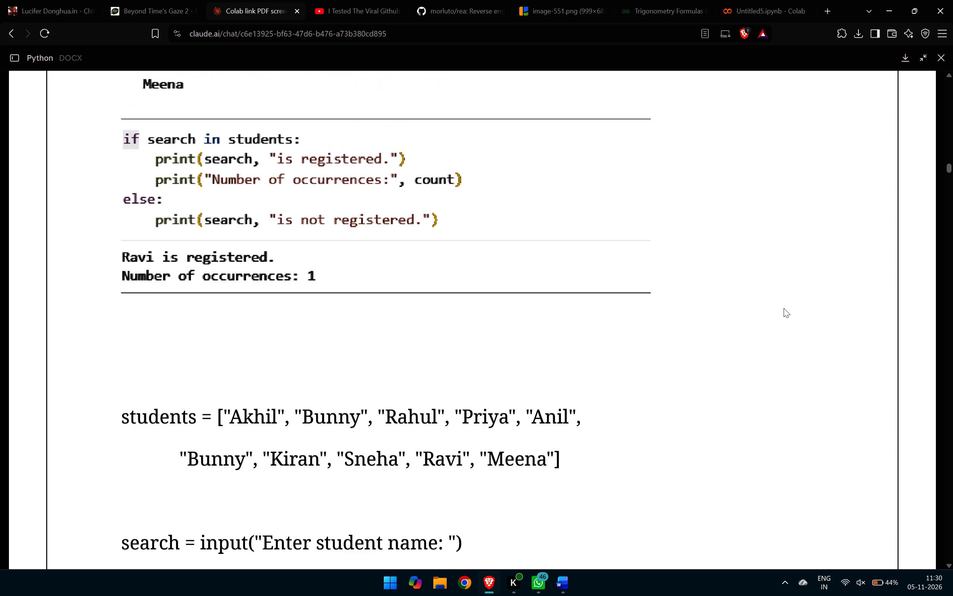
scroll(784, 308, "up", 3)
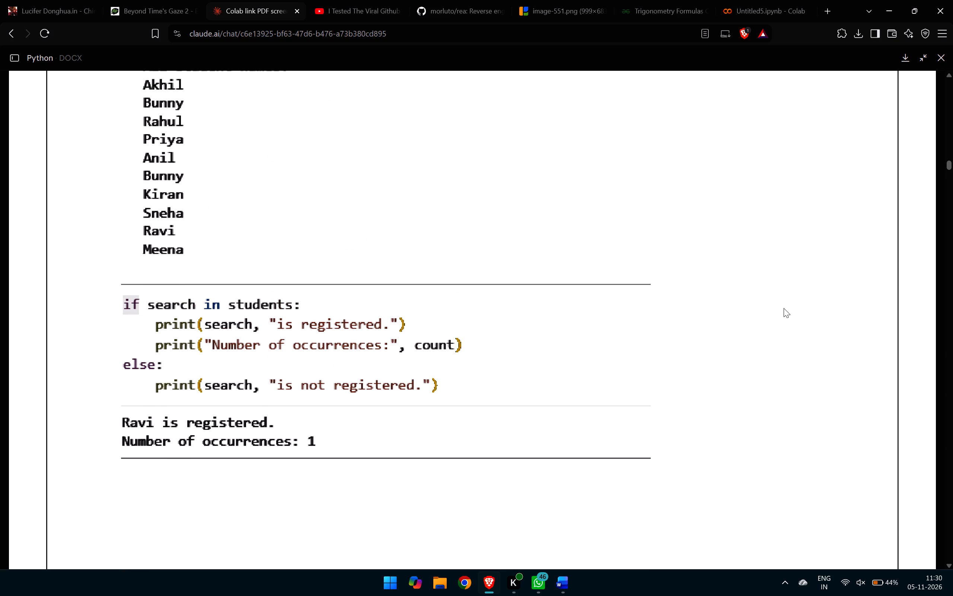
scroll(784, 308, "up", 3)
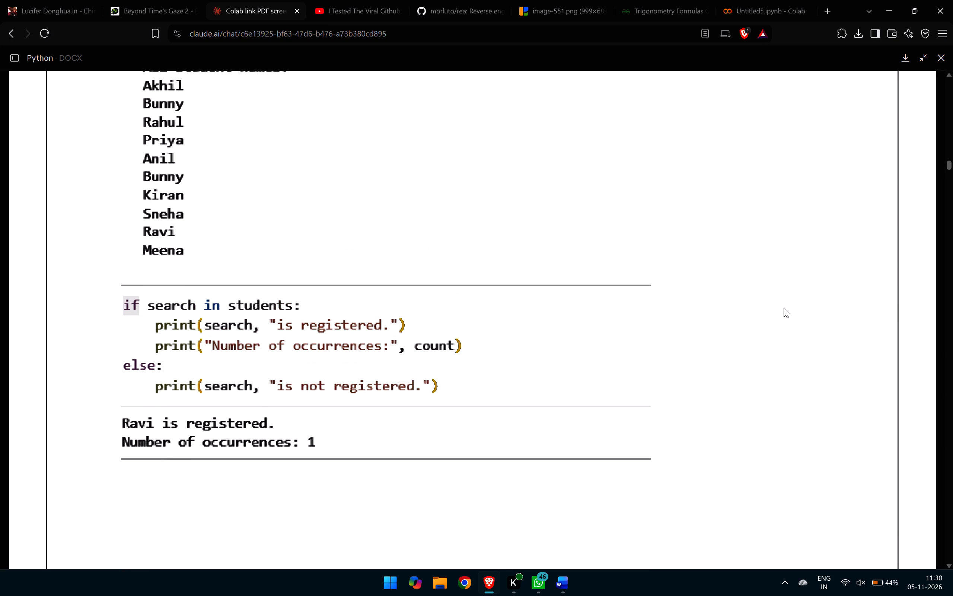
scroll(784, 308, "up", 1)
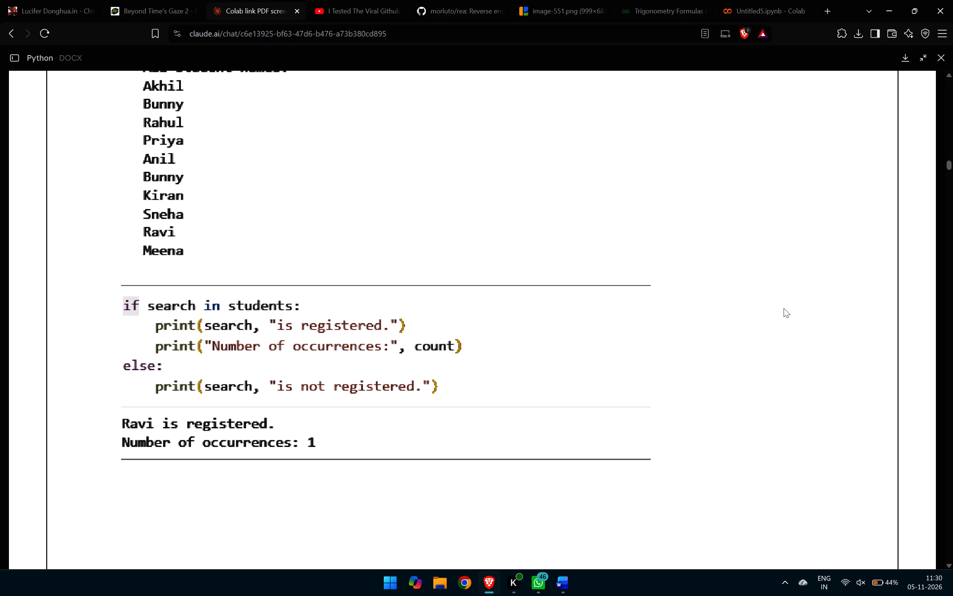
scroll(784, 308, "up", 5)
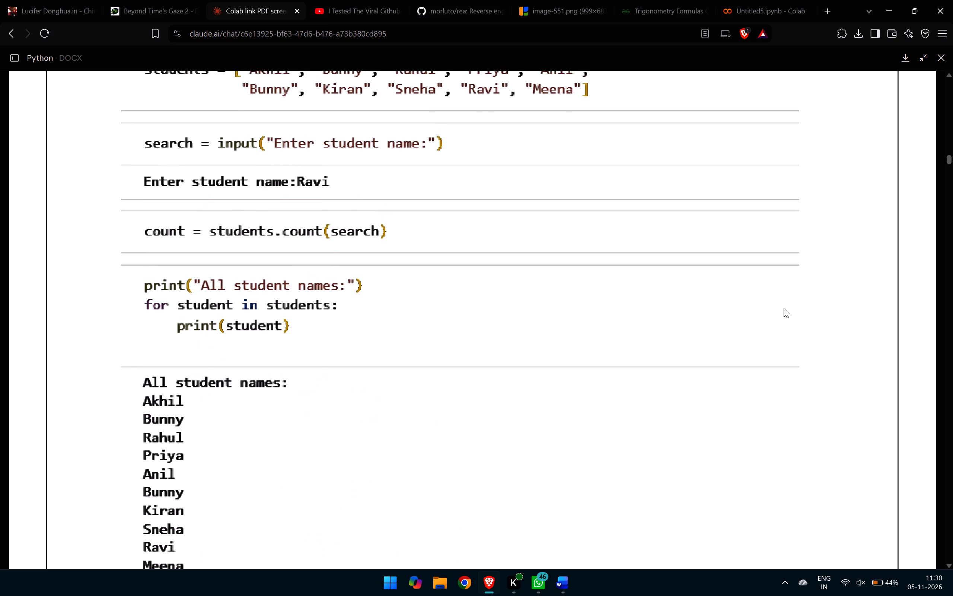
scroll(784, 308, "up", 1)
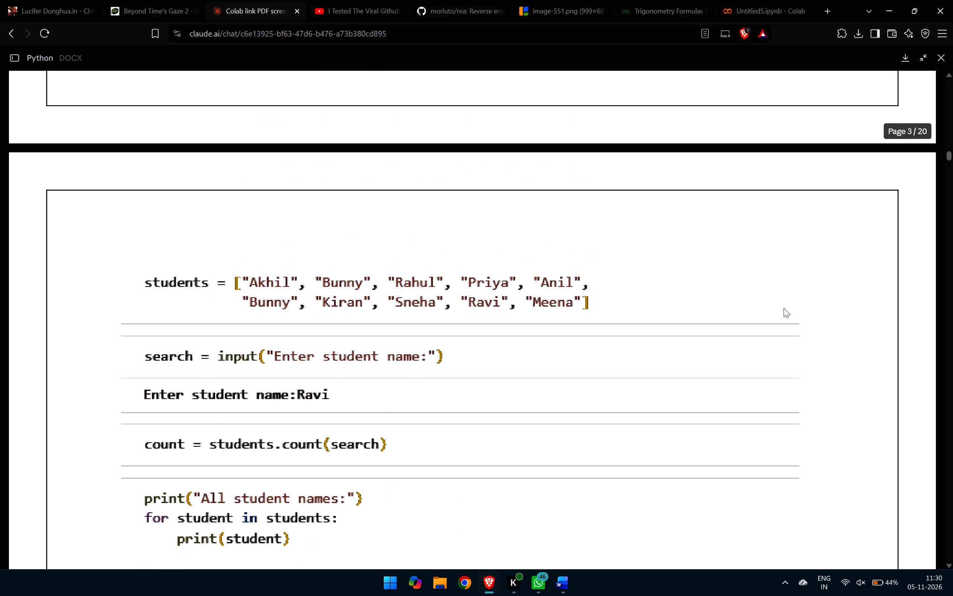
scroll(784, 308, "up", 1)
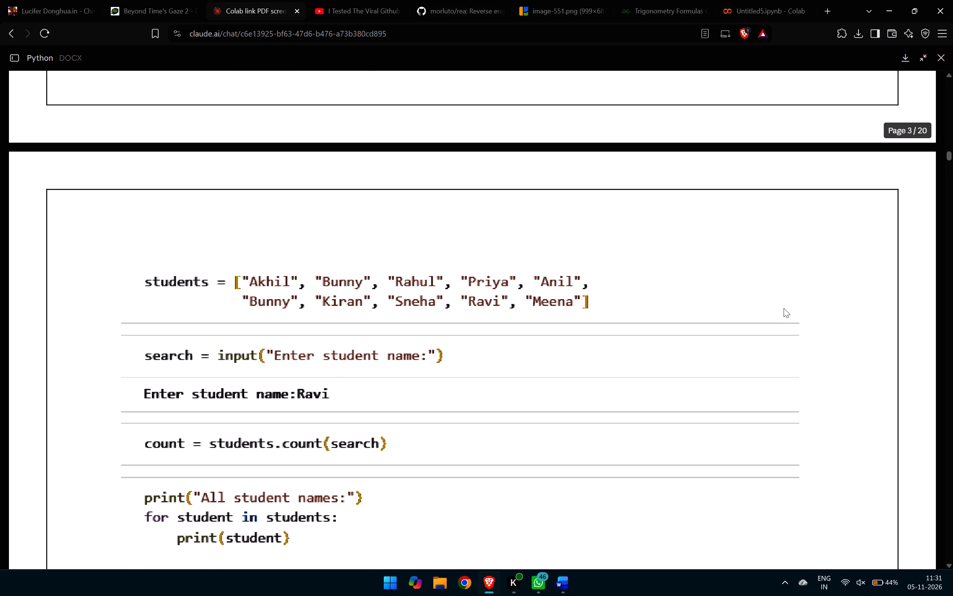
scroll(784, 308, "up", 1)
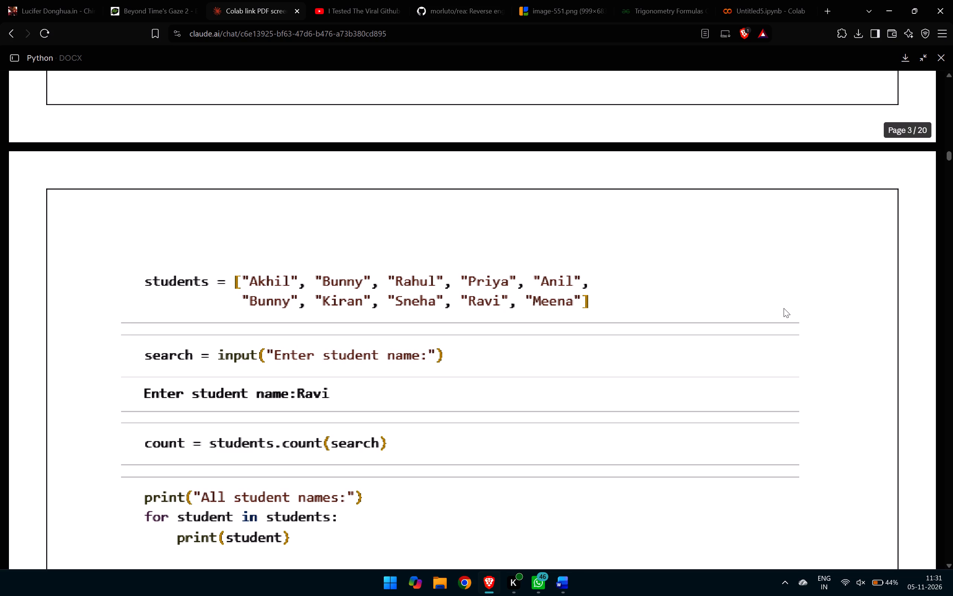
left_click(784, 308)
left_click(778, 318)
scroll(778, 318, "left", 1)
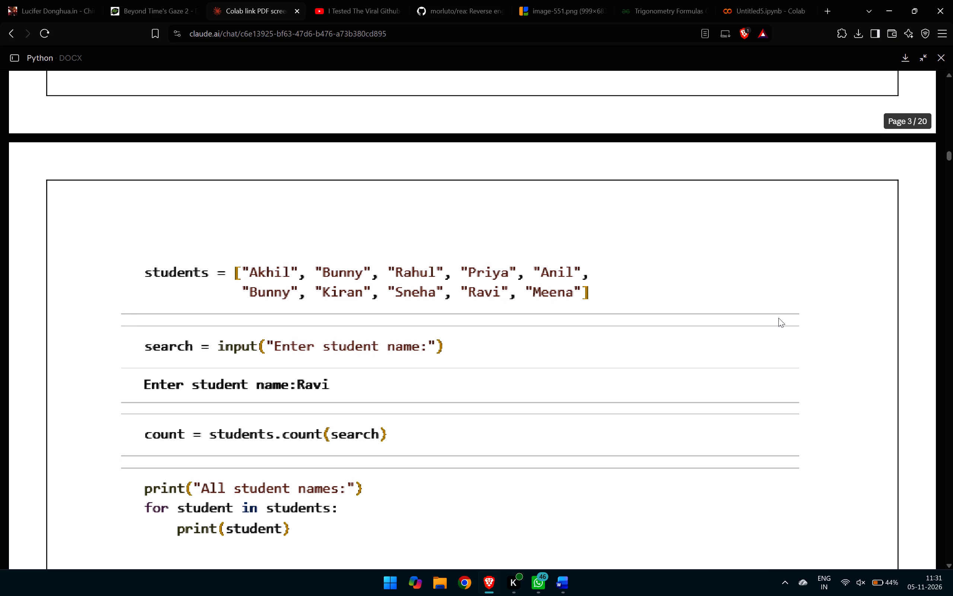
scroll(778, 318, "left", 2)
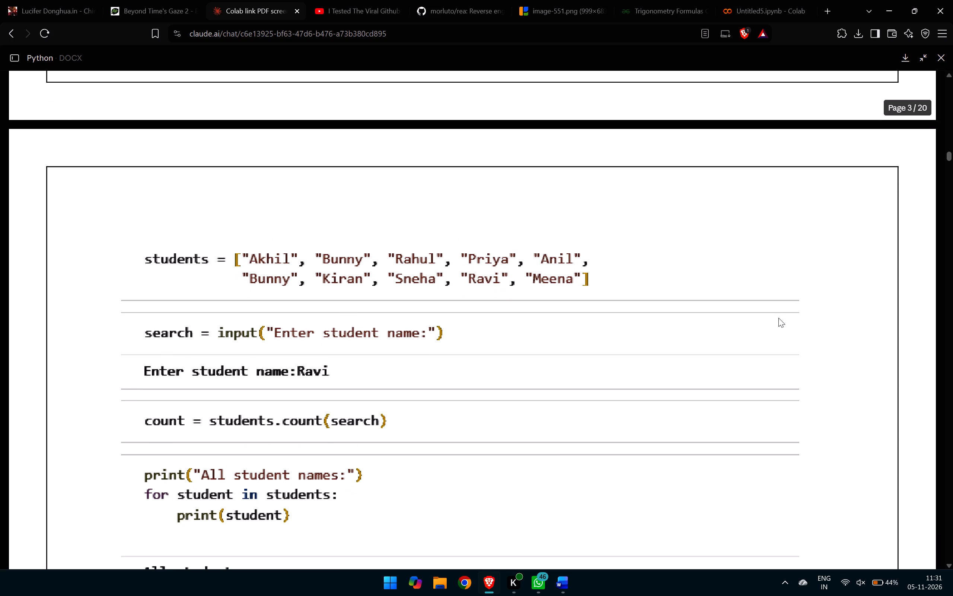
Skim the preview forward towards its last pages, and go back to the employee performance score code screenshot.
scroll(778, 318, "down", 4)
scroll(778, 318, "down", 20)
scroll(778, 318, "down", 17)
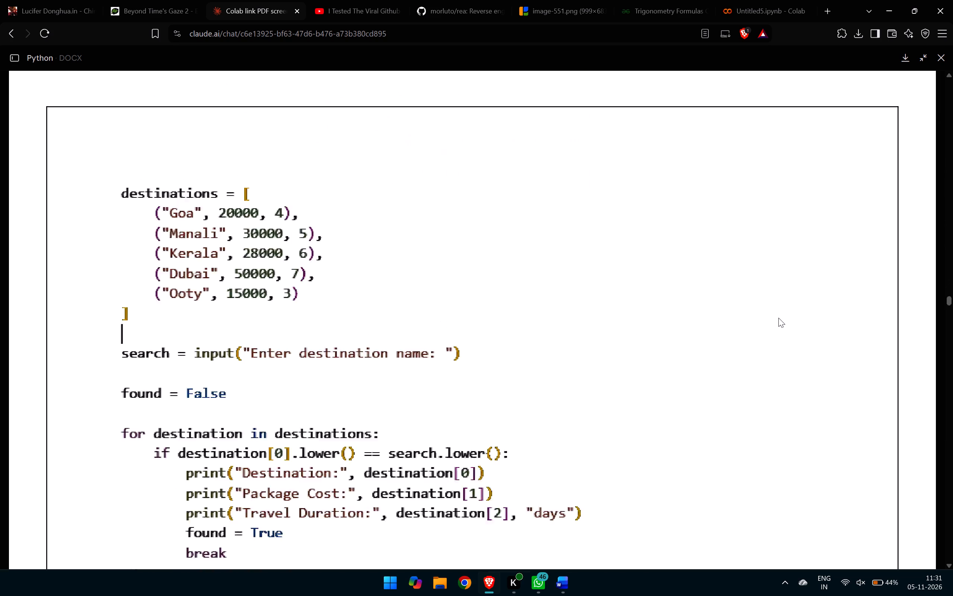
scroll(778, 318, "down", 20)
scroll(778, 318, "down", 19)
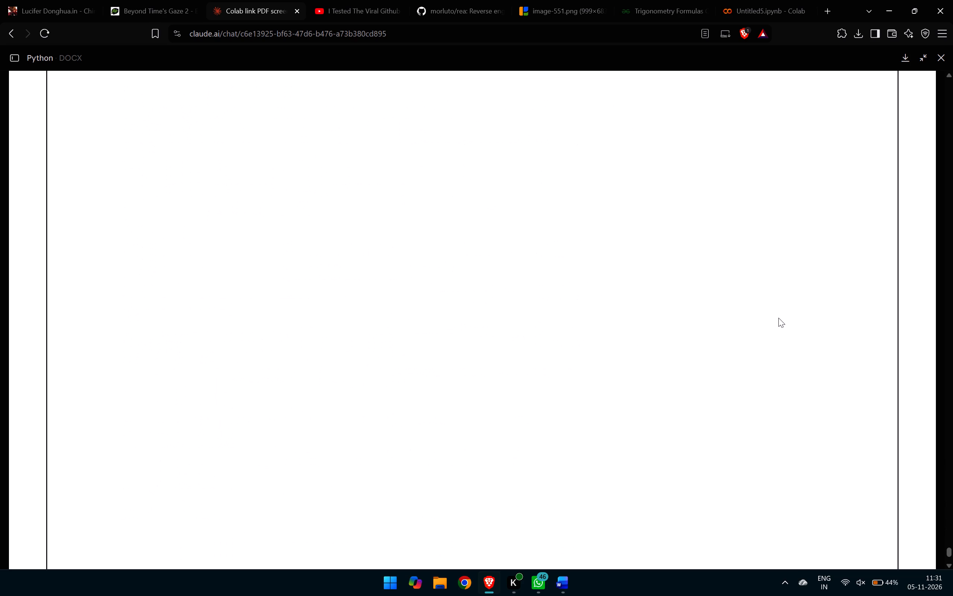
scroll(778, 318, "down", 5)
scroll(778, 318, "up", 11)
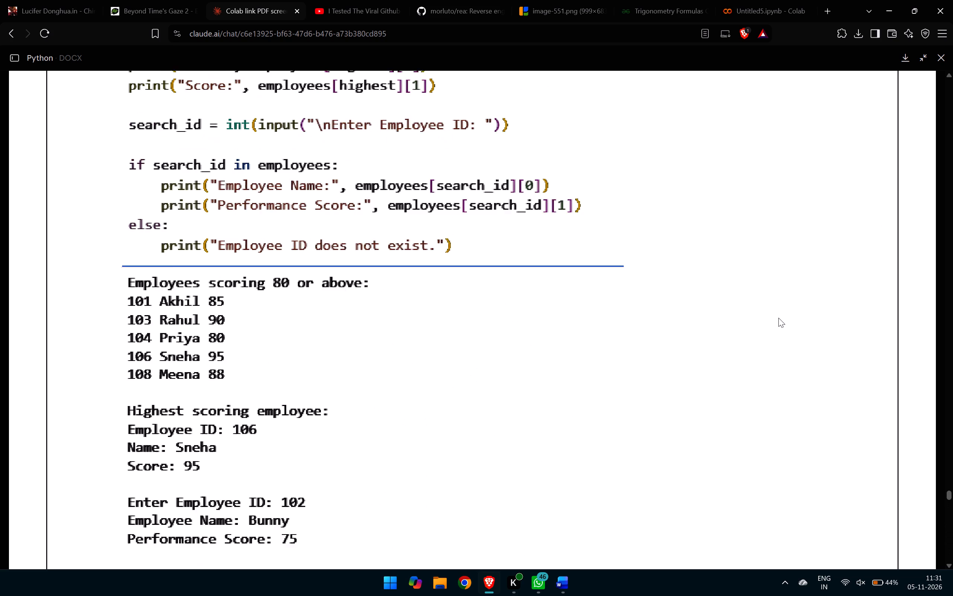
scroll(778, 318, "up", 1)
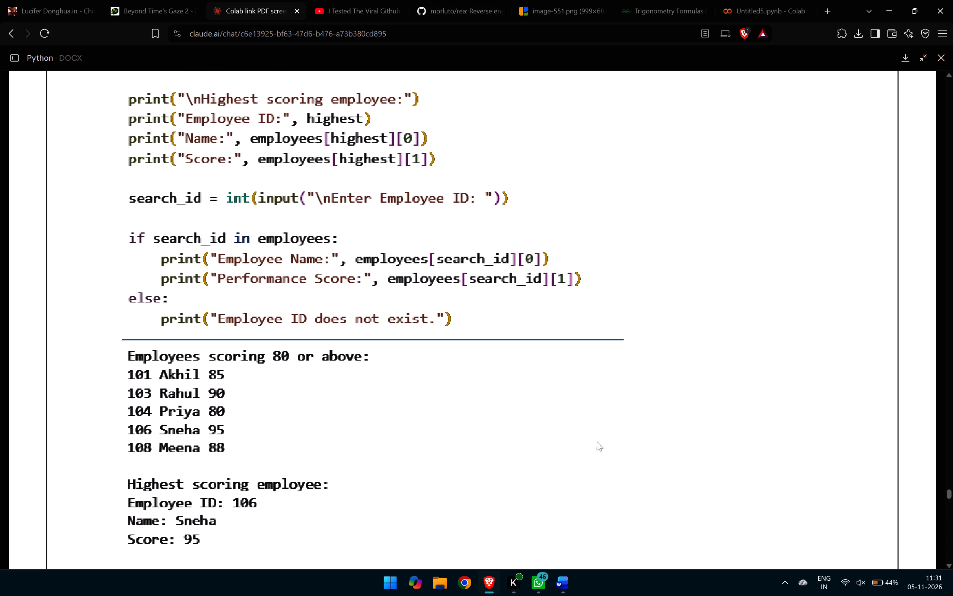
Switch to the PYTHON document in Word and examine the backgrounds of the student list code screenshots on pages 3 and 4.
left_click(567, 574)
scroll(527, 292, "up", 3)
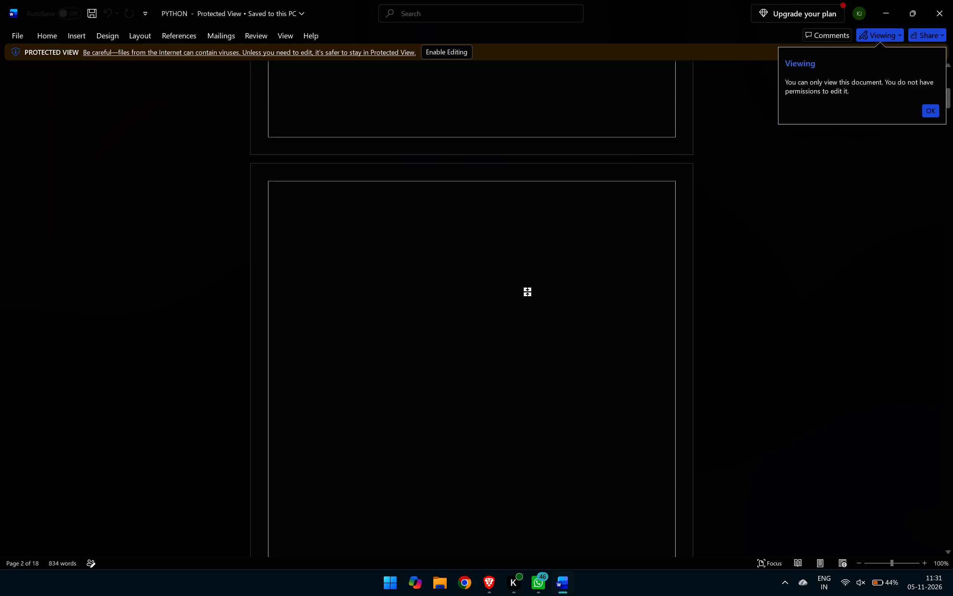
scroll(527, 292, "down", 10)
left_click(505, 204)
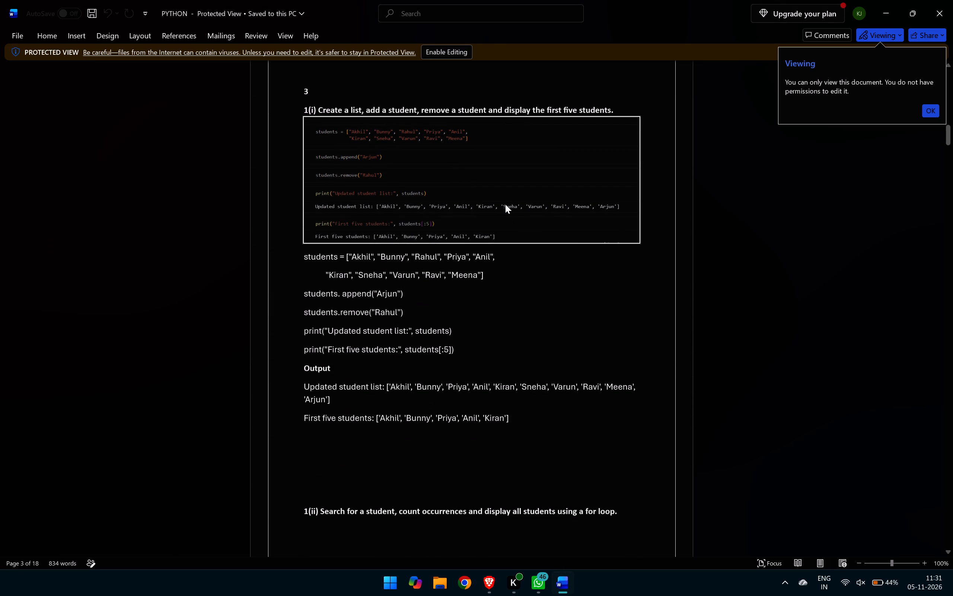
left_click(505, 204)
double_click(505, 204)
right_click(505, 204)
scroll(505, 204, "down", 1)
double_click(471, 191)
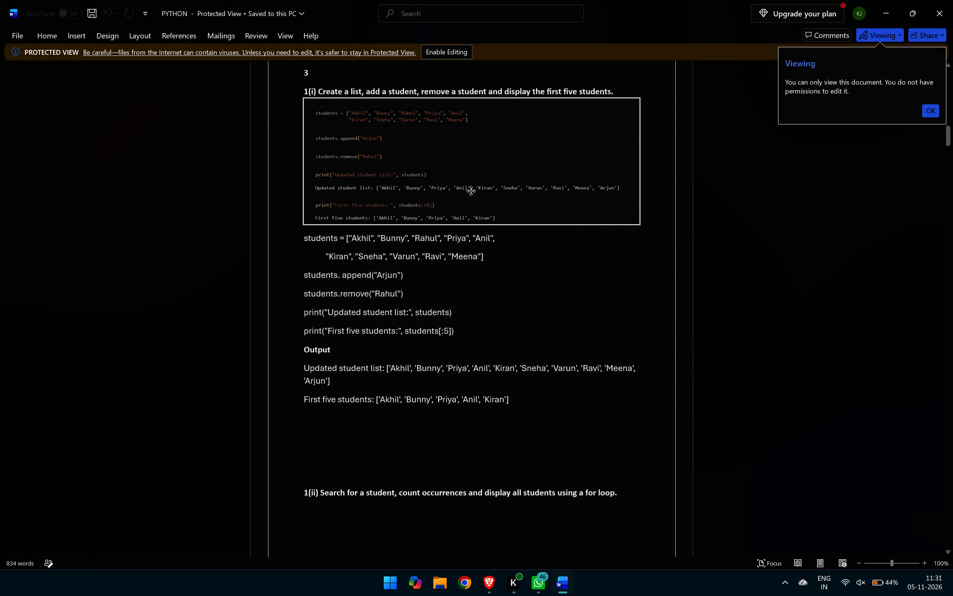
scroll(485, 225, "down", 4)
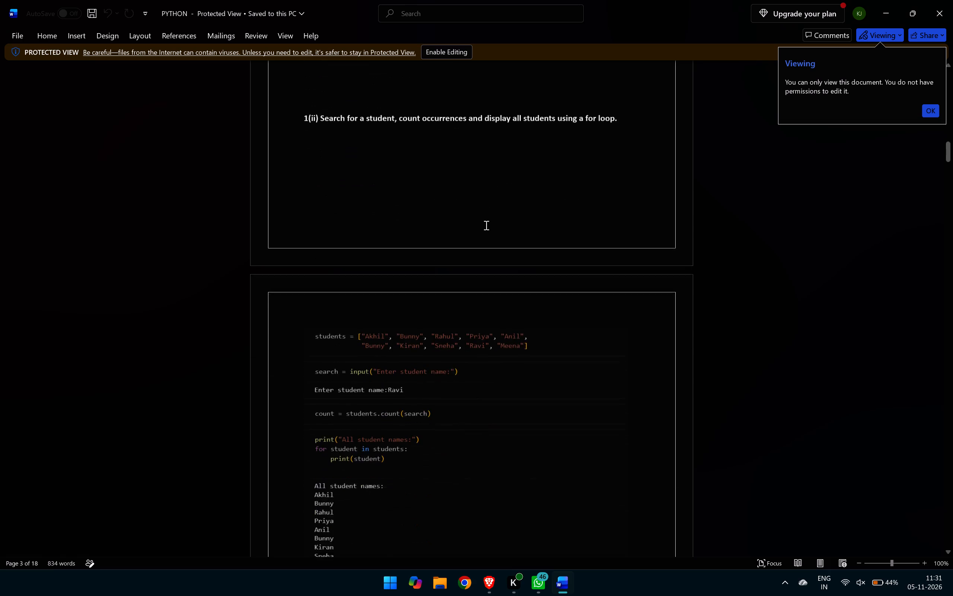
scroll(485, 225, "down", 1)
left_click(452, 283)
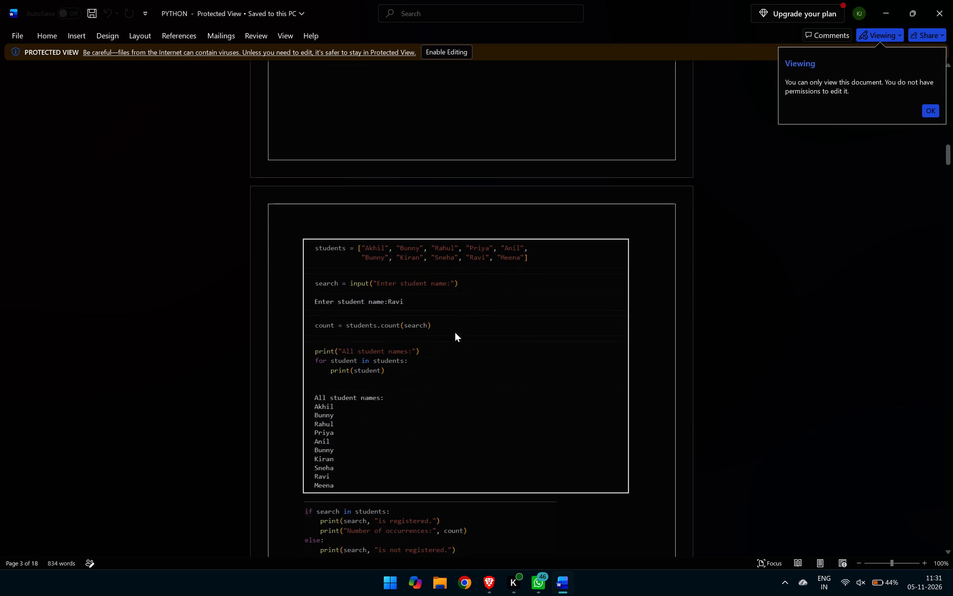
scroll(455, 332, "down", 2)
left_click(429, 337)
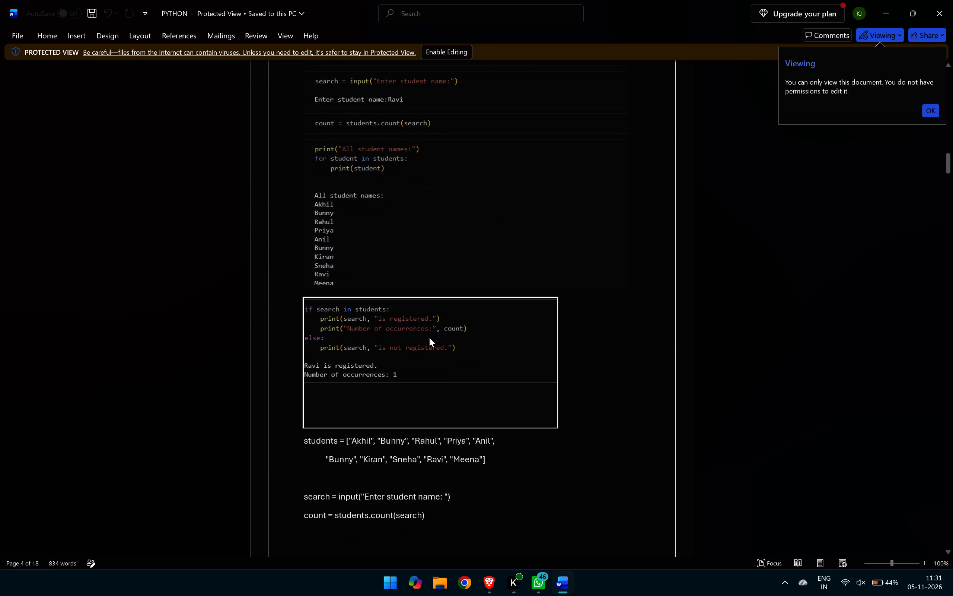
left_click(335, 85)
left_click(482, 577)
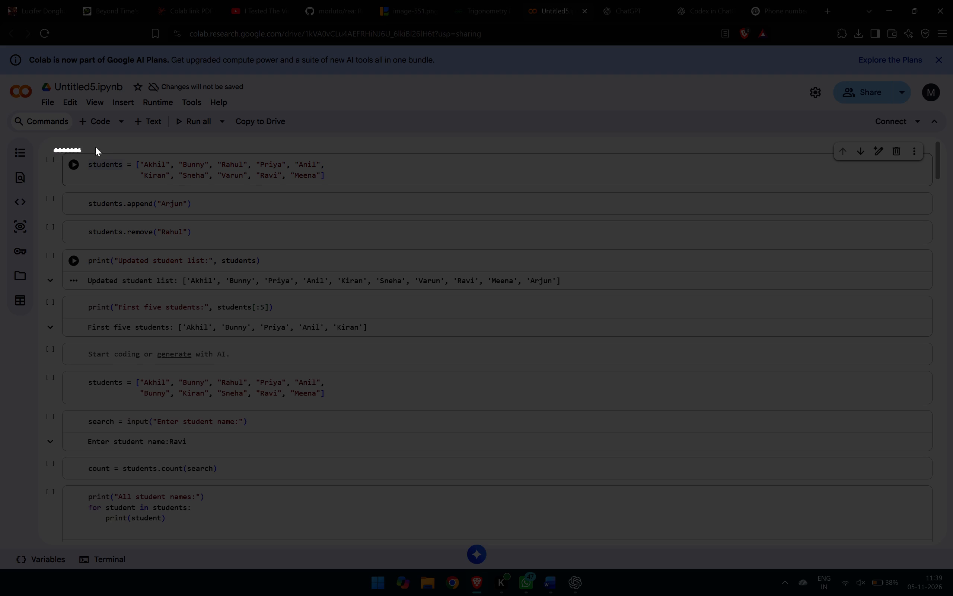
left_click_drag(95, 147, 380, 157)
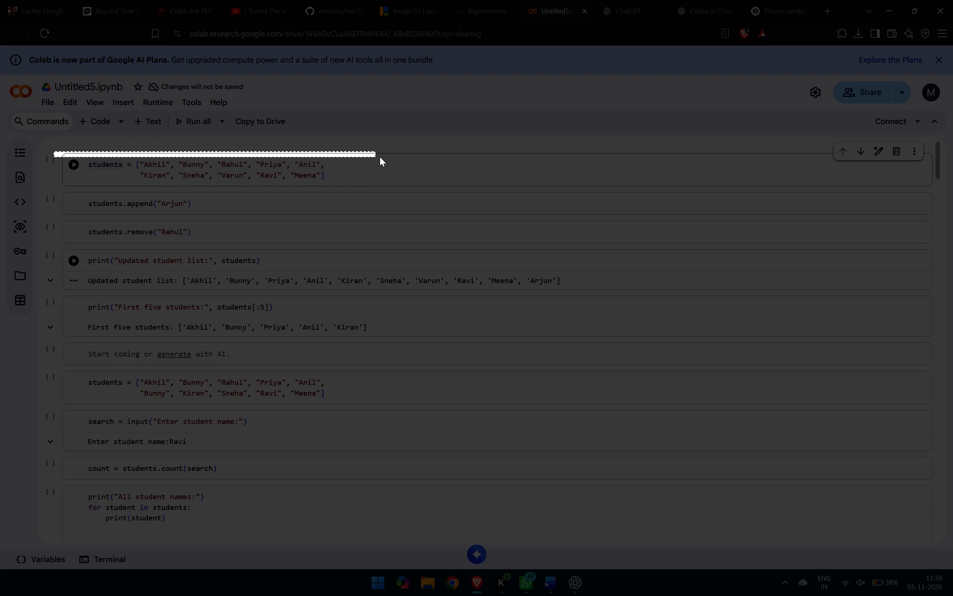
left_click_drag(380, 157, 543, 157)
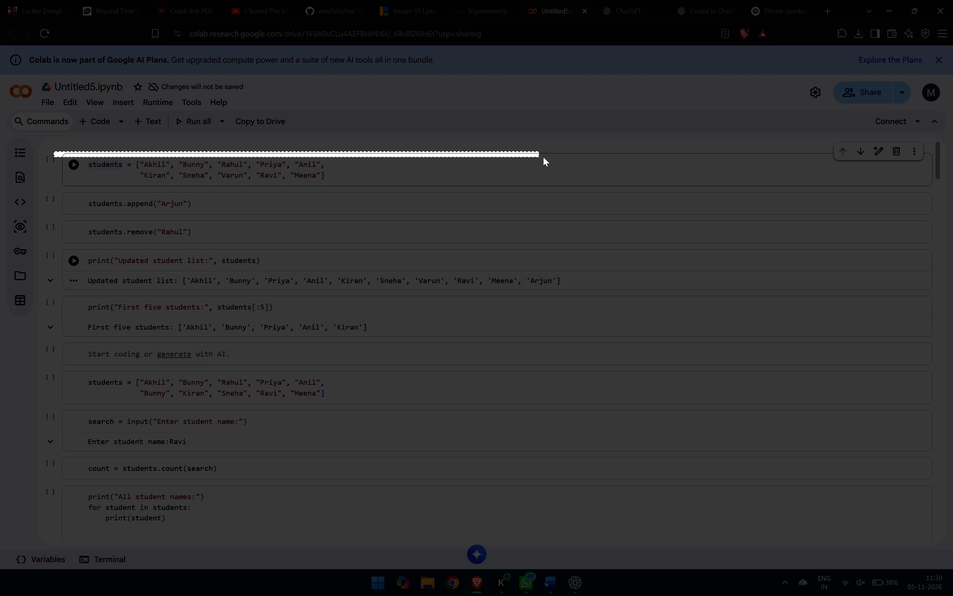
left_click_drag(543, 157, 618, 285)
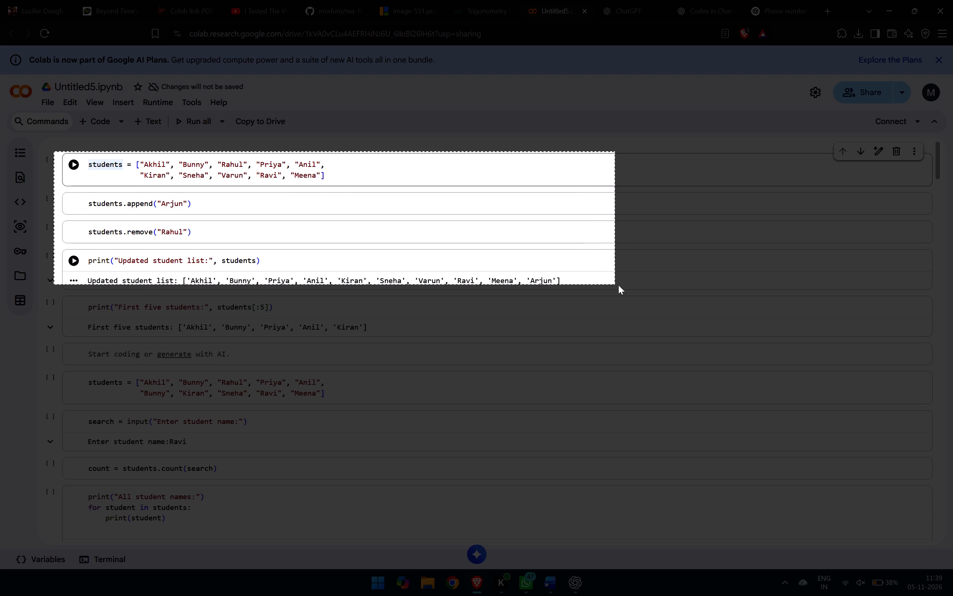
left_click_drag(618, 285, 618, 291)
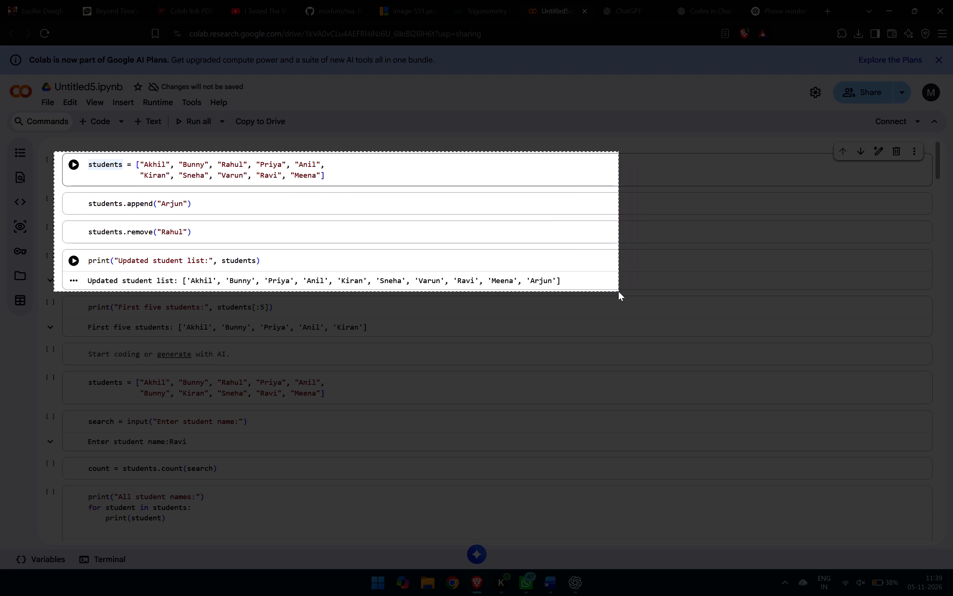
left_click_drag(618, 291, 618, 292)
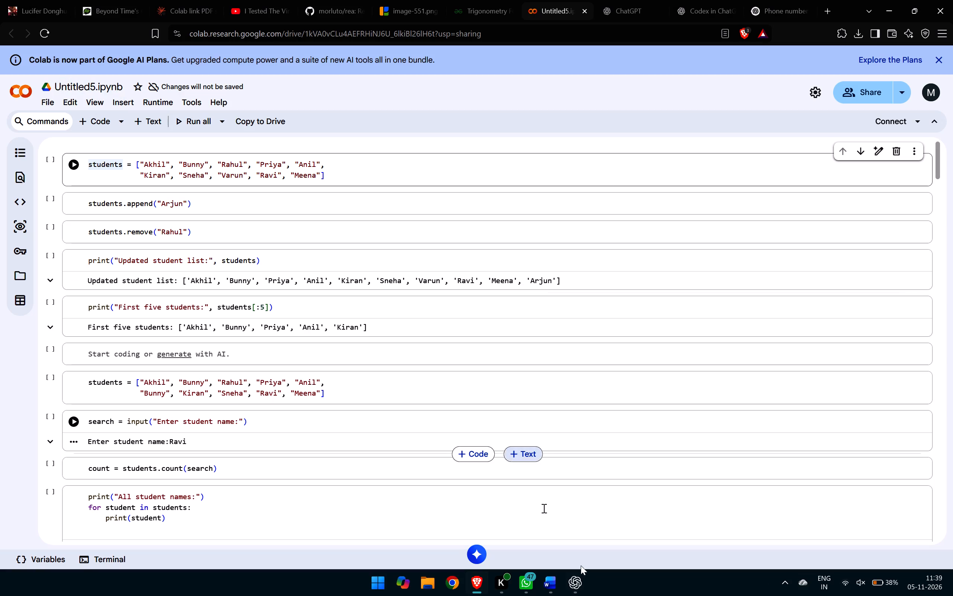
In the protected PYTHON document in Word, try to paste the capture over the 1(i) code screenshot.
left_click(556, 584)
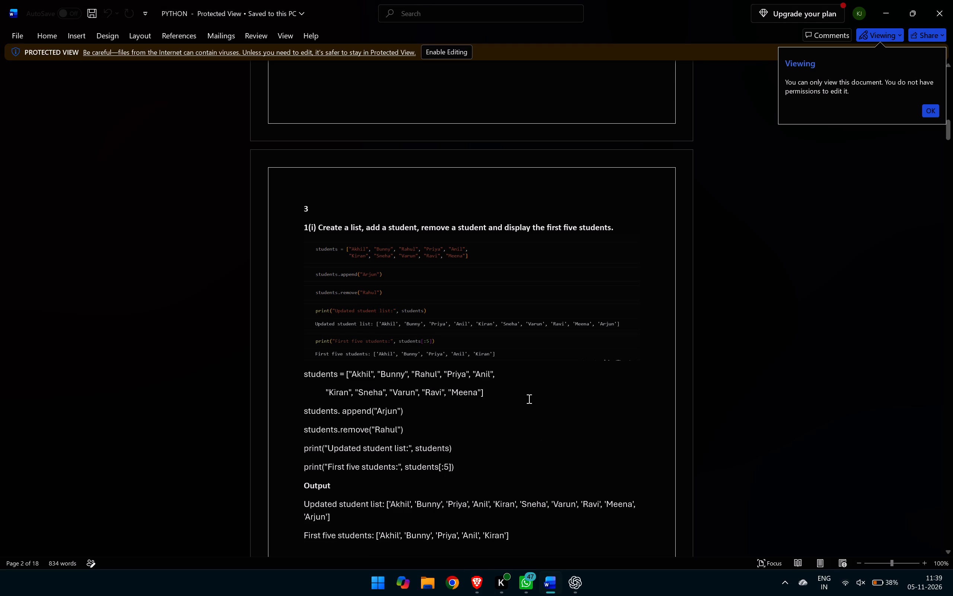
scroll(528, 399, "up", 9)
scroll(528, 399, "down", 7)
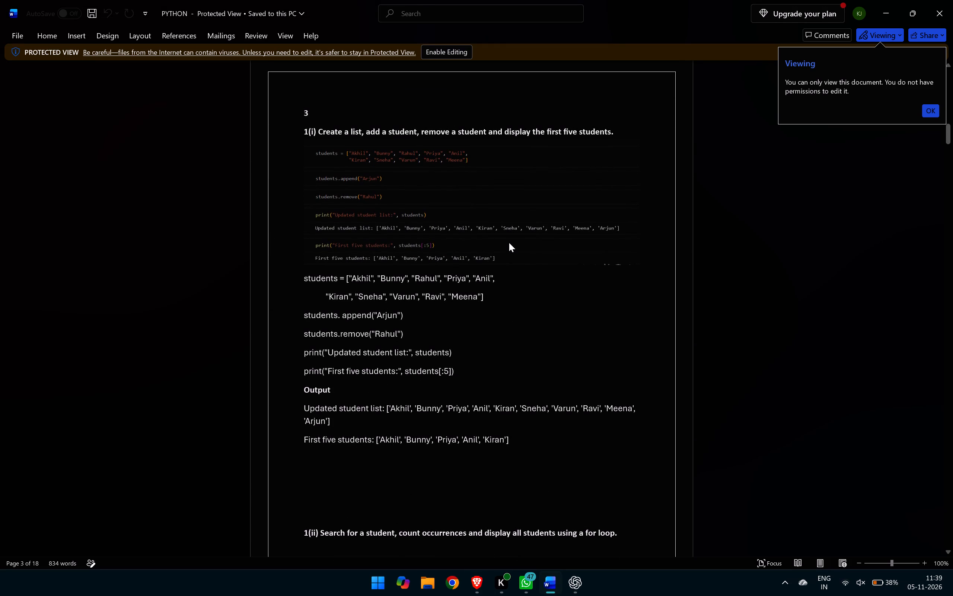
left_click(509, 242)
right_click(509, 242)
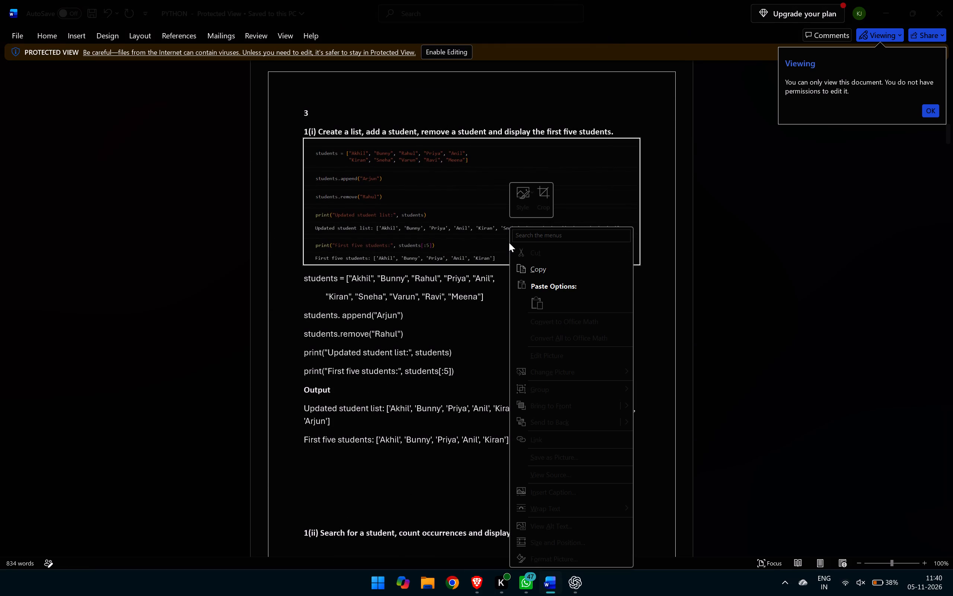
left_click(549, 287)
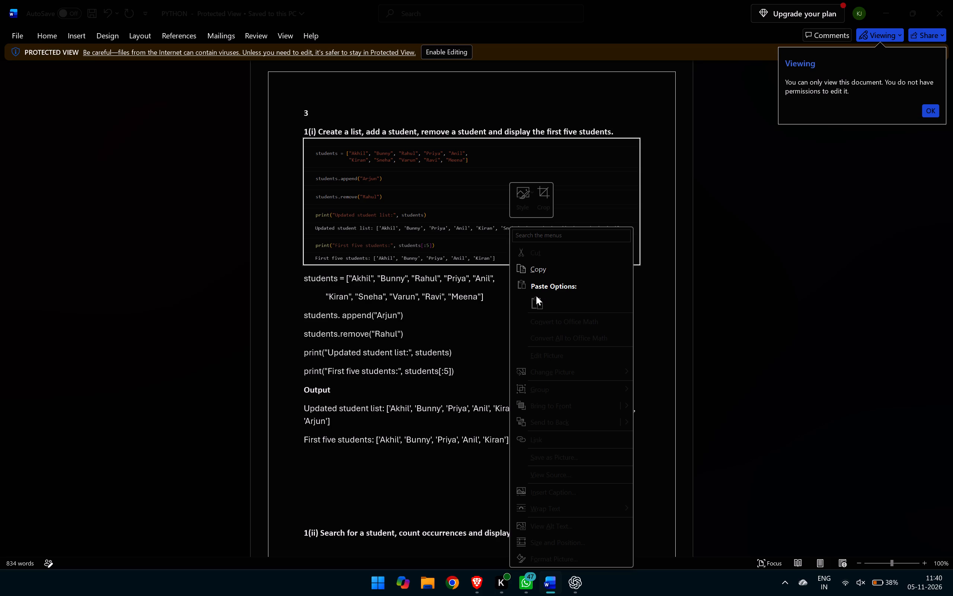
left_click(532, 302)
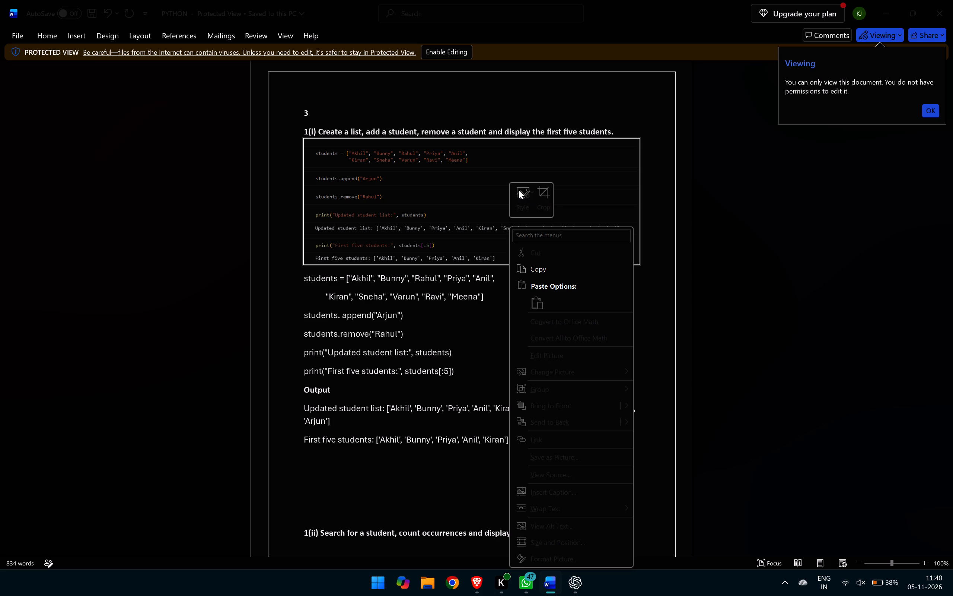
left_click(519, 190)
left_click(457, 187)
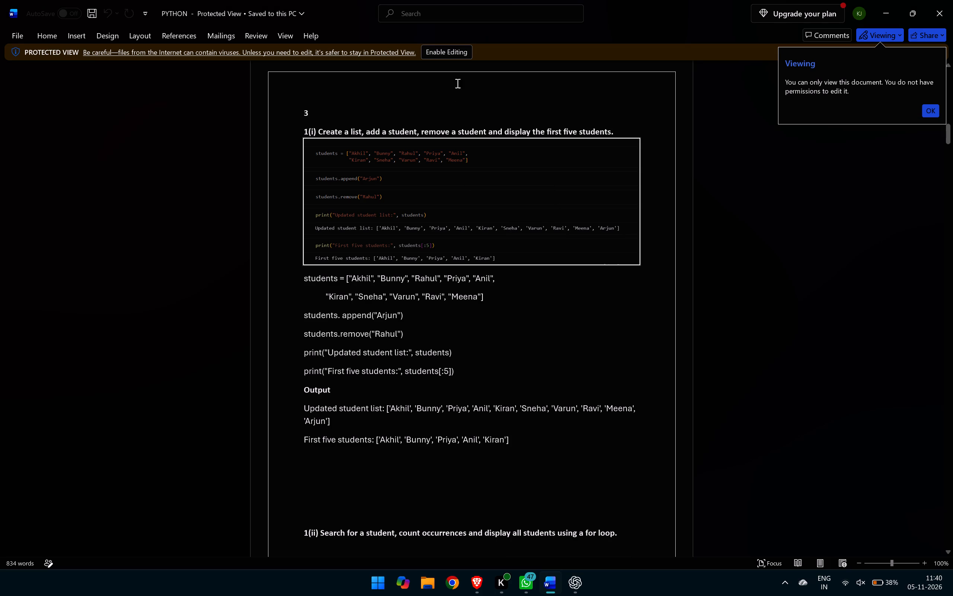
Enable editing for the PYTHON document and select the dark 1(i) code screenshot on page 3.
left_click(456, 56)
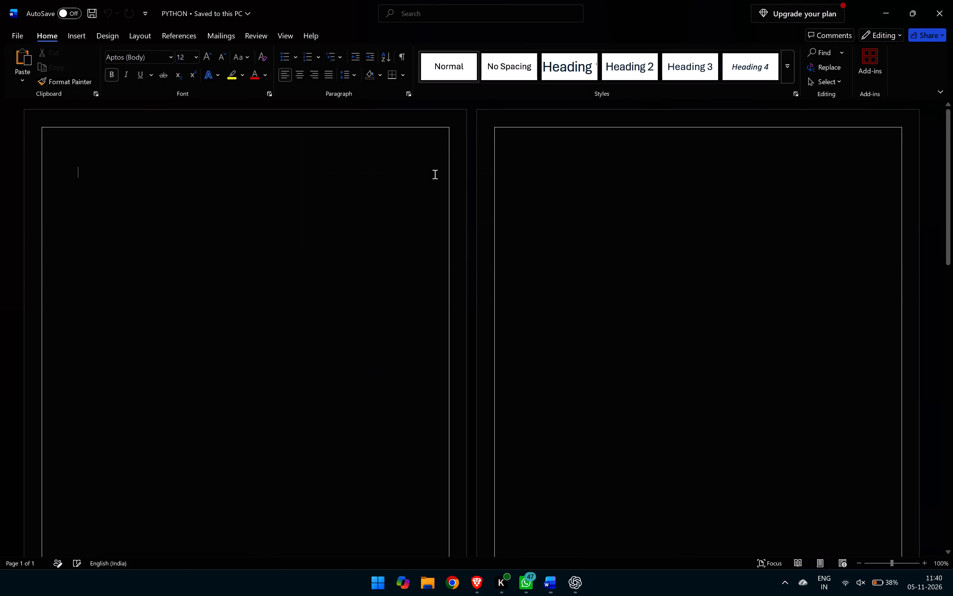
scroll(434, 174, "down", 7)
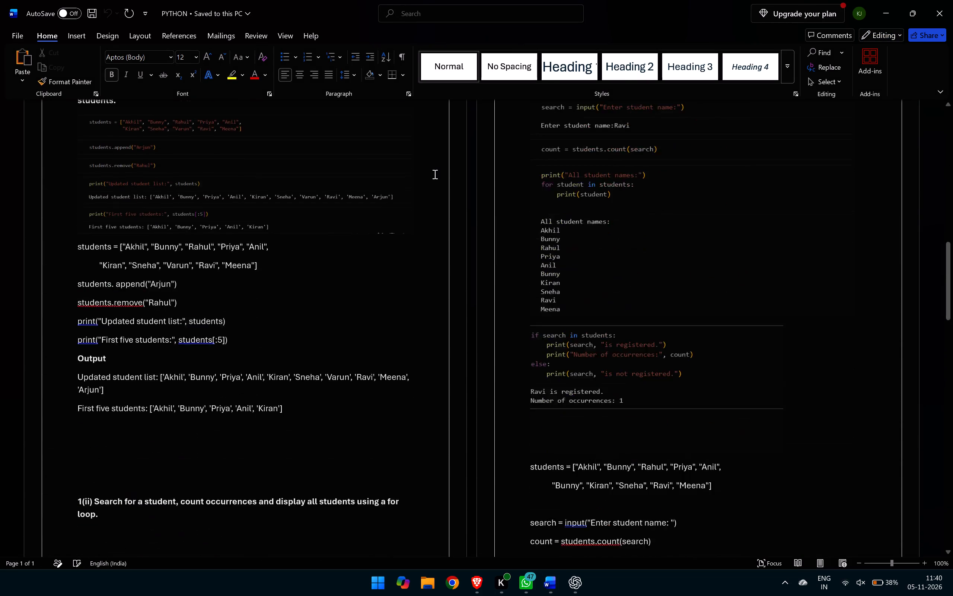
scroll(434, 174, "down", 1)
left_click(287, 243)
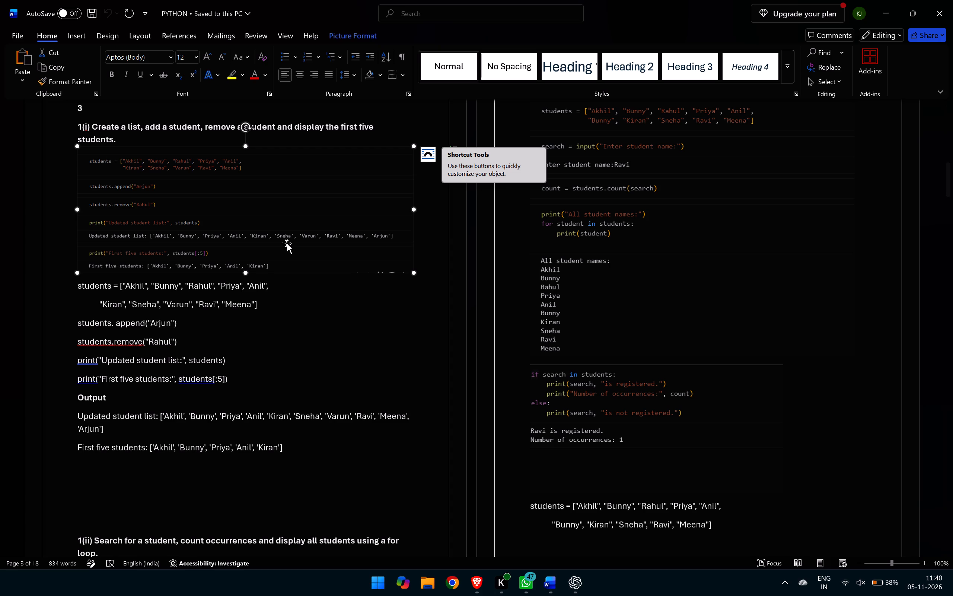
left_click(281, 234)
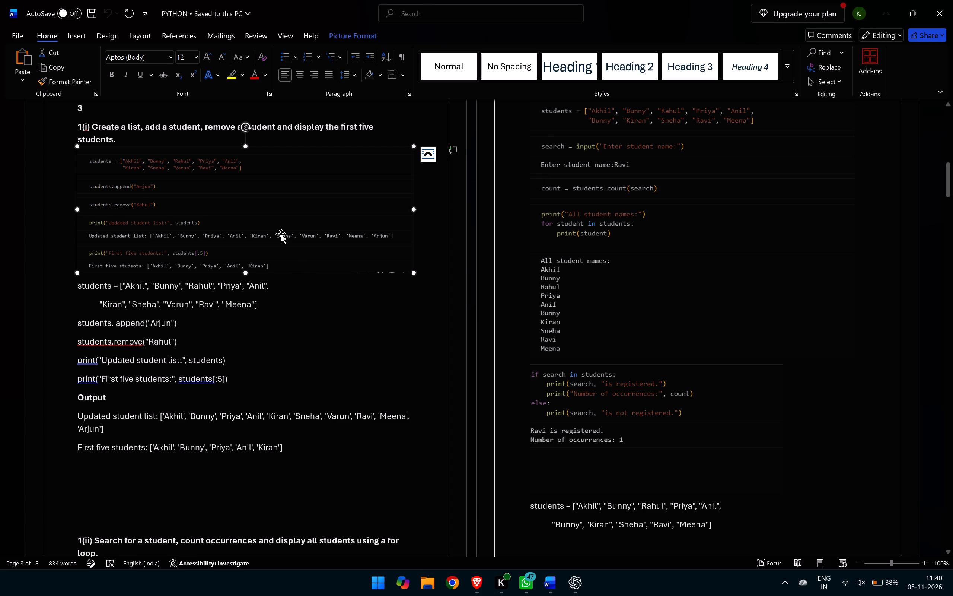
Return to the Colab notebook and capture the region from the first students list cell through the "First five students" output.
key("alt+Tab")
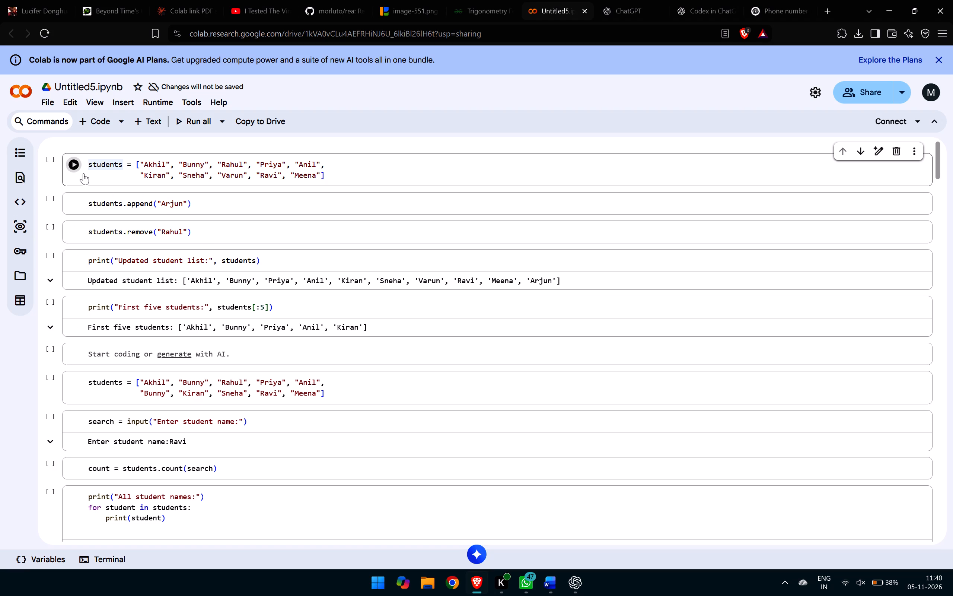
key("Print")
left_click_drag(61, 152, 81, 157)
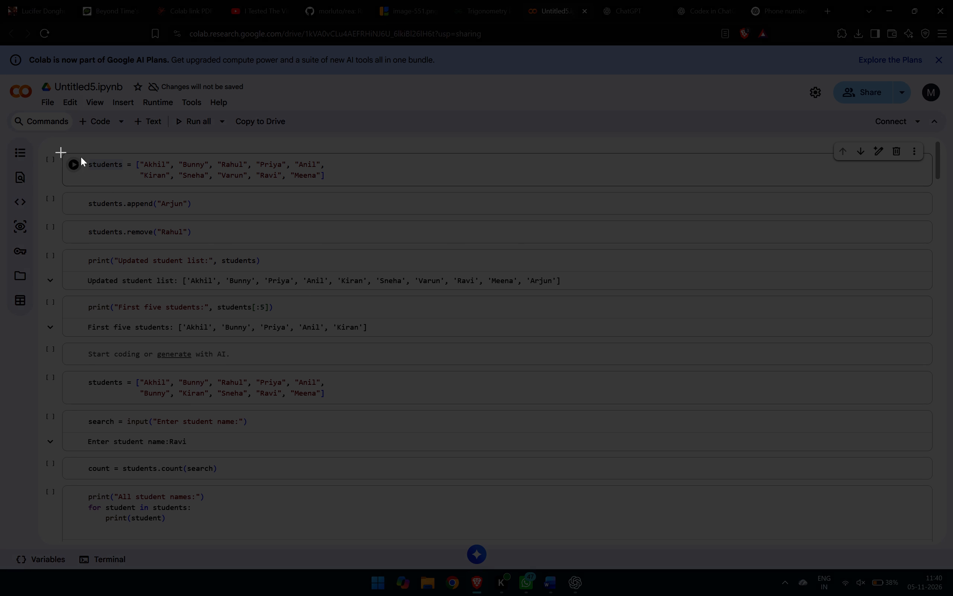
left_click_drag(81, 157, 598, 326)
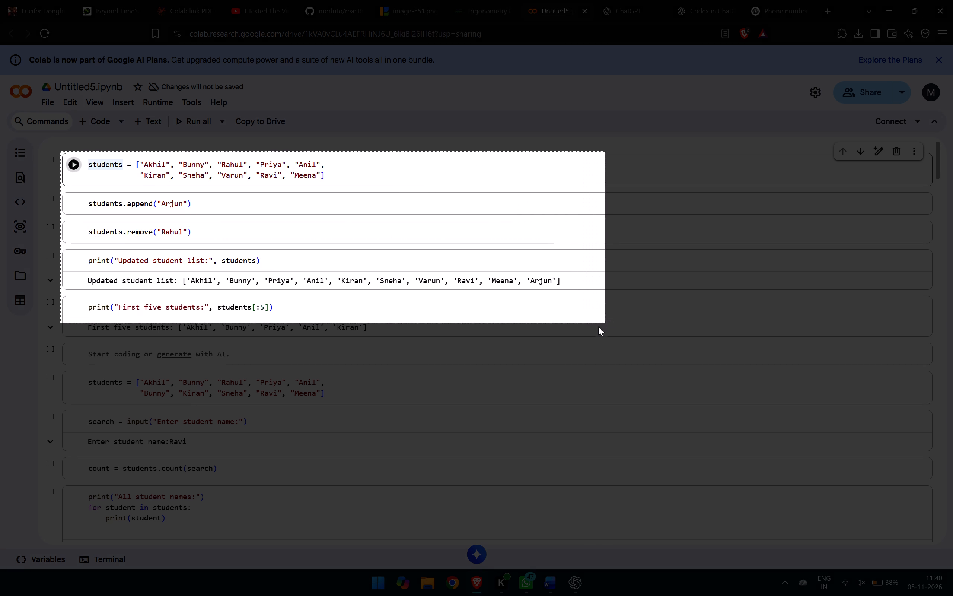
left_click_drag(598, 326, 584, 340)
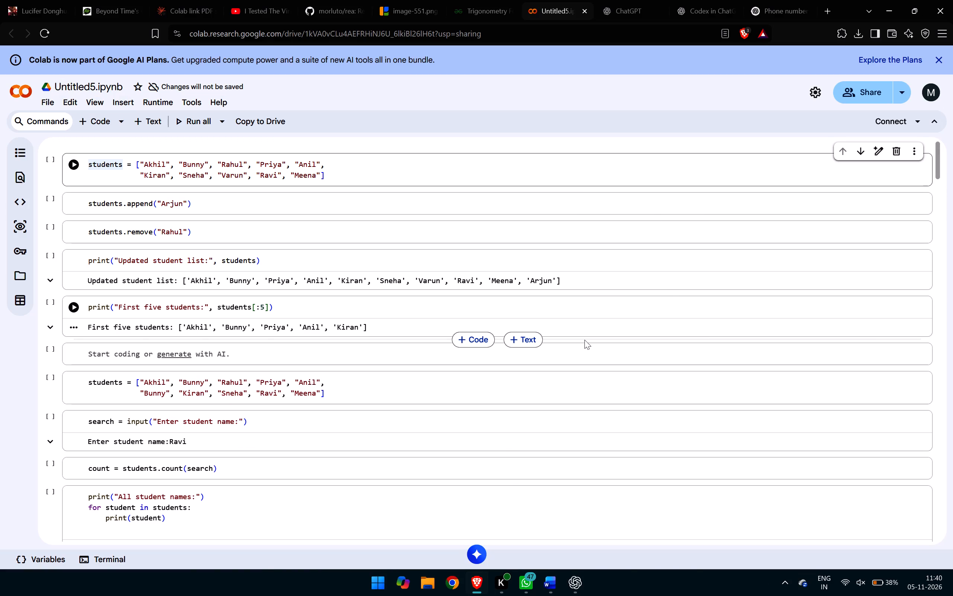
Switch back to the PYTHON document and stretch the 1(i) code screenshot slightly taller.
key("alt+Tab")
left_click(331, 224)
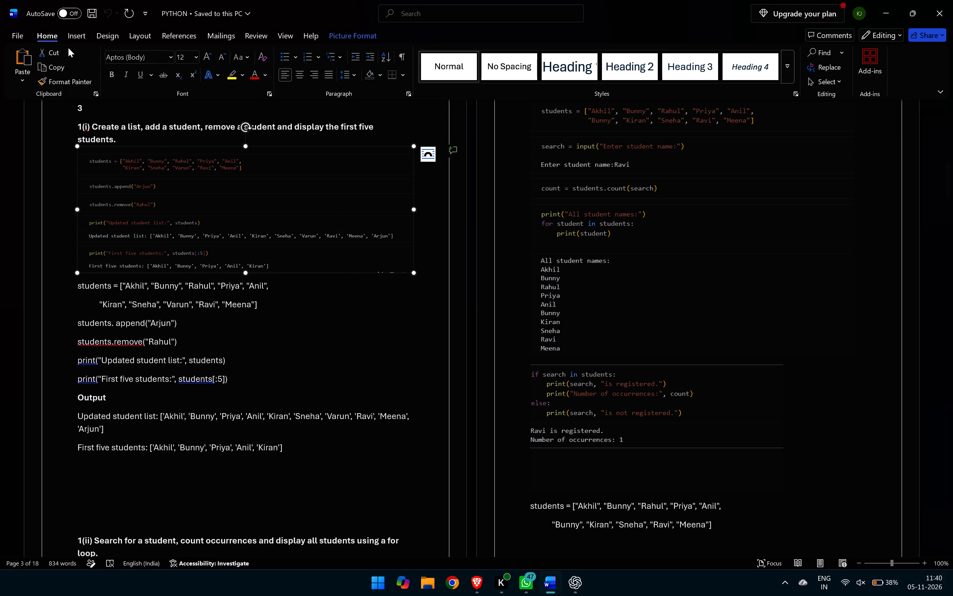
left_click(170, 199)
left_click(246, 145)
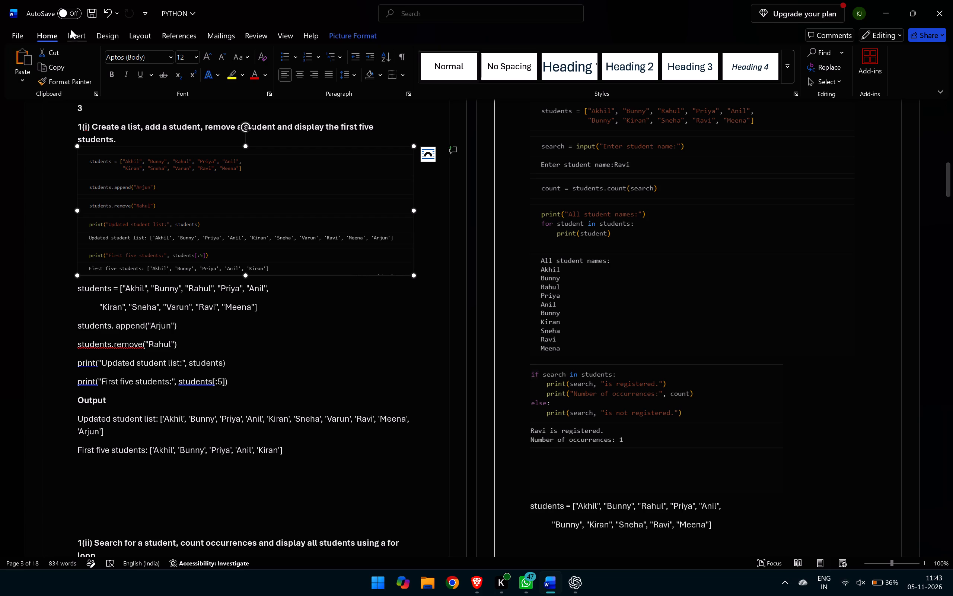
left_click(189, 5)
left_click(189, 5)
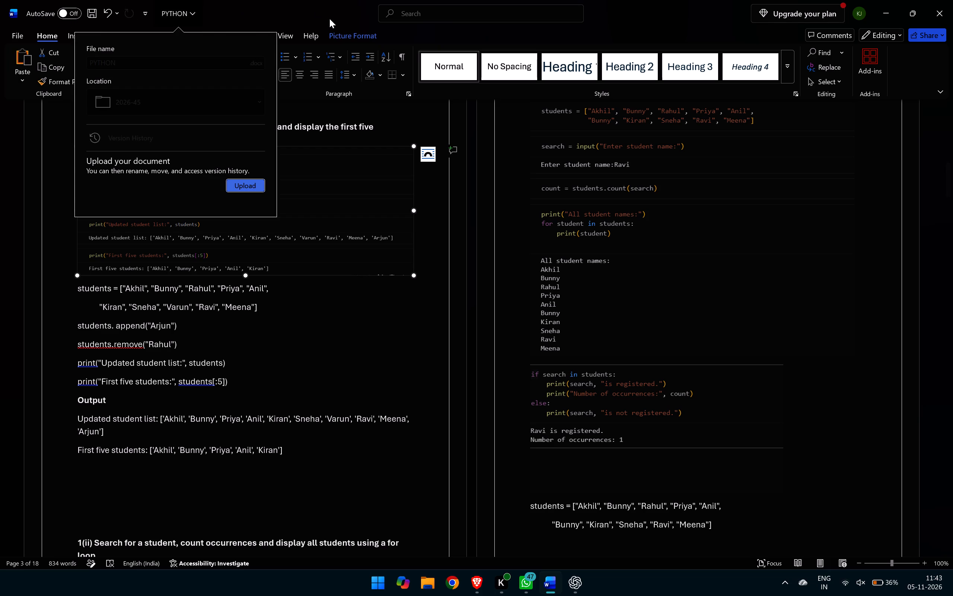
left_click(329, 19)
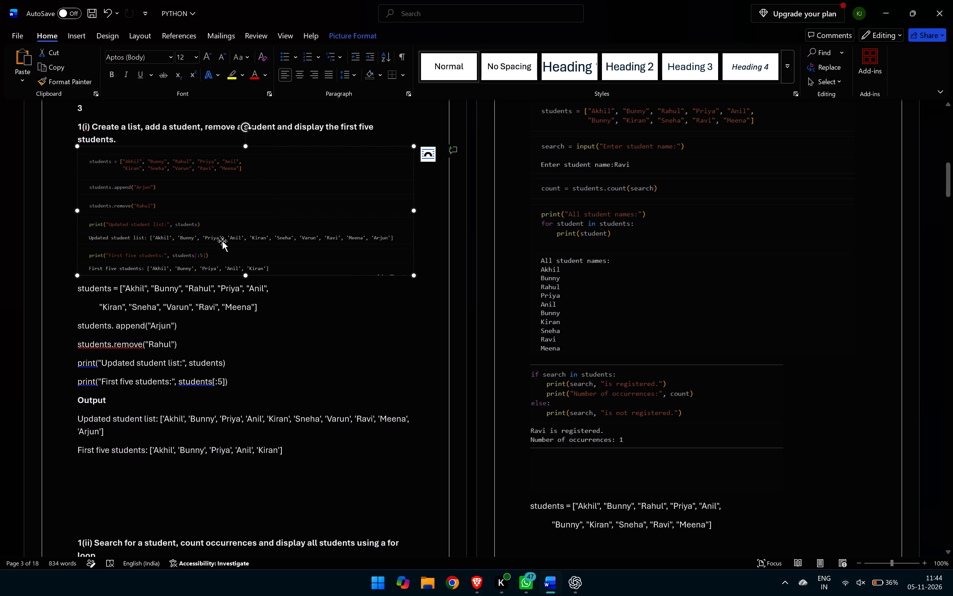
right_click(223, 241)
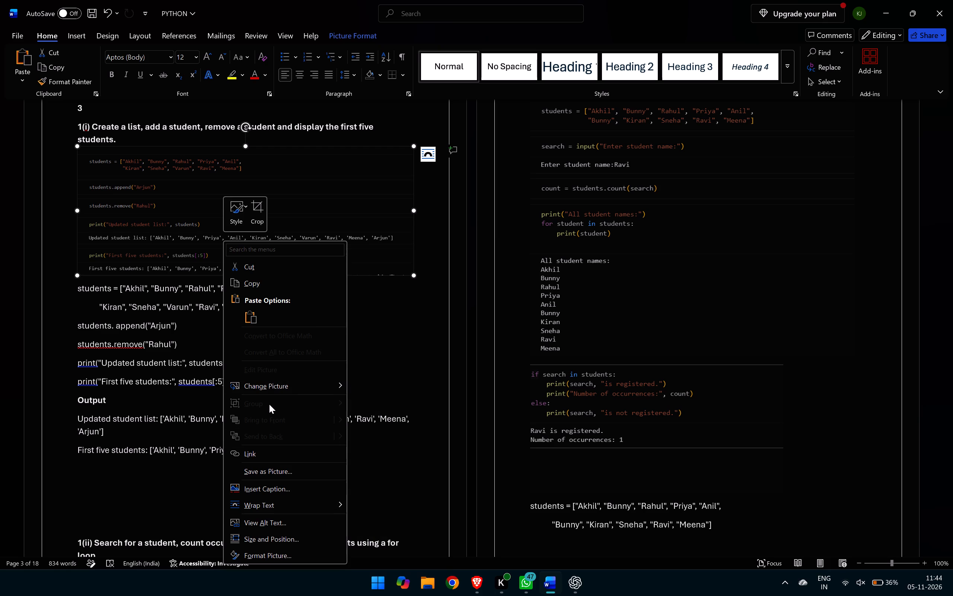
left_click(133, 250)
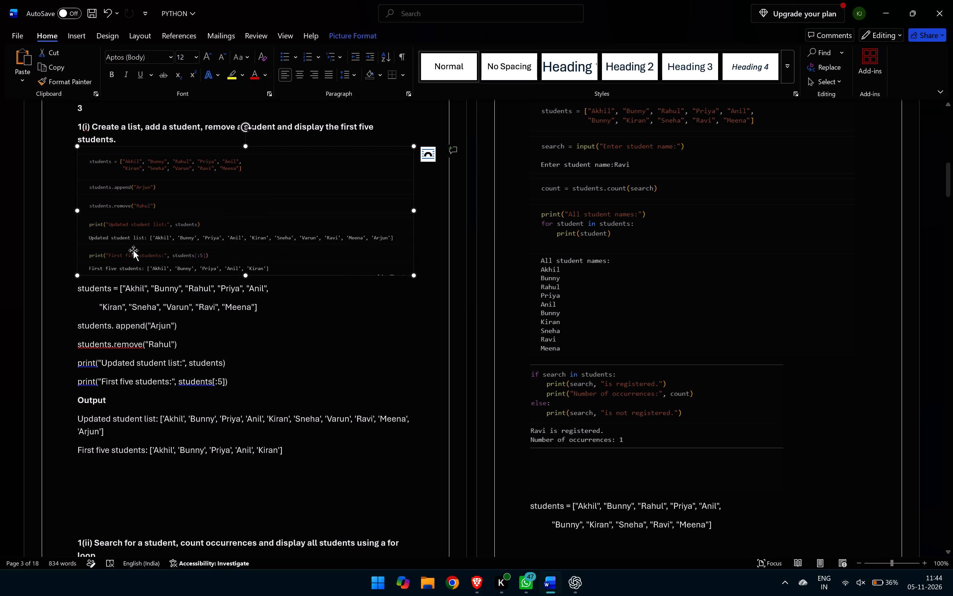
Squeeze the 1(i) code screenshot horizontally down to a thin sliver, keeping its height.
left_click_drag(79, 210, 98, 209)
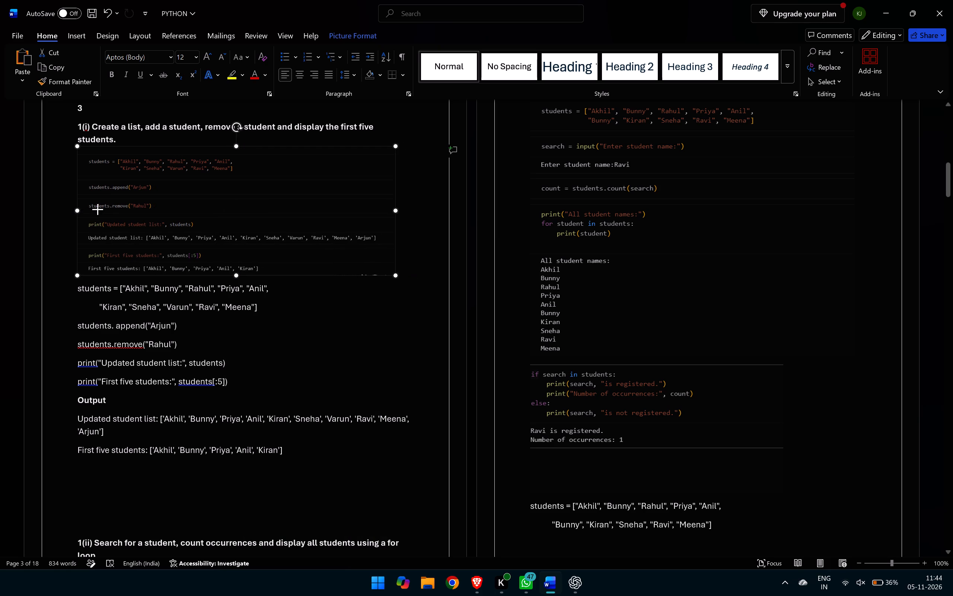
left_click_drag(98, 209, 408, 292)
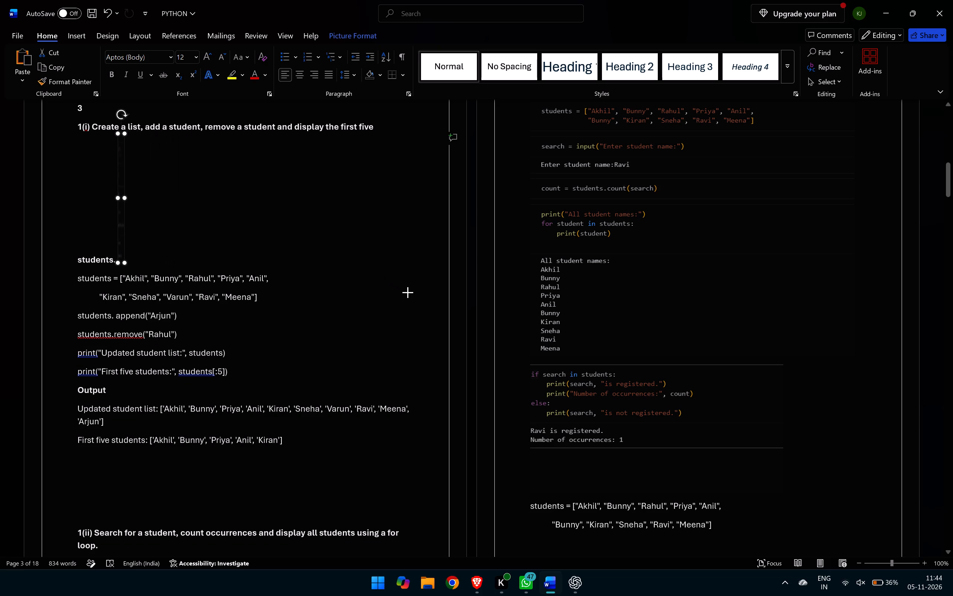
left_click_drag(408, 292, 415, 296)
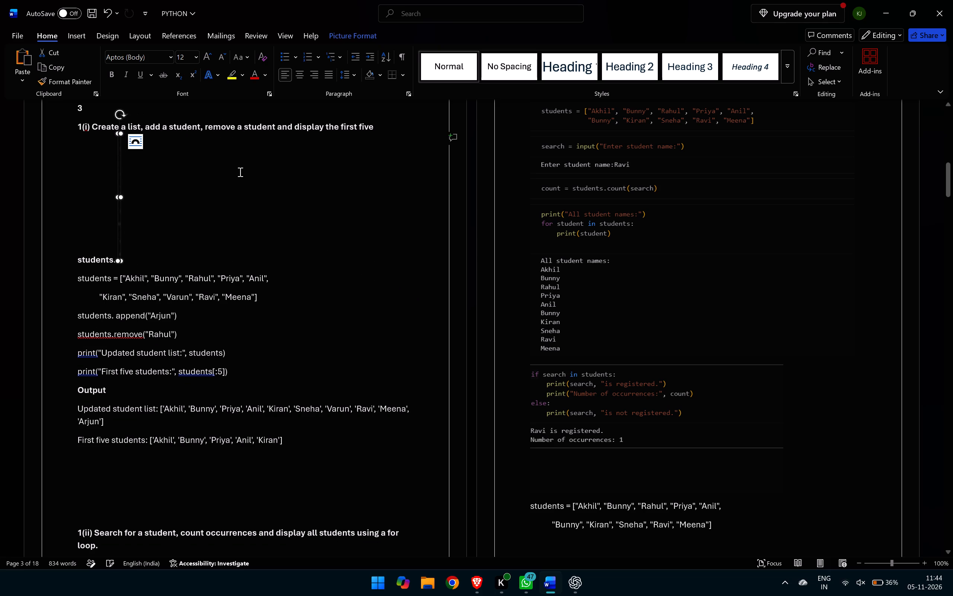
Paste the copied full-screen capture after the 1(i) heading, above the typed students list code, and select it.
left_click(237, 172)
right_click(237, 172)
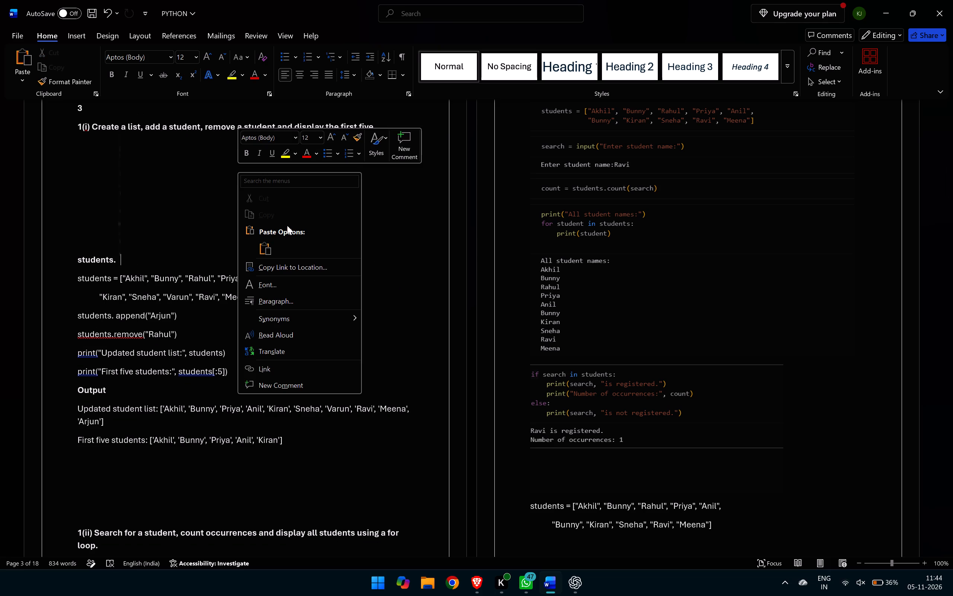
left_click(290, 229)
left_click(268, 246)
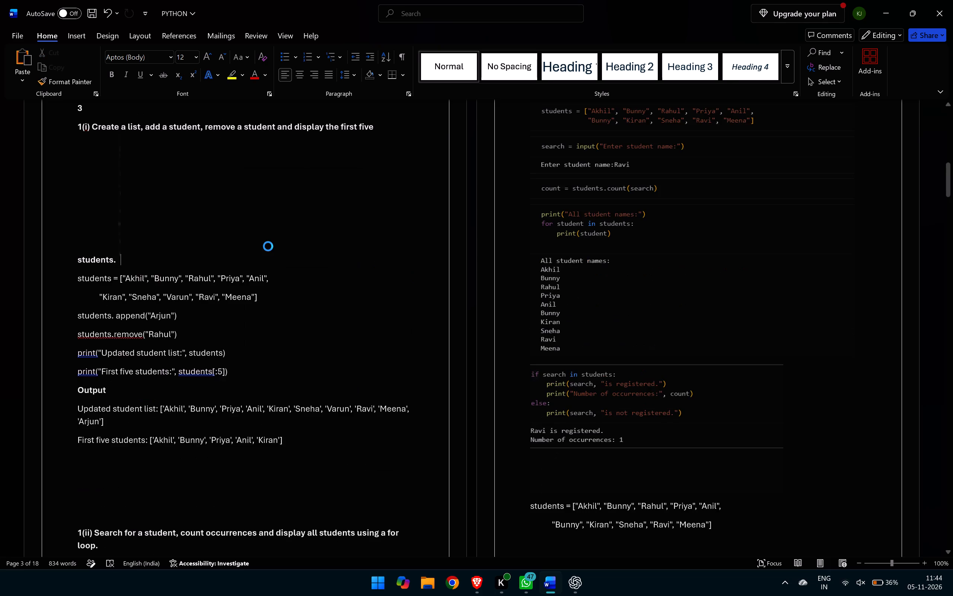
left_click(274, 327)
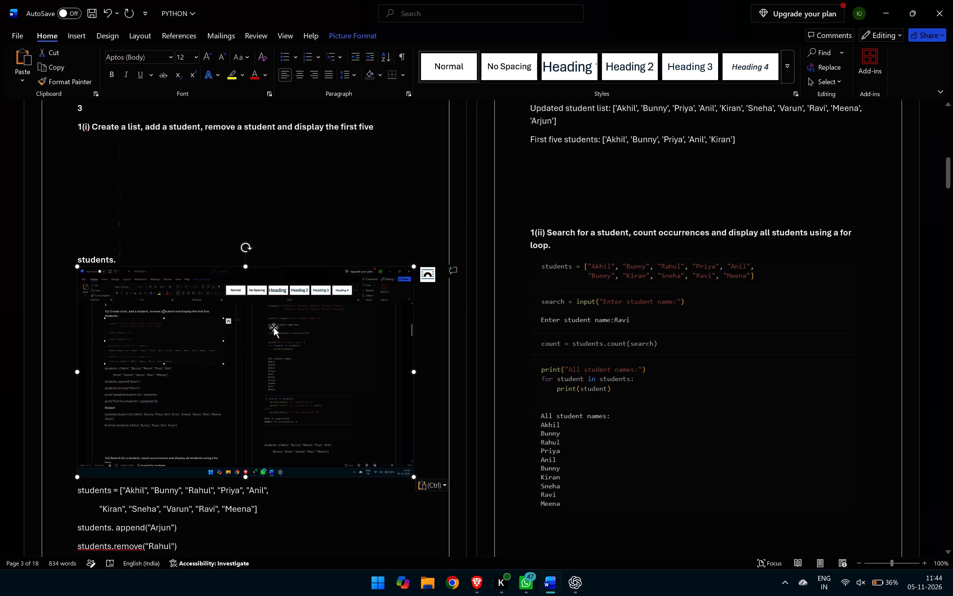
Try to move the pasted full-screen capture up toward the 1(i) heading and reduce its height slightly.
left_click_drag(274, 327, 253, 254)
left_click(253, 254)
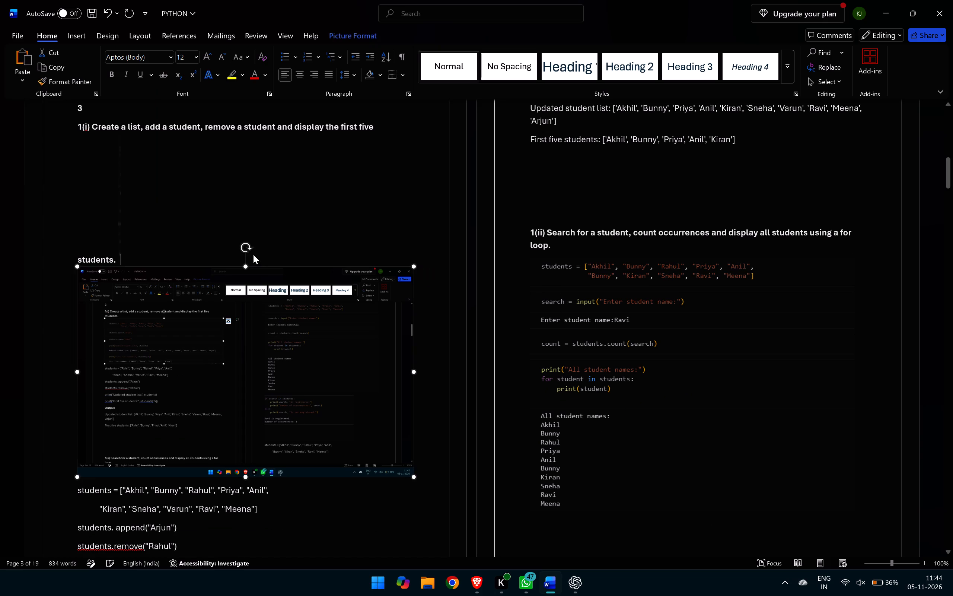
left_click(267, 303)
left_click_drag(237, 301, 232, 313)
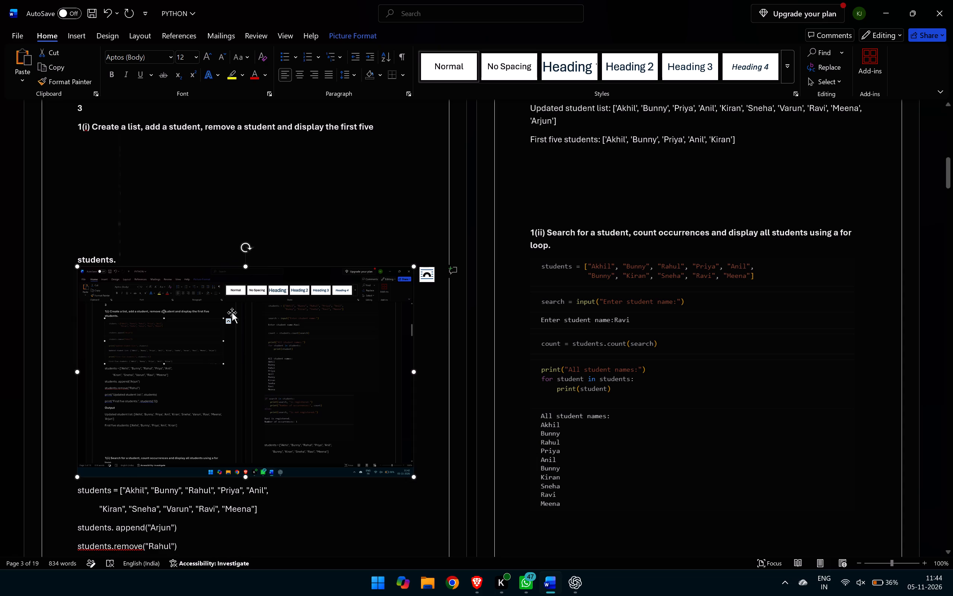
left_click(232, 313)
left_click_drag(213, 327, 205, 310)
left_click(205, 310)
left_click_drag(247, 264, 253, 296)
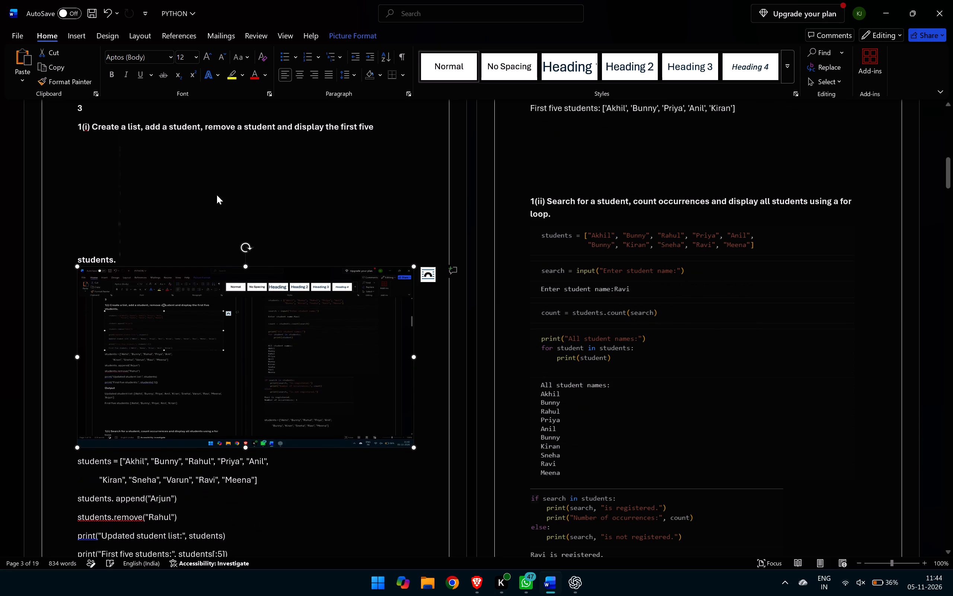
Cut the pasted full-screen capture from below the 1(i) heading.
left_click(217, 195)
left_click(236, 304)
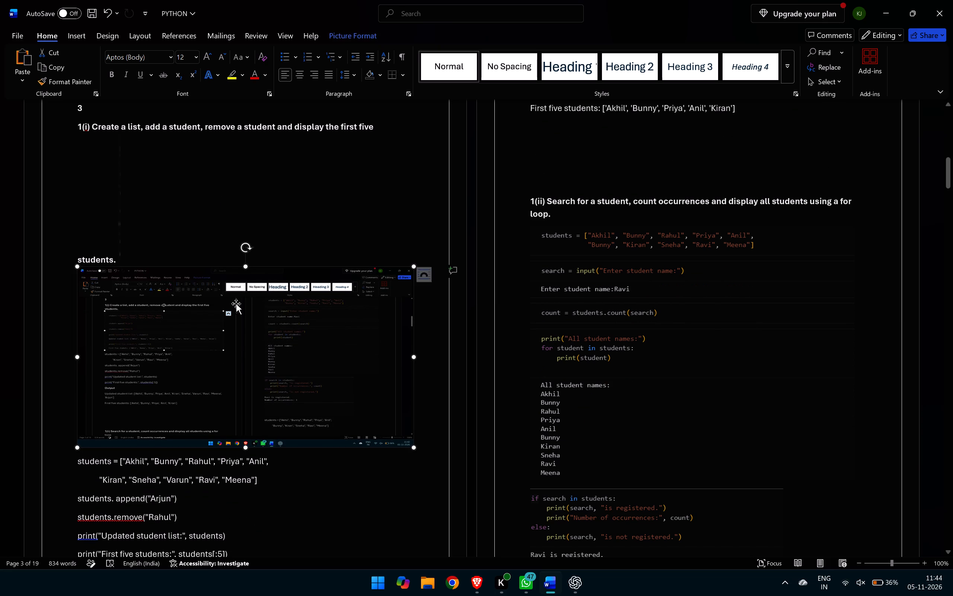
right_click(236, 304)
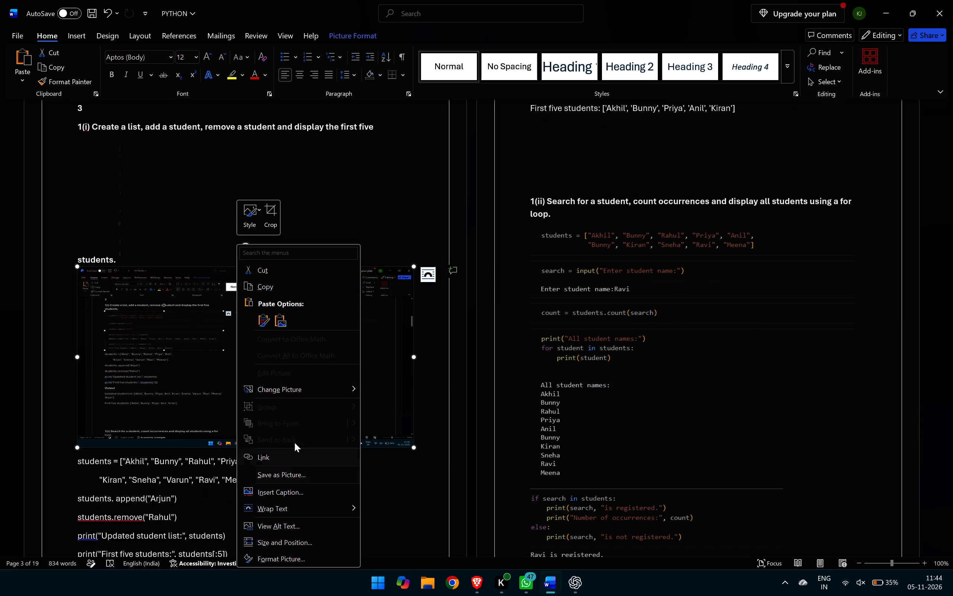
left_click(279, 267)
Widen the squeezed 1(i) code screenshot sliver beside the heading and cut it from the document.
left_click(231, 192)
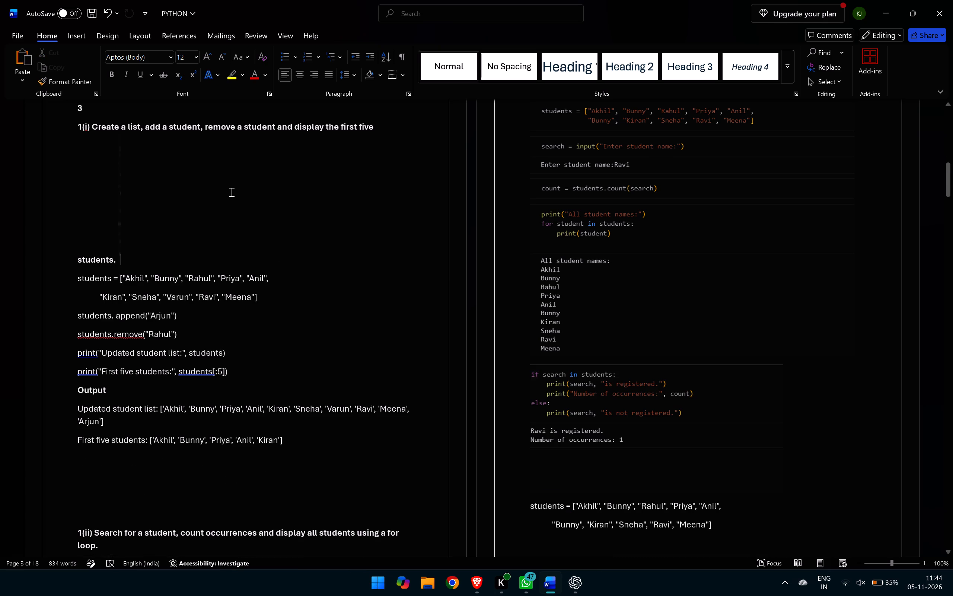
left_click(231, 192)
left_click(119, 193)
left_click_drag(119, 193, 176, 191)
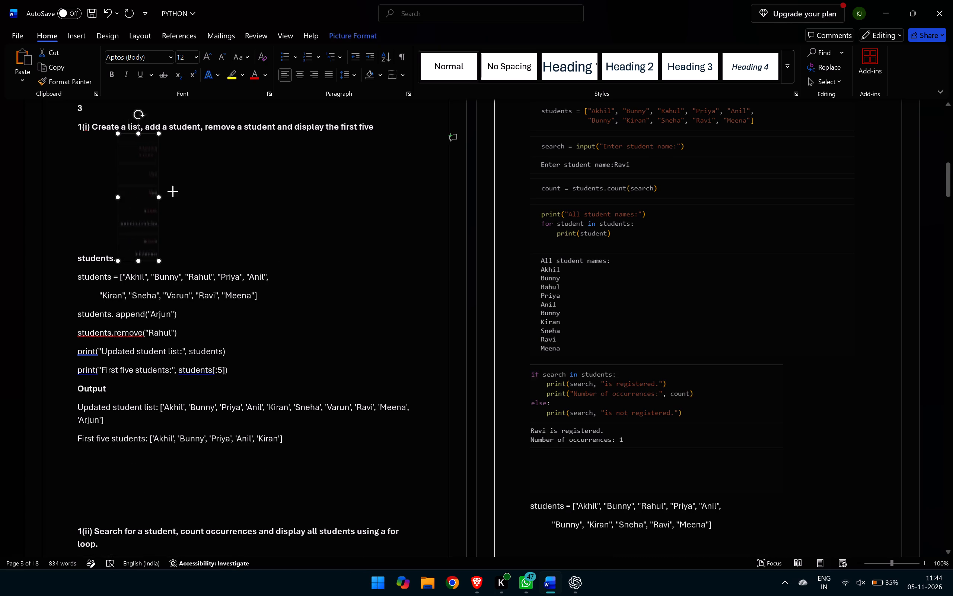
left_click_drag(176, 191, 215, 188)
left_click(185, 187)
right_click(185, 187)
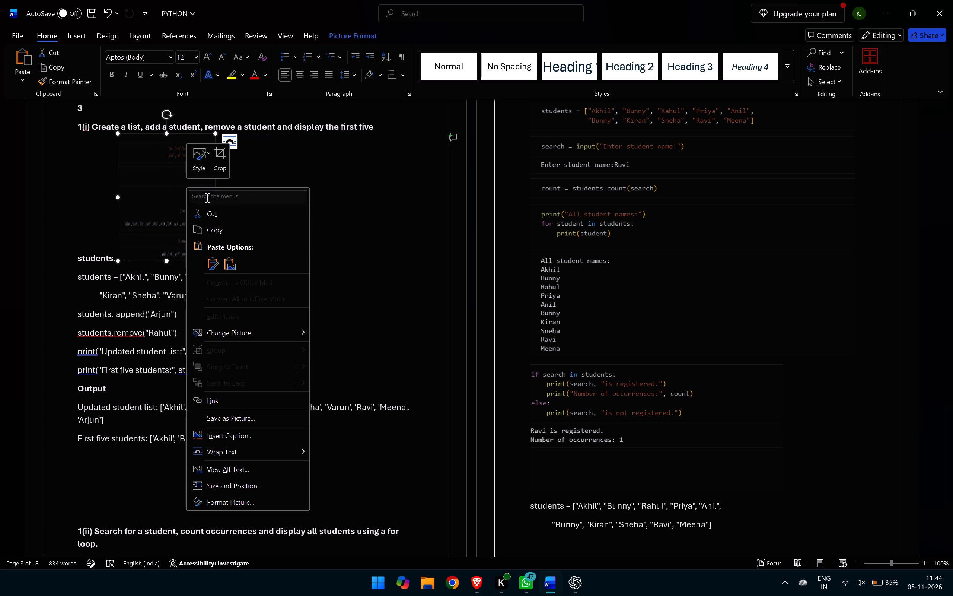
left_click(226, 218)
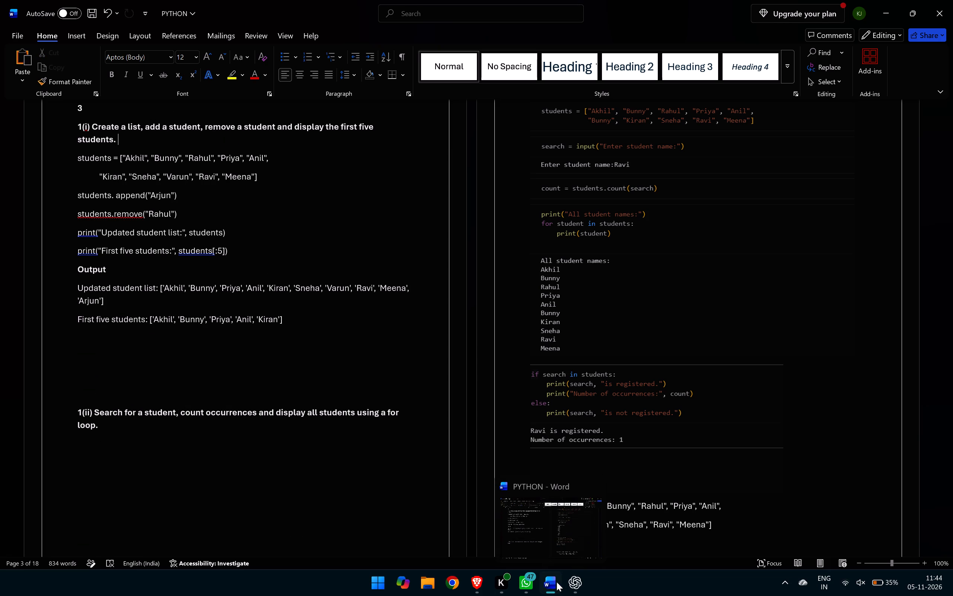
left_click(476, 577)
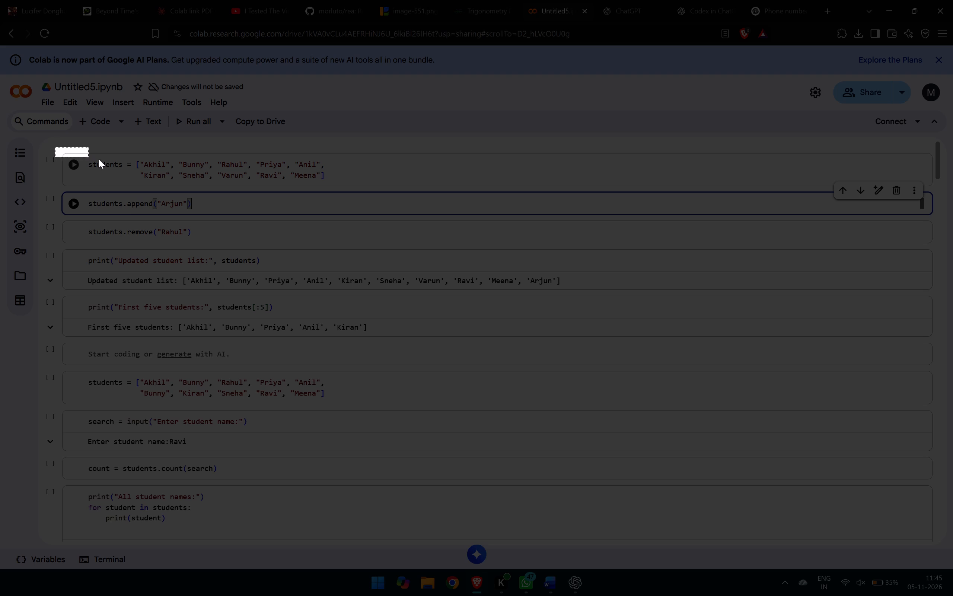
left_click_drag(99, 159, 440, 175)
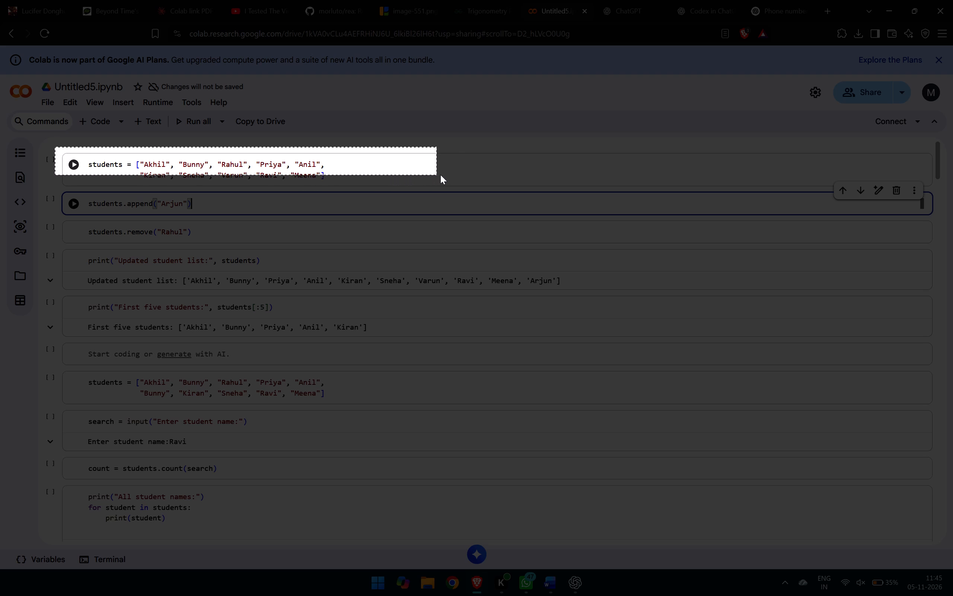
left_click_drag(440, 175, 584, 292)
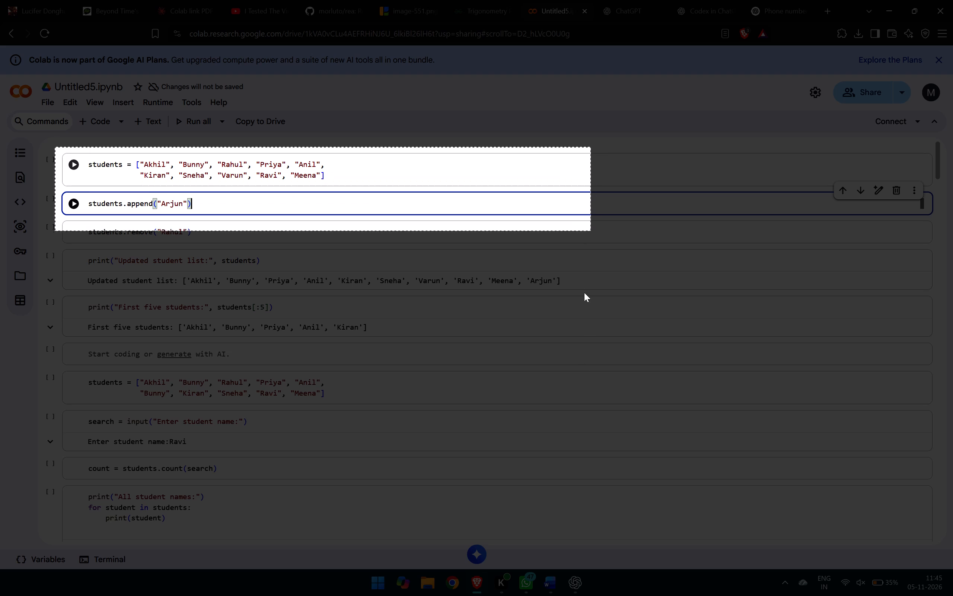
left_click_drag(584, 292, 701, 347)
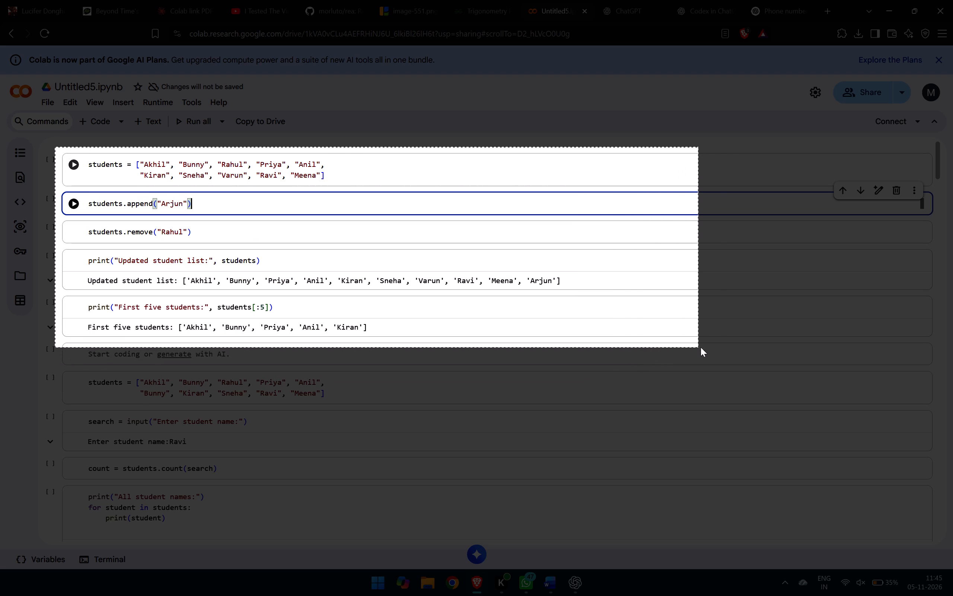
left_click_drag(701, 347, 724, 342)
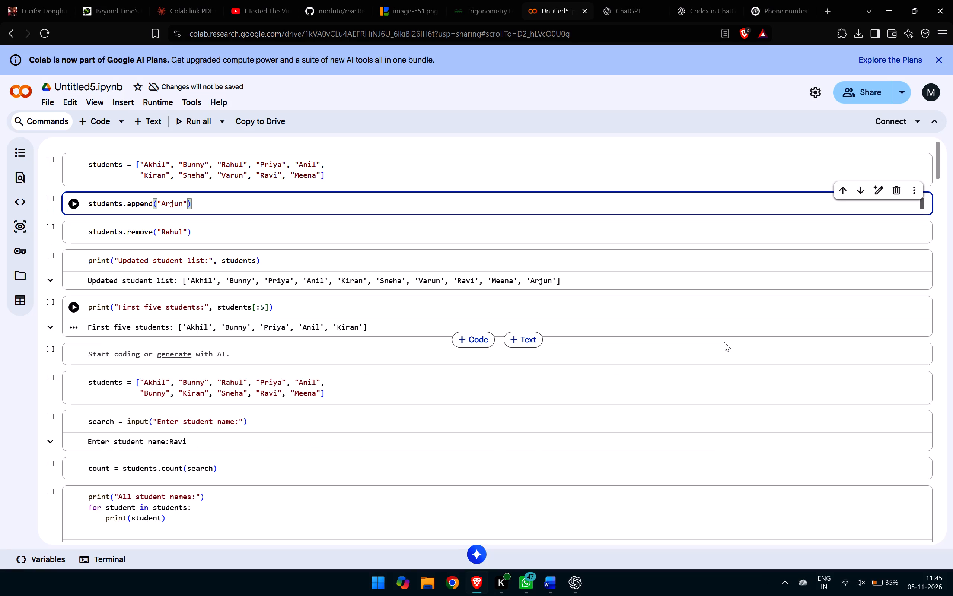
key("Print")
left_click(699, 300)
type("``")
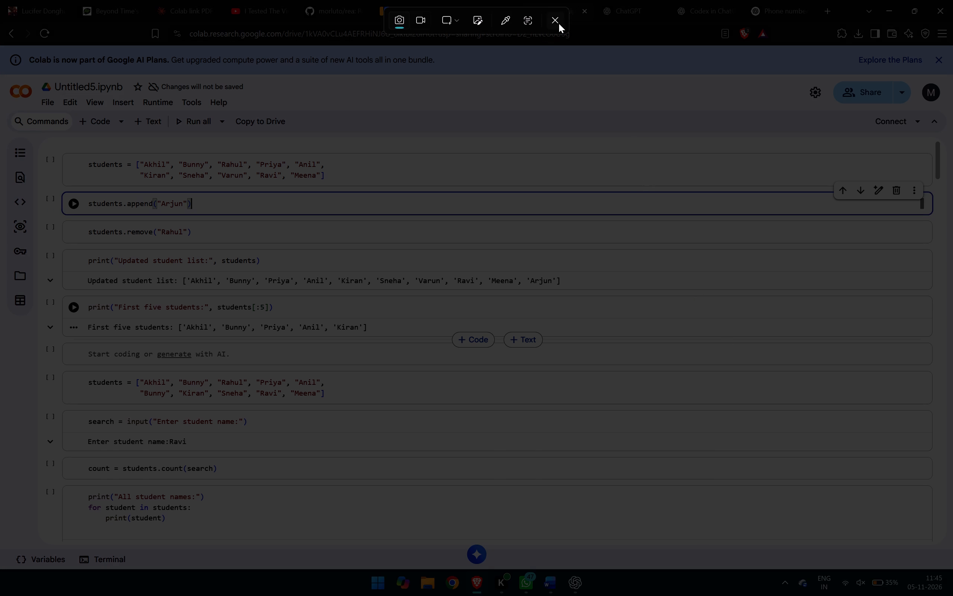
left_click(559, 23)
Take the append cell out of editing and capture the 1(i) cells from the students list through the updated student list output.
left_click(539, 114)
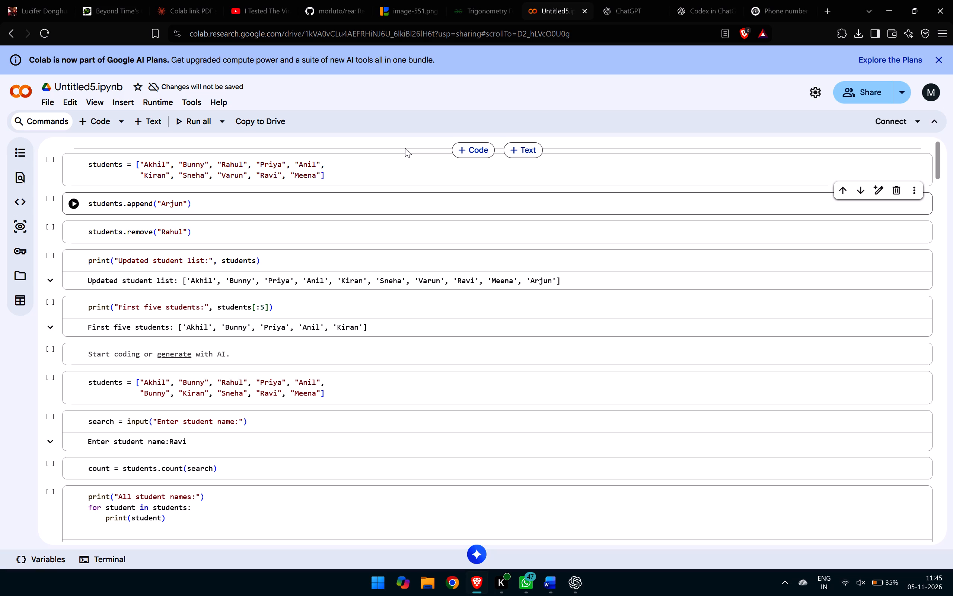
left_click(305, 138)
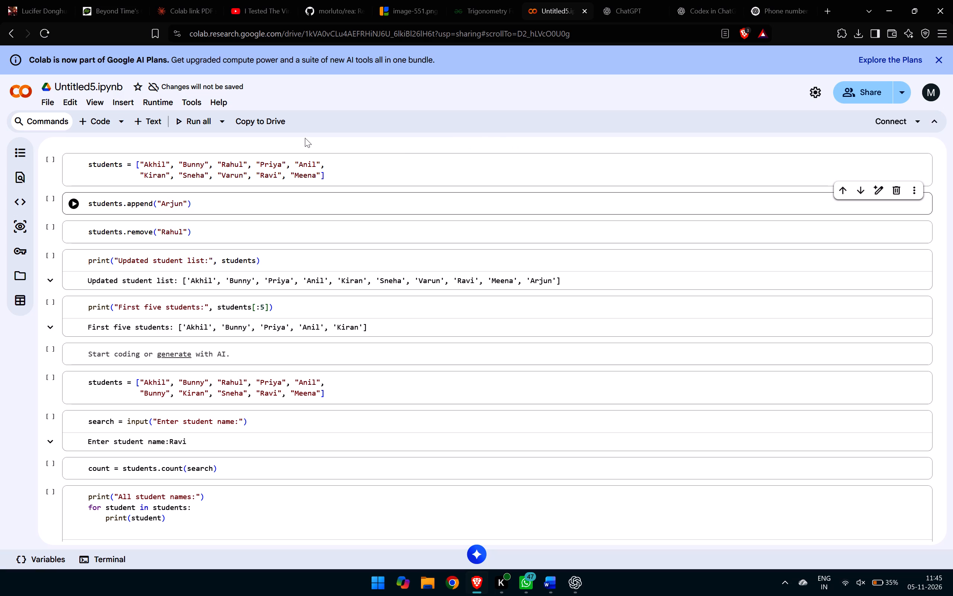
key("Print")
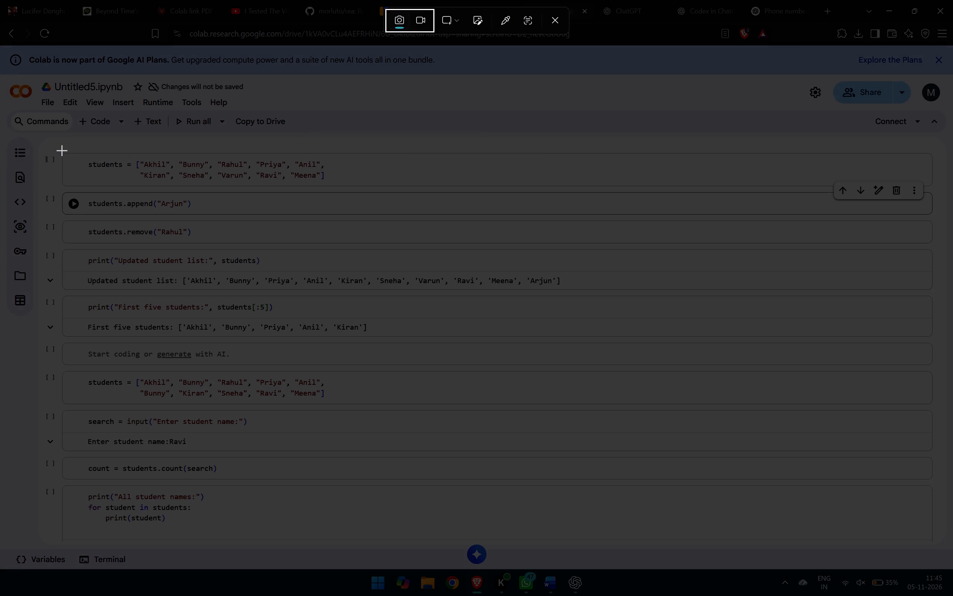
left_click_drag(61, 150, 412, 159)
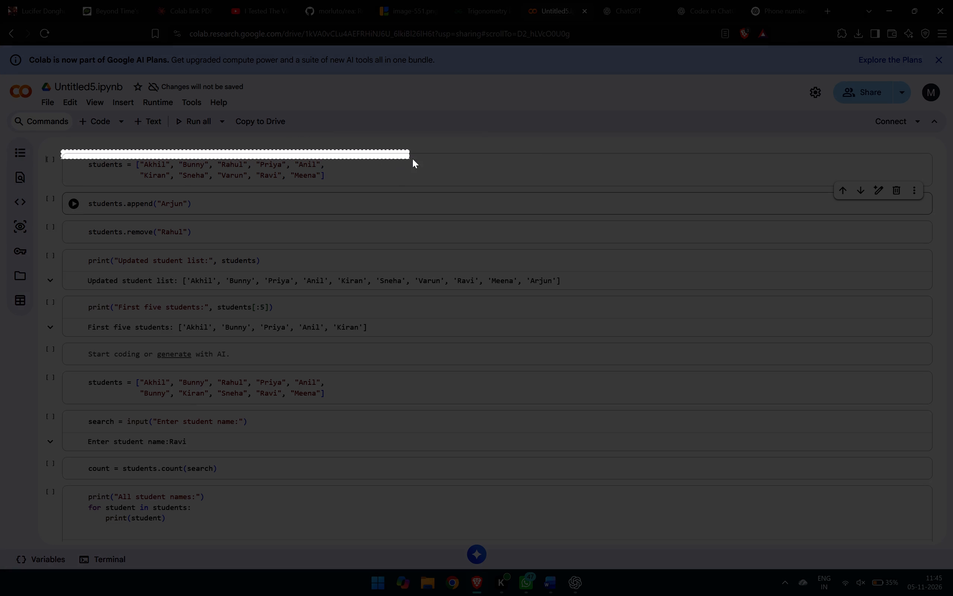
left_click_drag(412, 159, 578, 159)
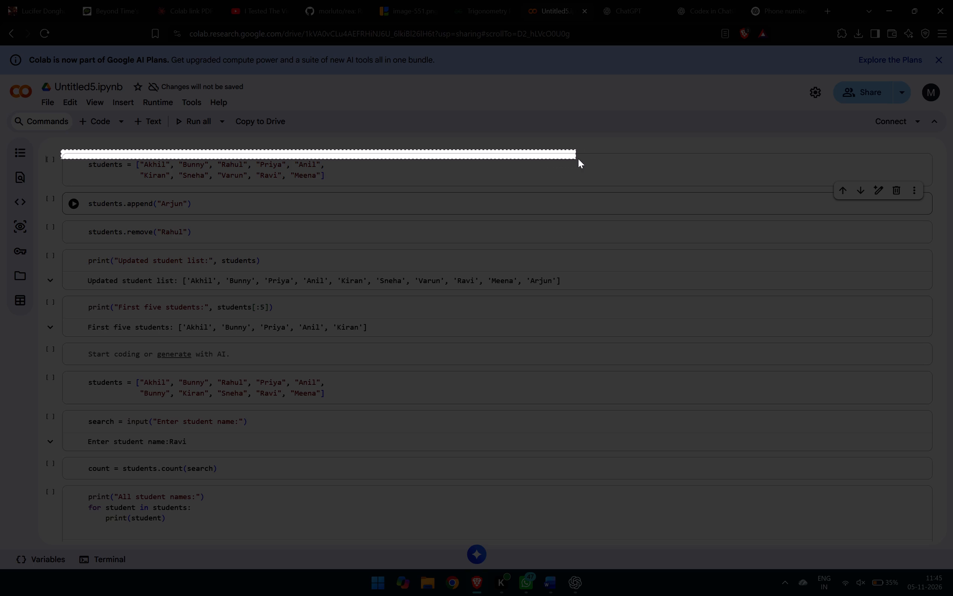
left_click_drag(578, 159, 596, 293)
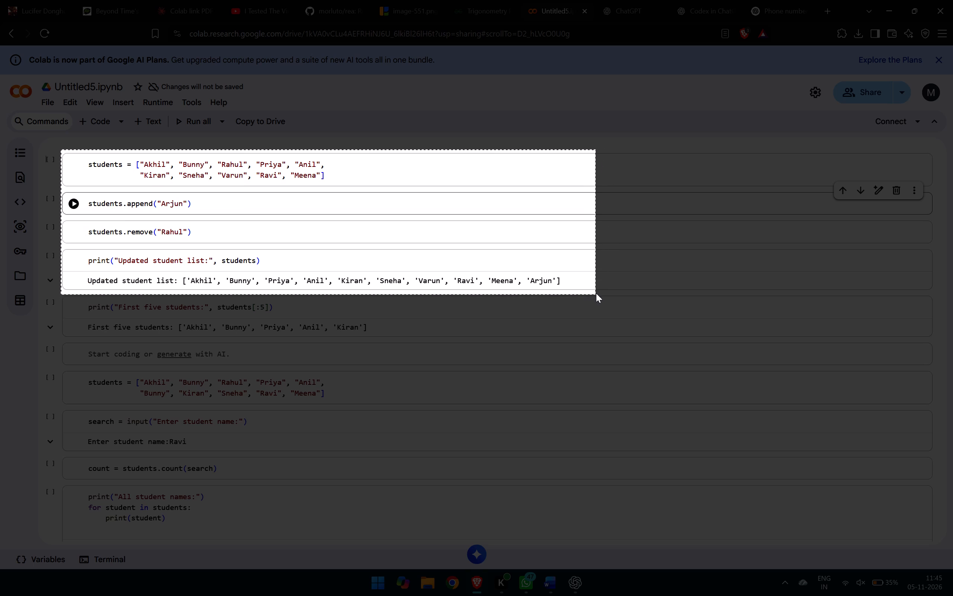
left_click_drag(596, 293, 596, 293)
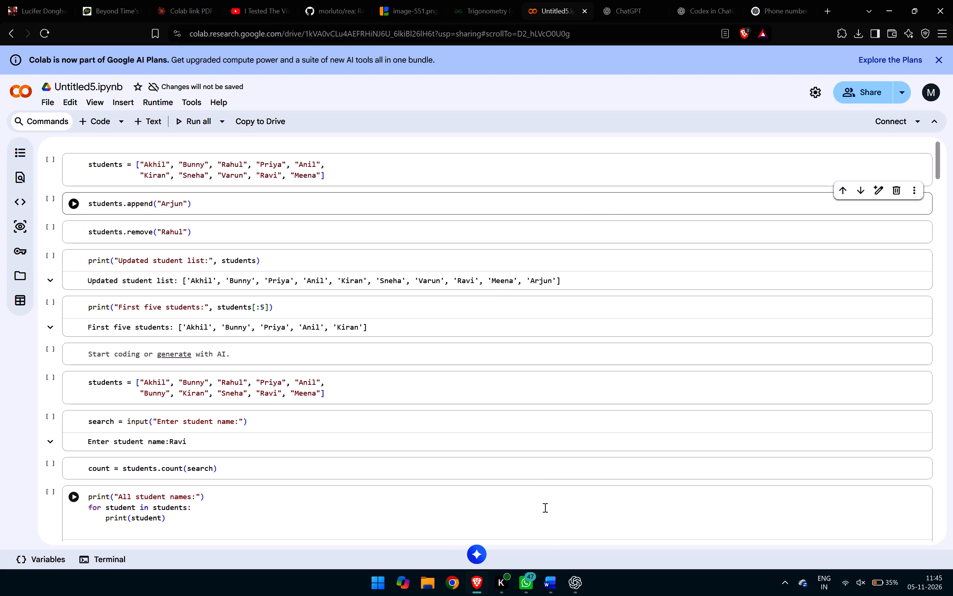
Switch back to the PYTHON document in Word and paste the Colab capture after the 1(i) heading.
left_click(545, 586)
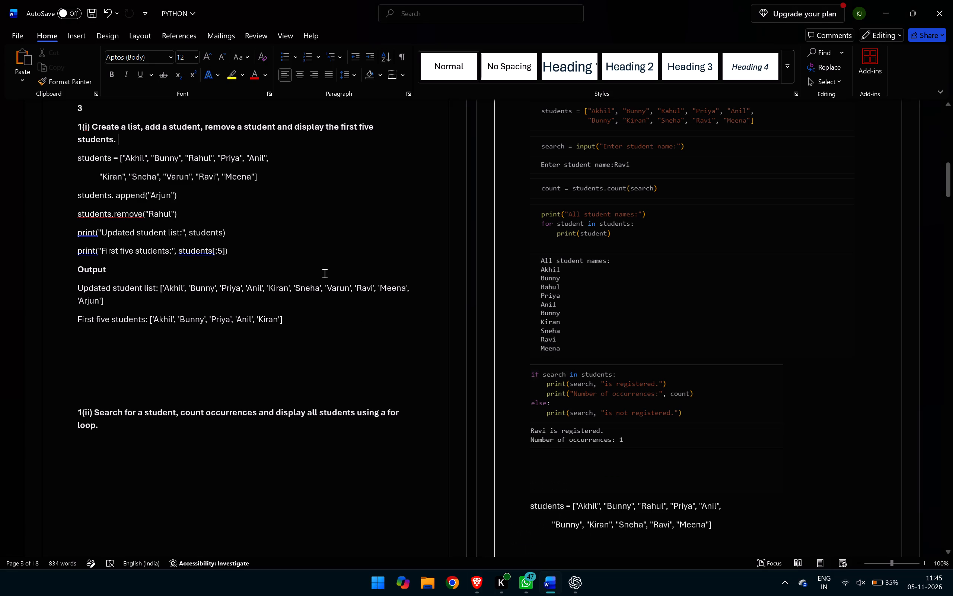
key("ctrl+v")
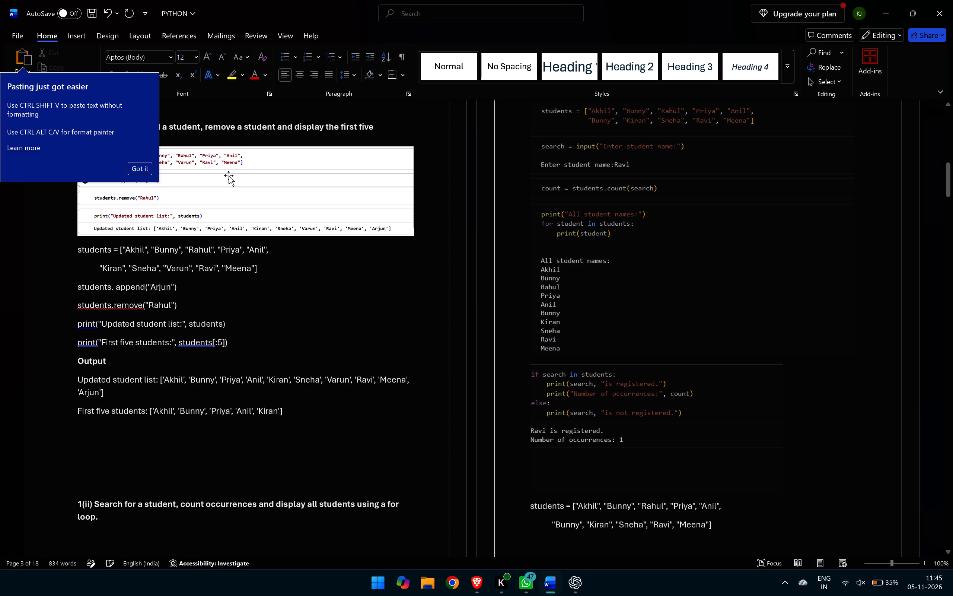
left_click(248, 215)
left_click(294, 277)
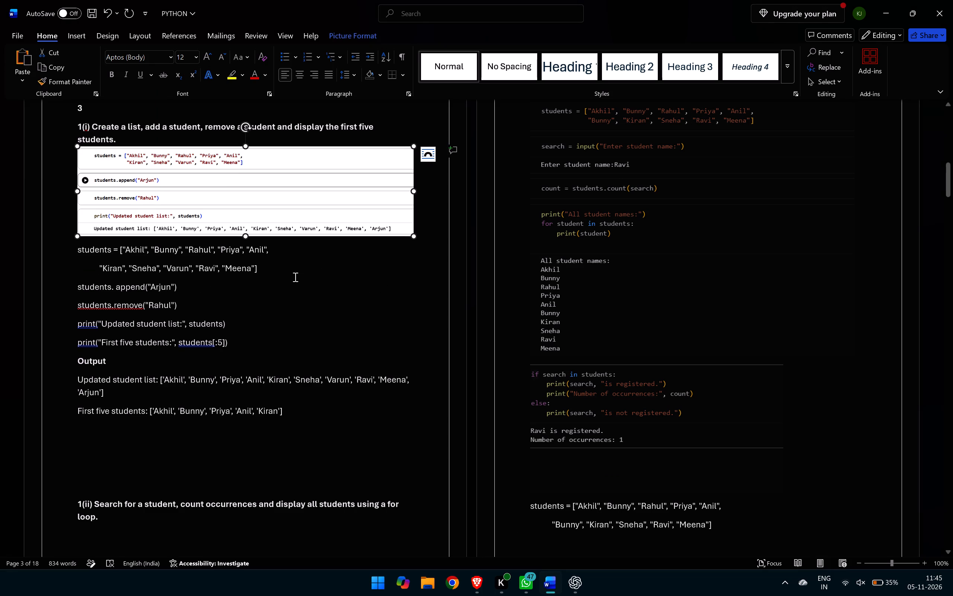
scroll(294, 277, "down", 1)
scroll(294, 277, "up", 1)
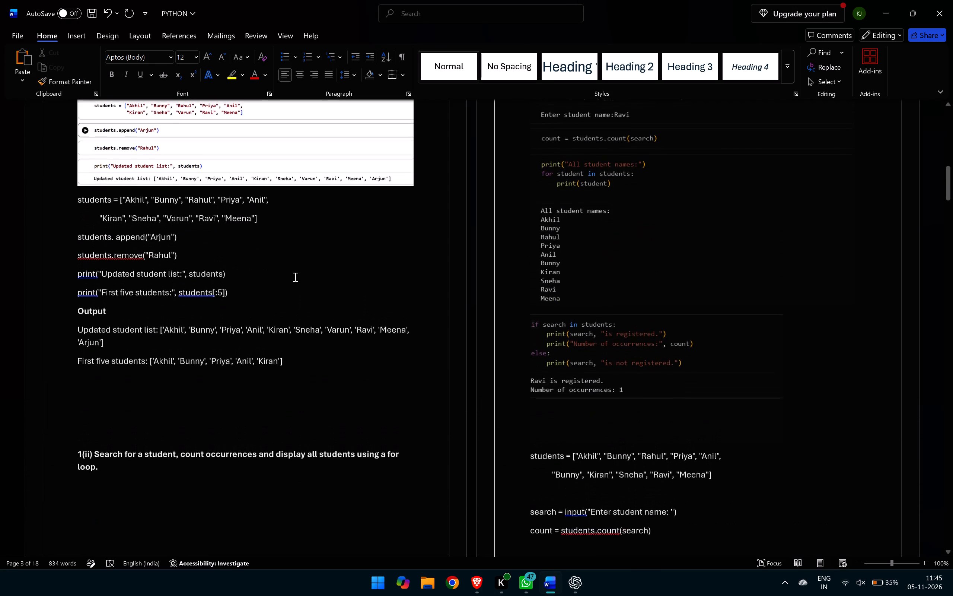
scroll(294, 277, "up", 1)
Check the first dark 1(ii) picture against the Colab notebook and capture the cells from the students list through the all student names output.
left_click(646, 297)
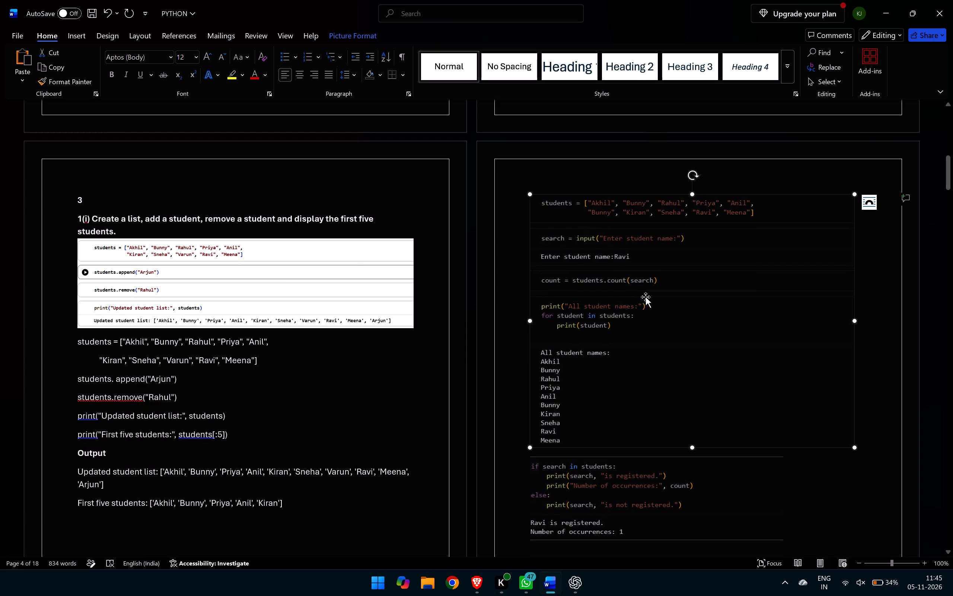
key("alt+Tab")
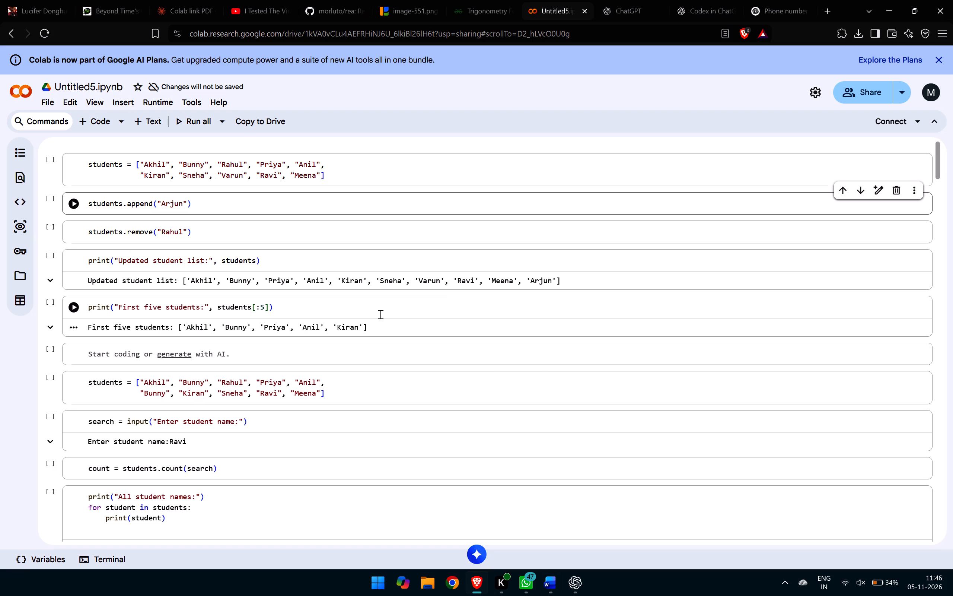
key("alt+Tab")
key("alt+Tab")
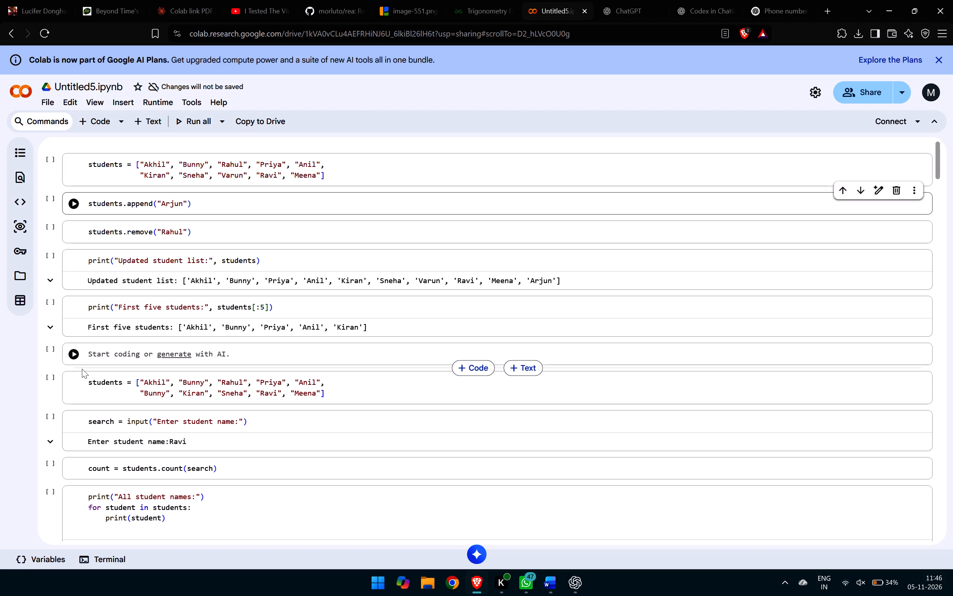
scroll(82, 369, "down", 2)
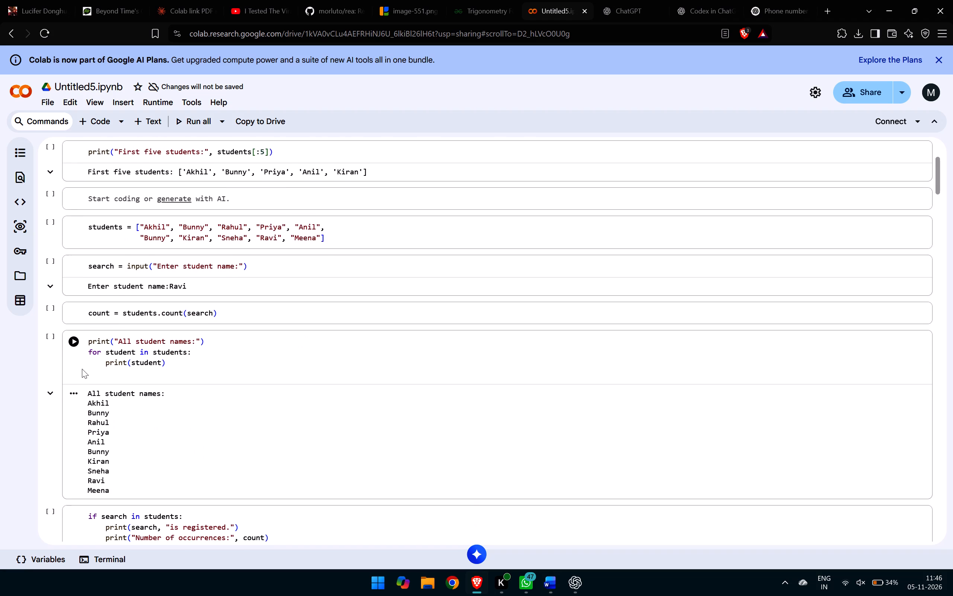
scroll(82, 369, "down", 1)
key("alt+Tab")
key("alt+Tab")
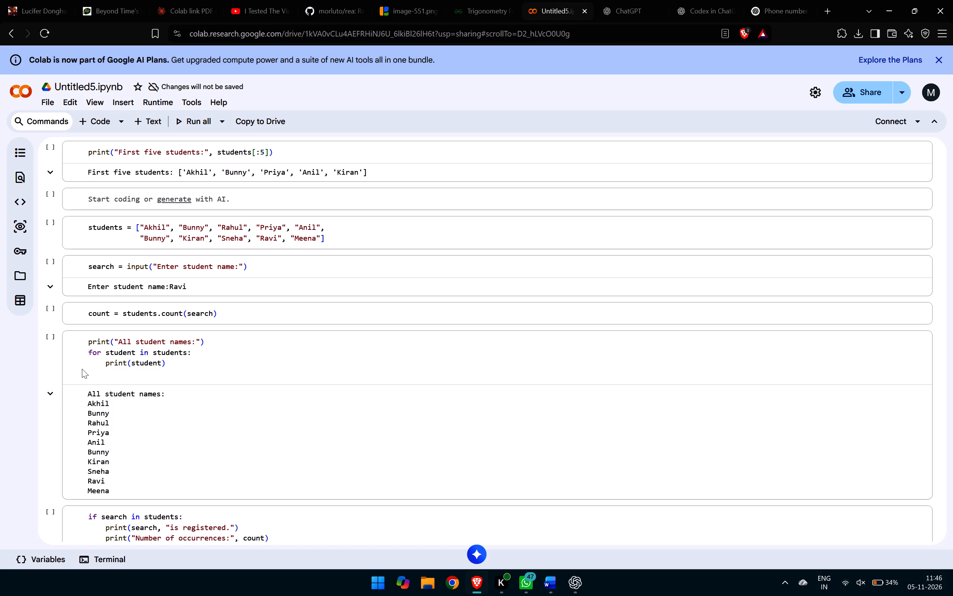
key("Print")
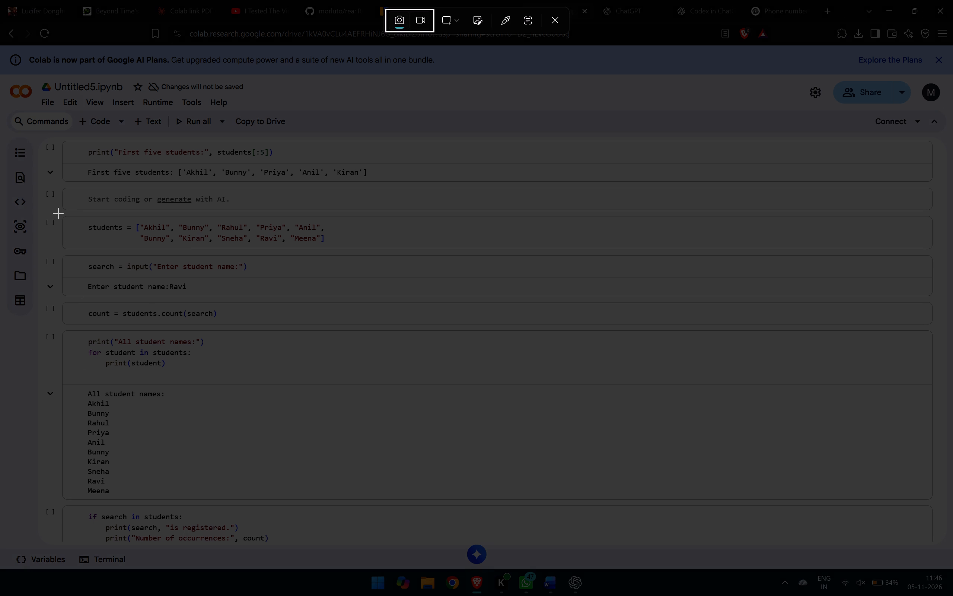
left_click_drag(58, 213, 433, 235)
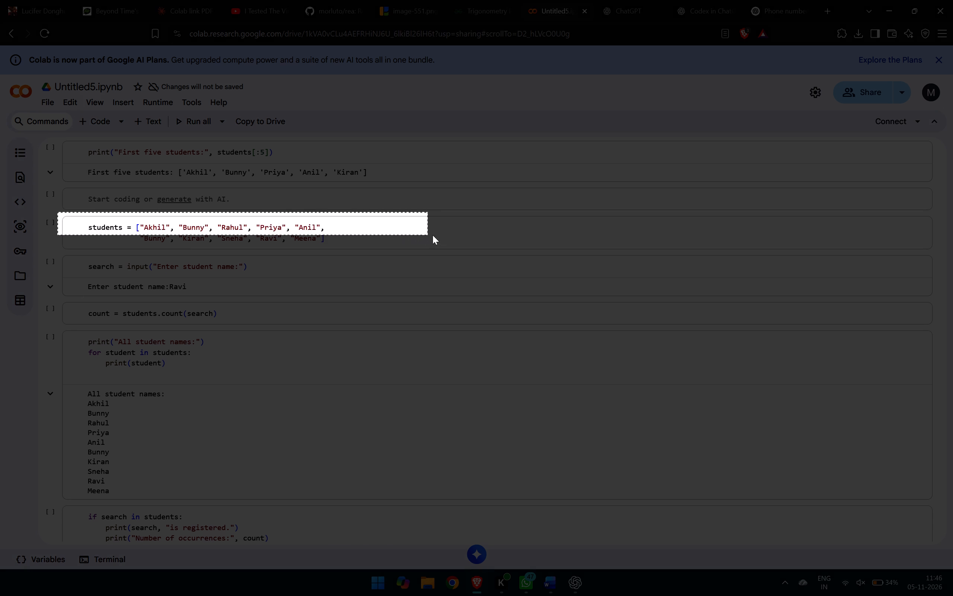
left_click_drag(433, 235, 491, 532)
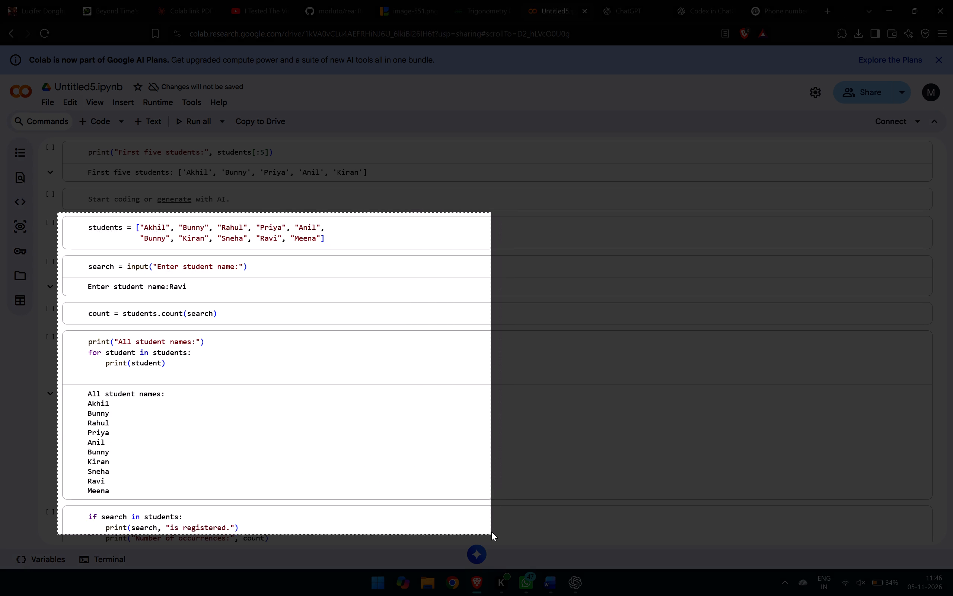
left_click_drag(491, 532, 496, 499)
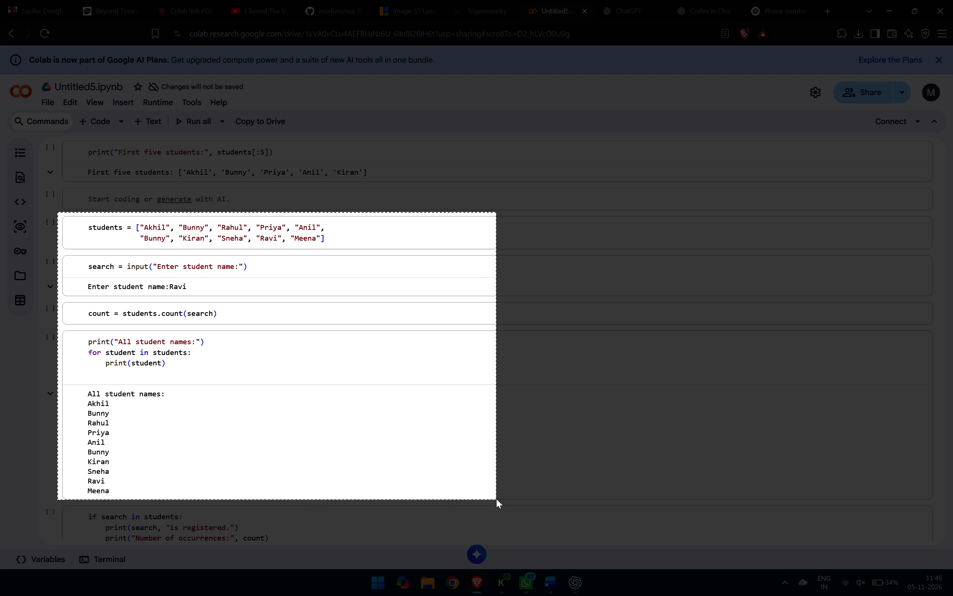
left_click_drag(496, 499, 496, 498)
Switch to the PYTHON document in Word and cut both dark 1(ii) code pictures.
key("alt+Tab")
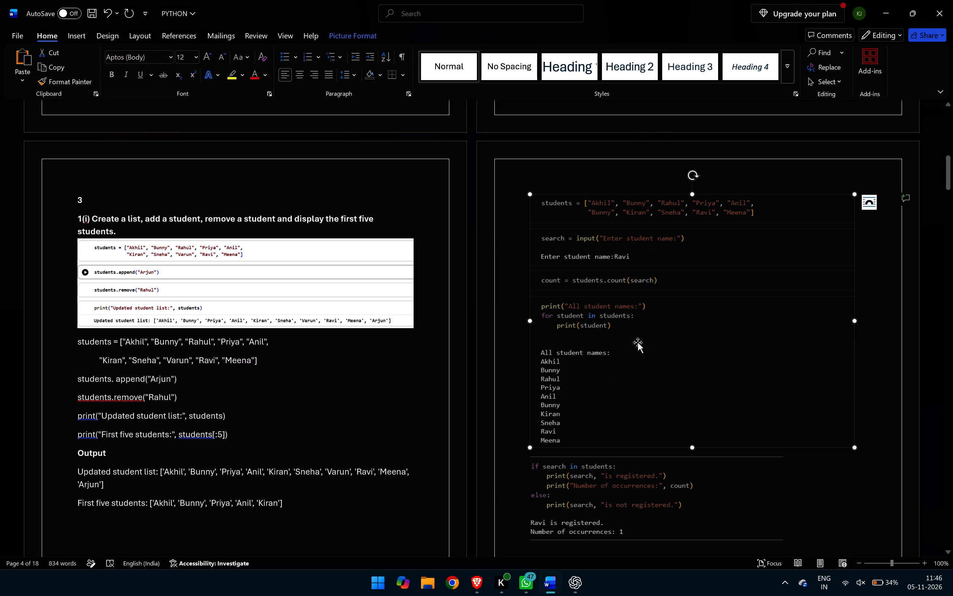
left_click(638, 342)
right_click(638, 342)
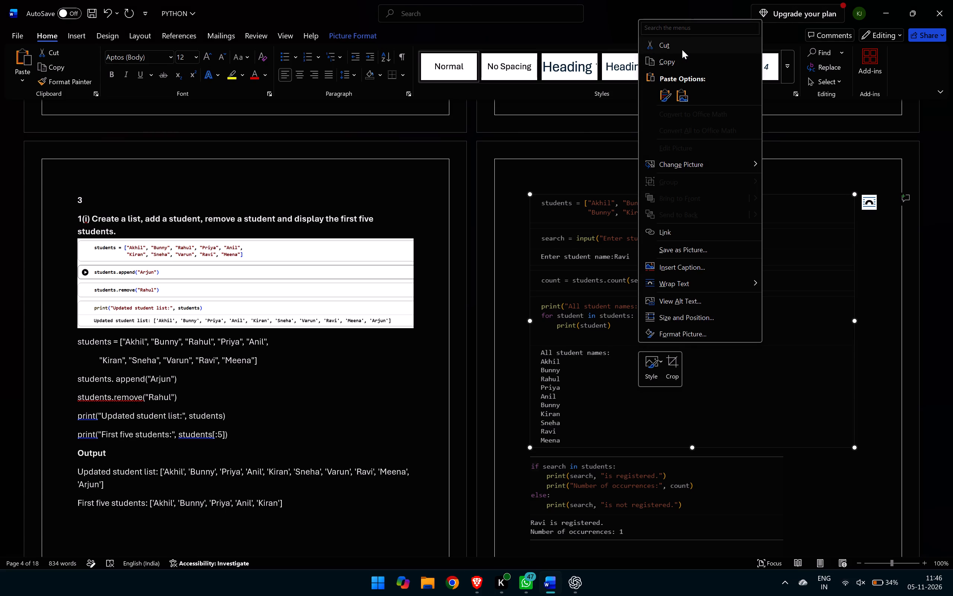
left_click(682, 50)
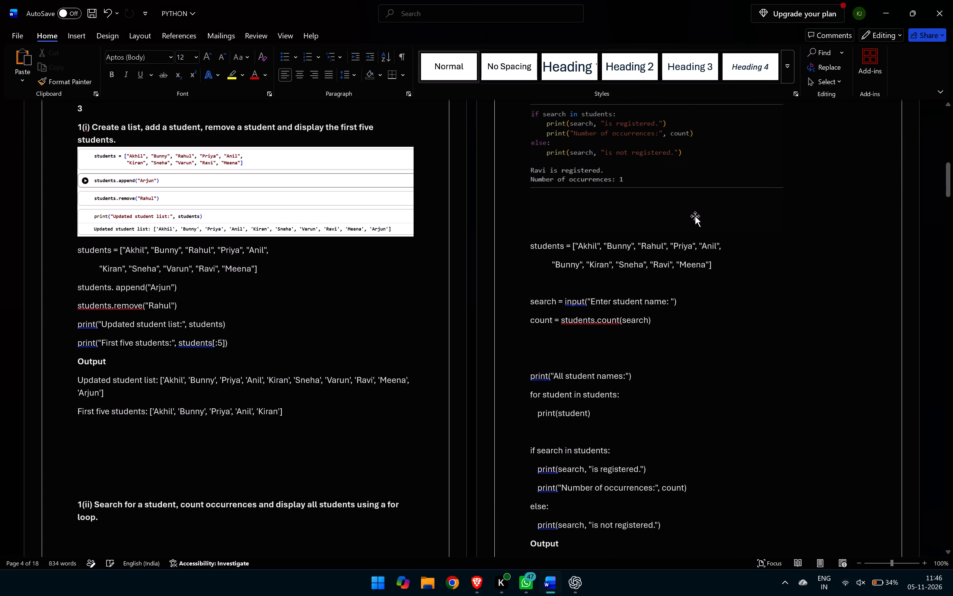
scroll(695, 216, "up", 2)
left_click(649, 222)
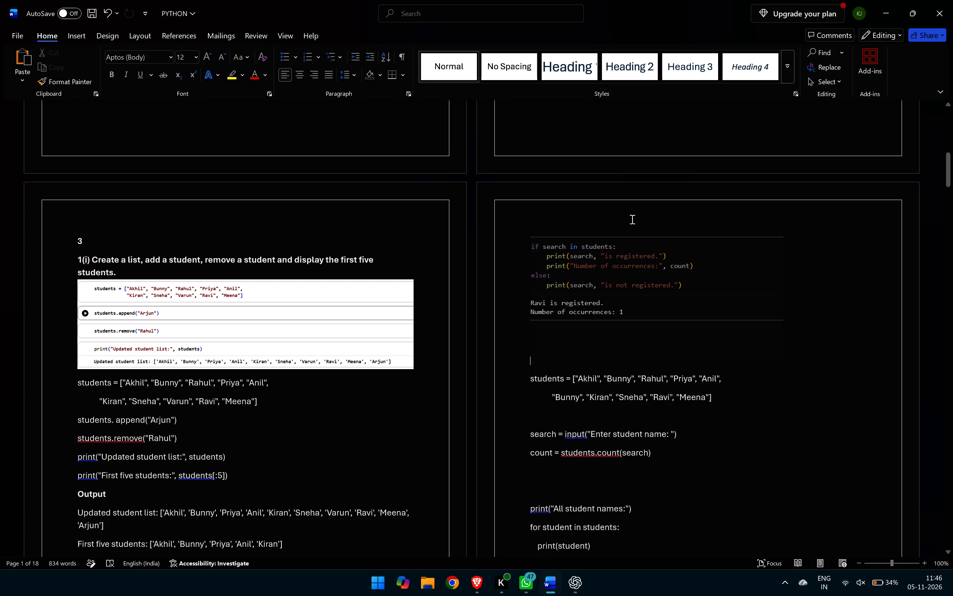
left_click(599, 213)
left_click(557, 226)
left_click_drag(557, 226, 564, 274)
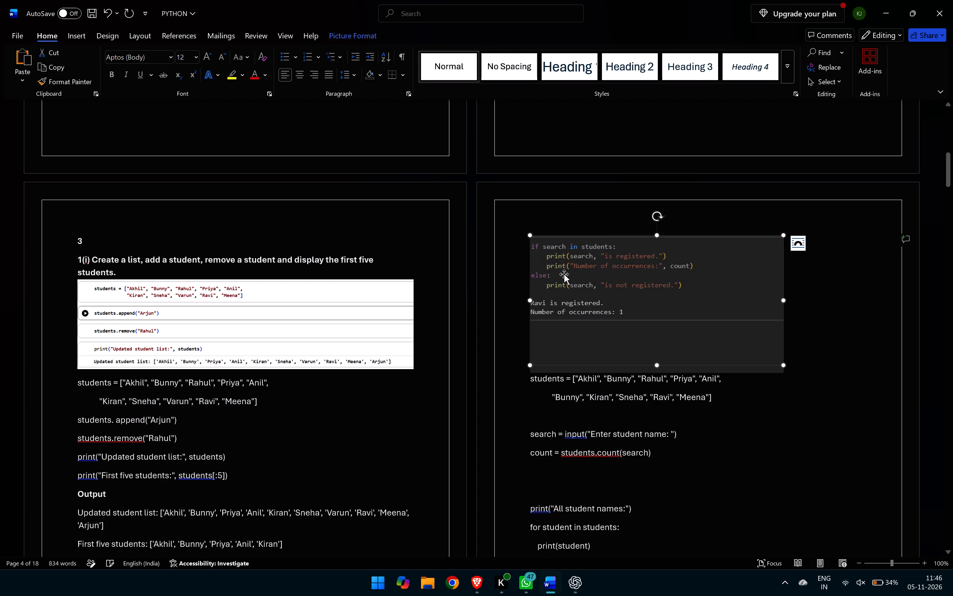
right_click(564, 274)
left_click(604, 270)
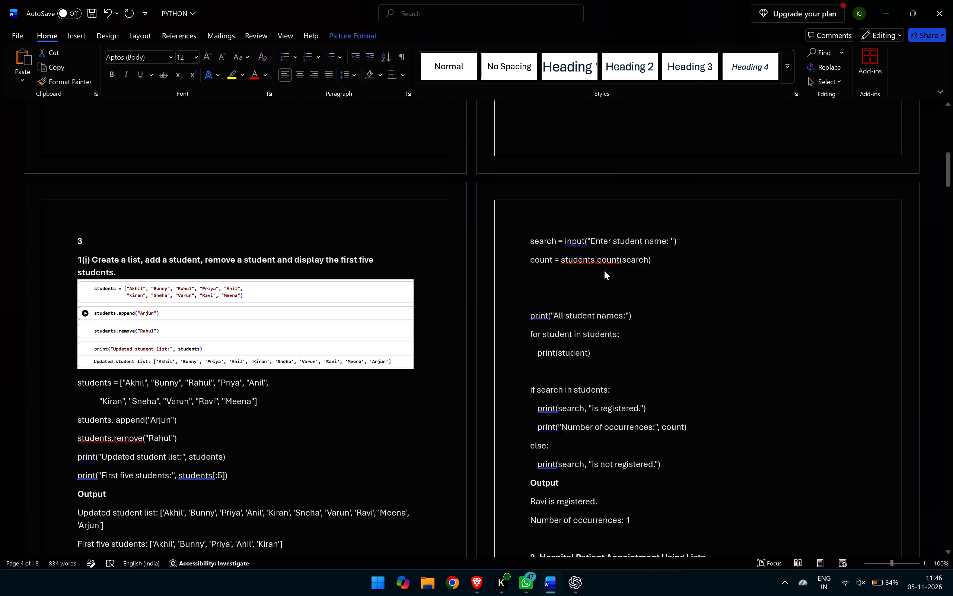
Insert a blank line above the "search = input" line on page 4 and place the cursor on it.
scroll(692, 229, "up", 3)
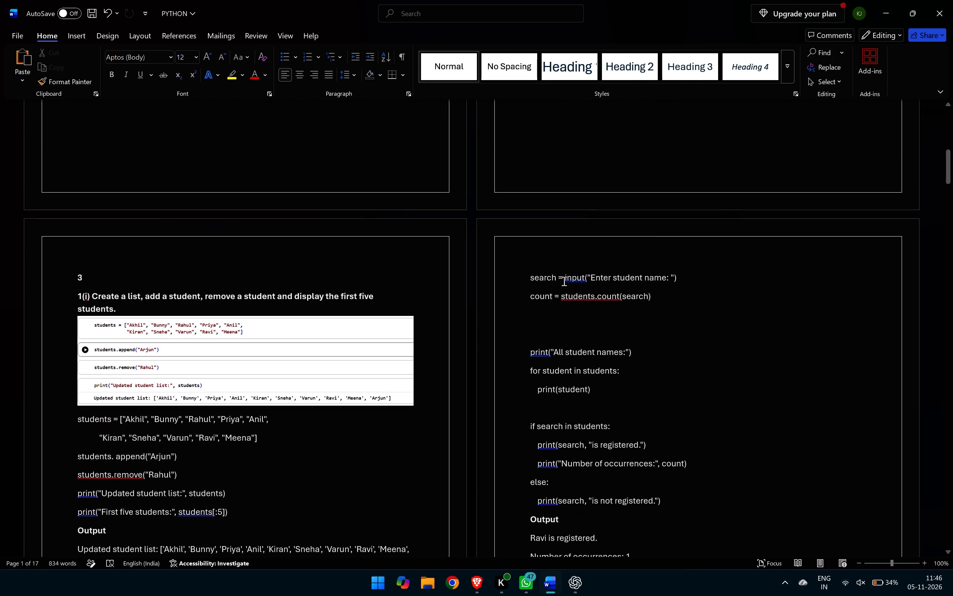
left_click(527, 279)
key("Return")
key("Up")
key("Up")
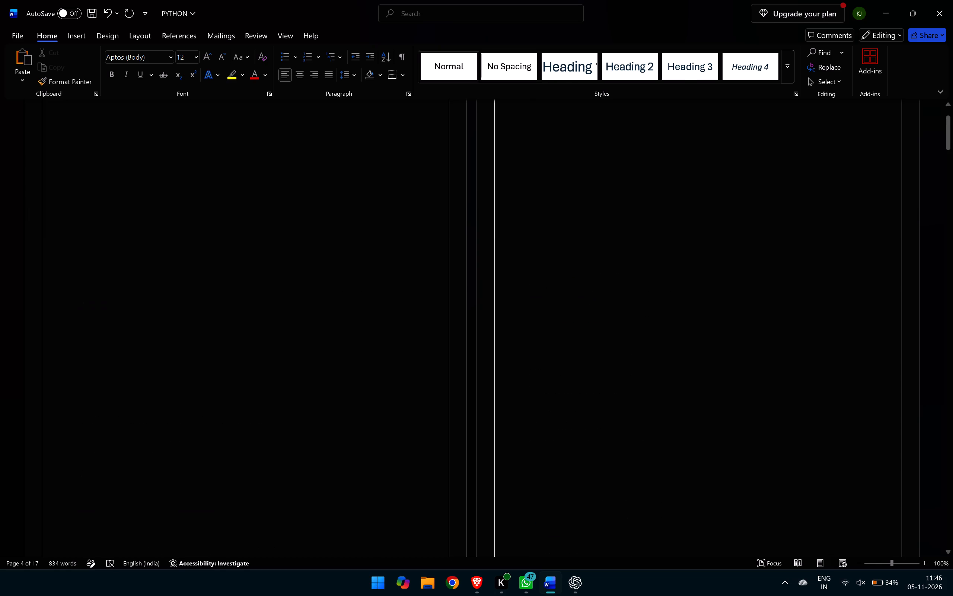
key("Down")
key("Down")
key("Down")
key("Up")
key("Up")
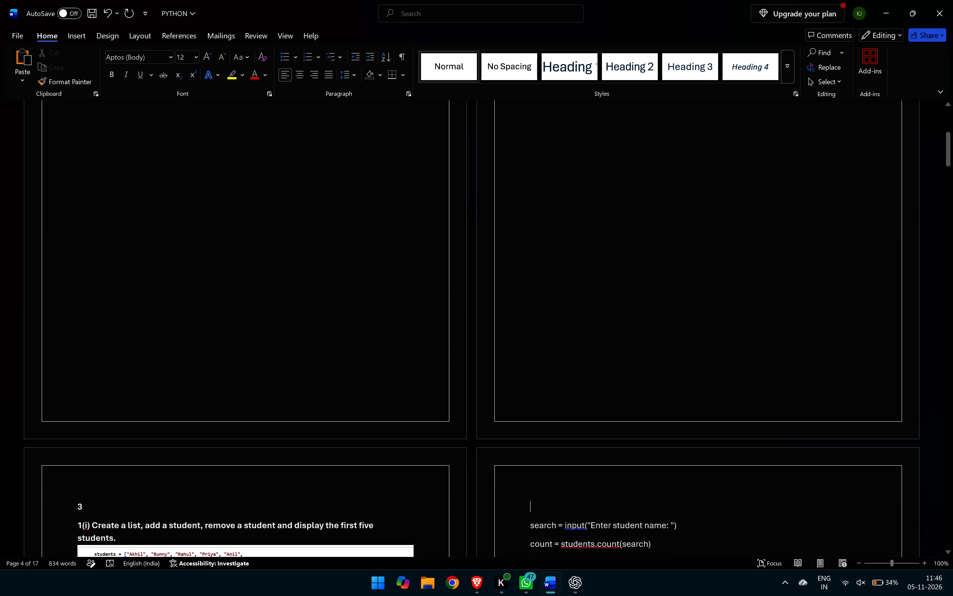
Switch to the Colab notebook in Brave and capture the 1(ii) cells from the students list through the all student names output.
key("alt+Tab")
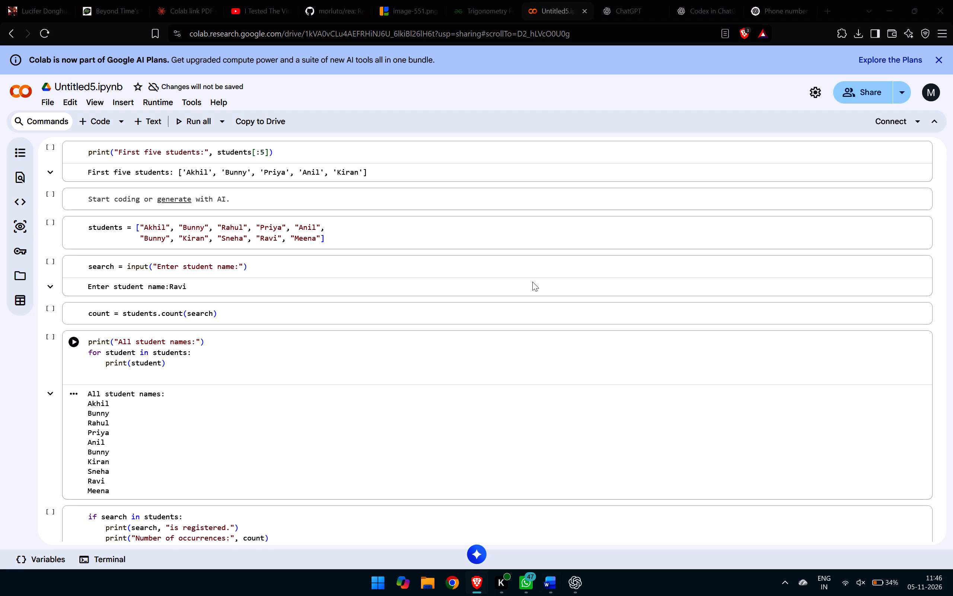
key("Print")
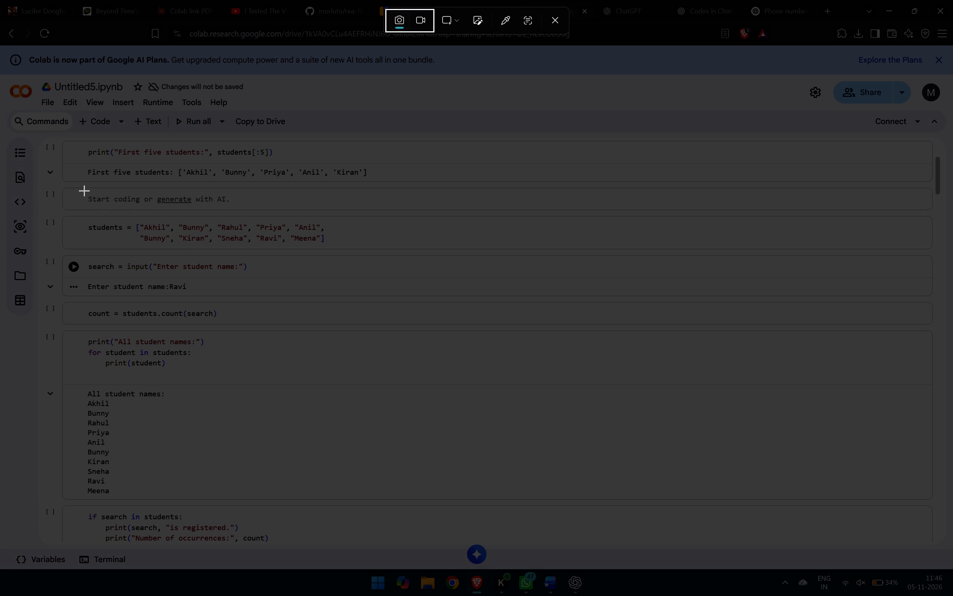
left_click_drag(65, 215, 378, 359)
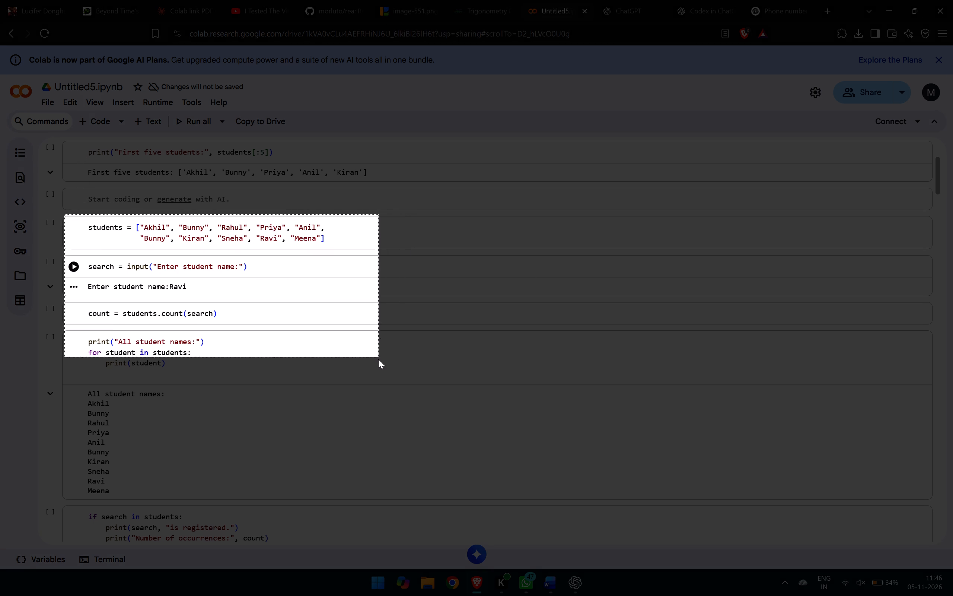
left_click_drag(378, 359, 376, 499)
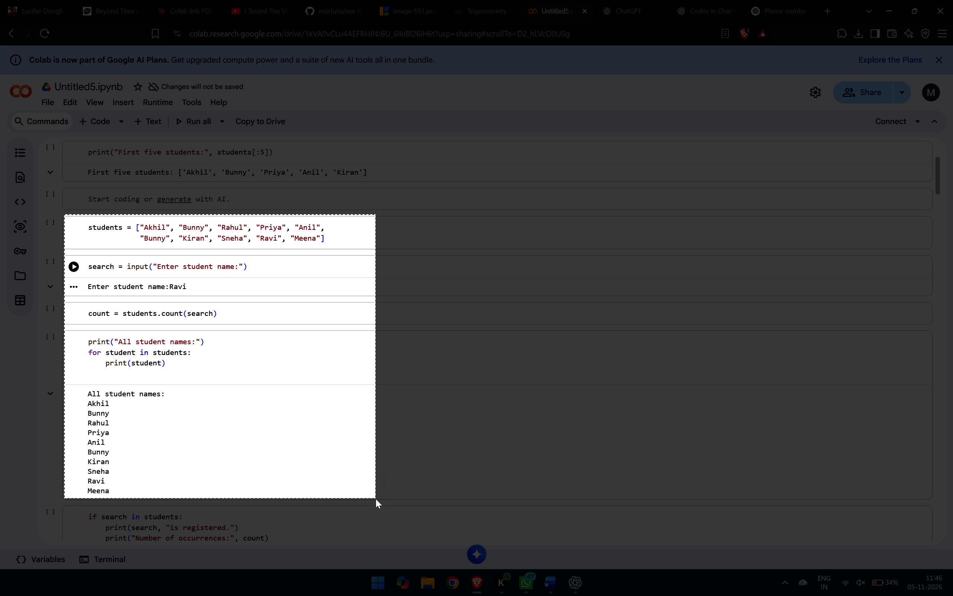
left_click_drag(376, 499, 377, 501)
Switch back to Word and paste the 1(ii) capture on the blank line above the "search = input" line.
key("alt+Tab")
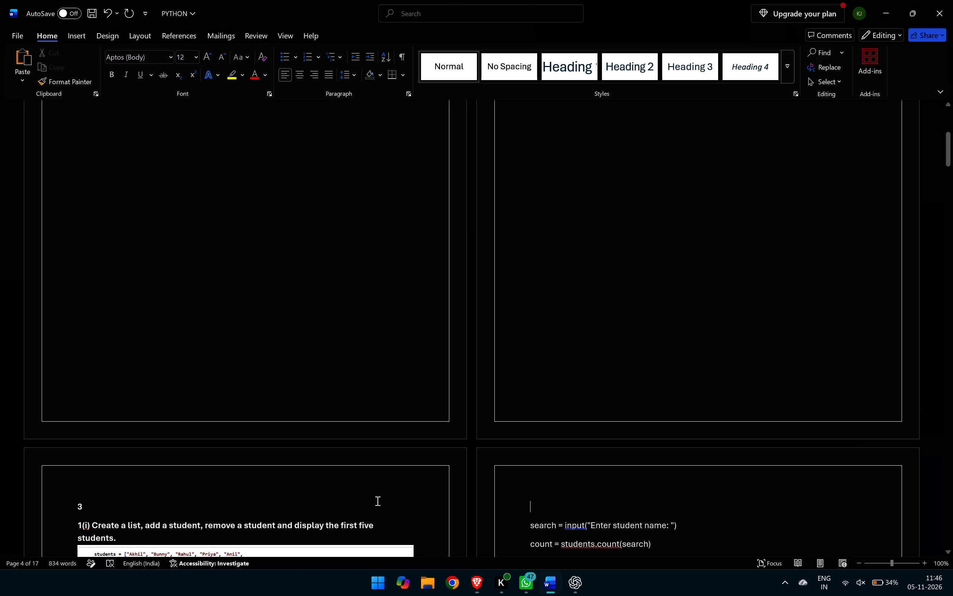
key("ctrl+v")
Insert a blank line between the pasted 1(ii) picture and the "search = input" line and place the cursor on it.
scroll(627, 428, "down", 2)
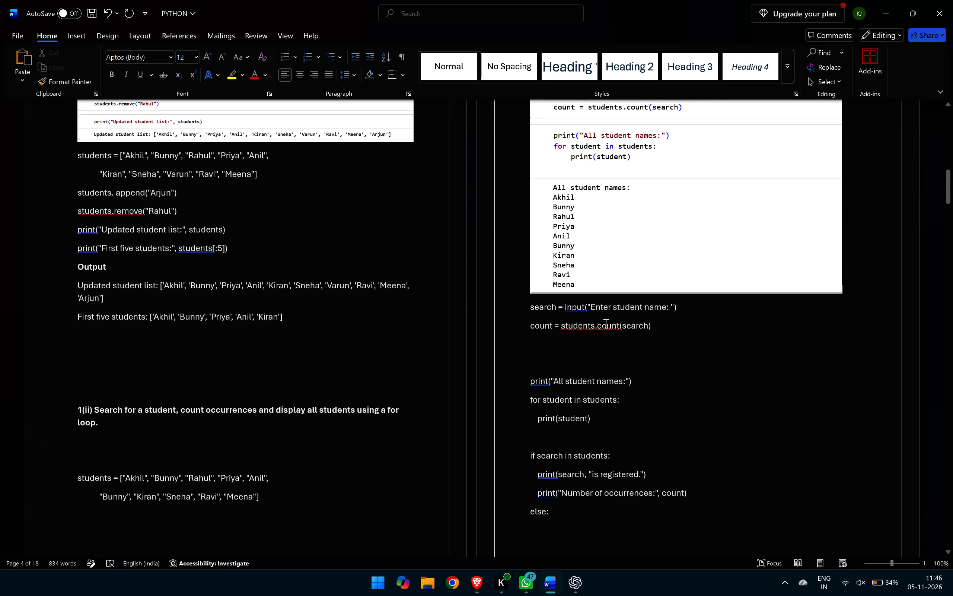
left_click(533, 307)
key("Left")
key("Return")
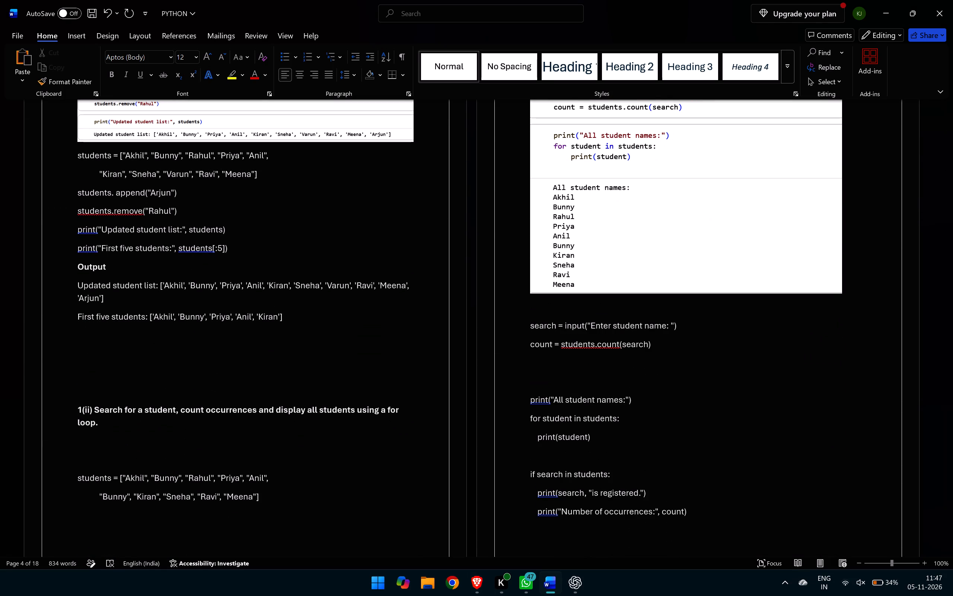
key("Up")
Switch to the Colab notebook in Brave and bring the full "if search in students" cell with its output into view.
key("alt+Tab")
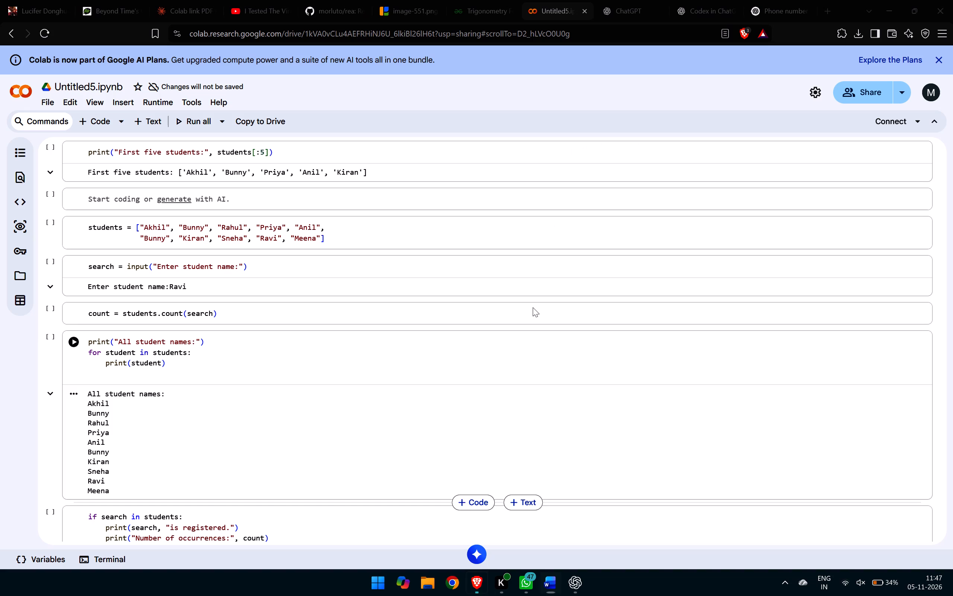
scroll(533, 307, "down", 3)
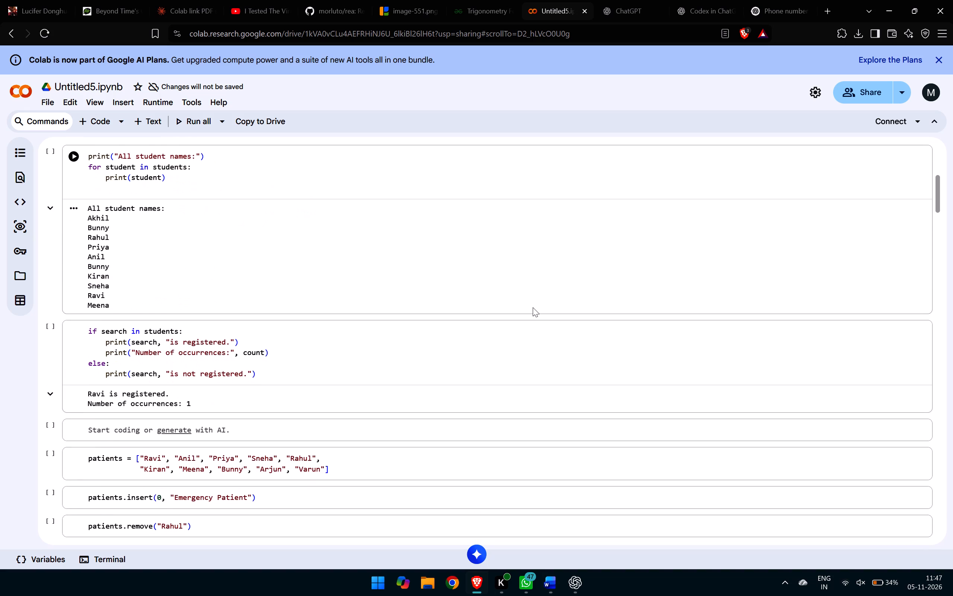
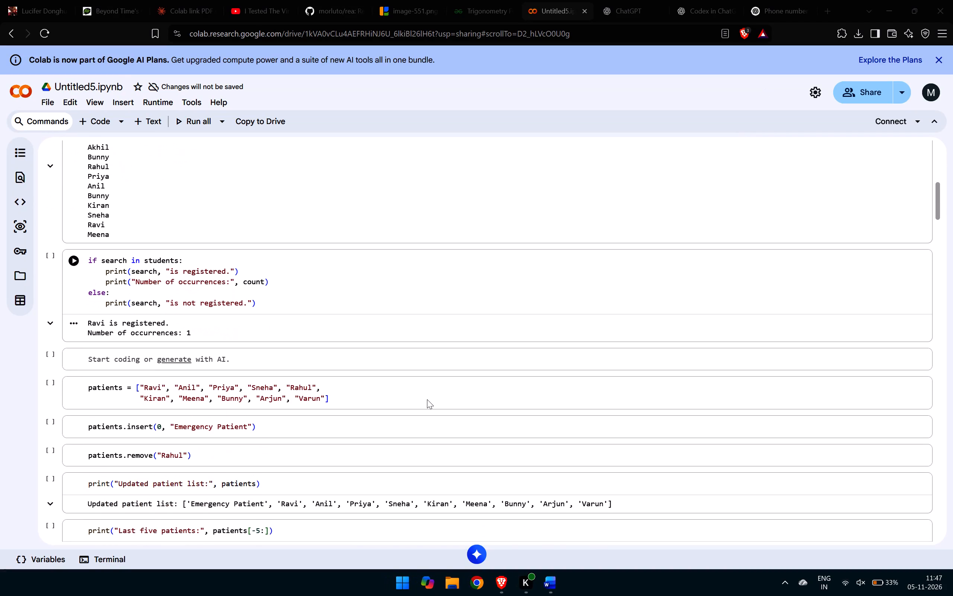
left_click(555, 576)
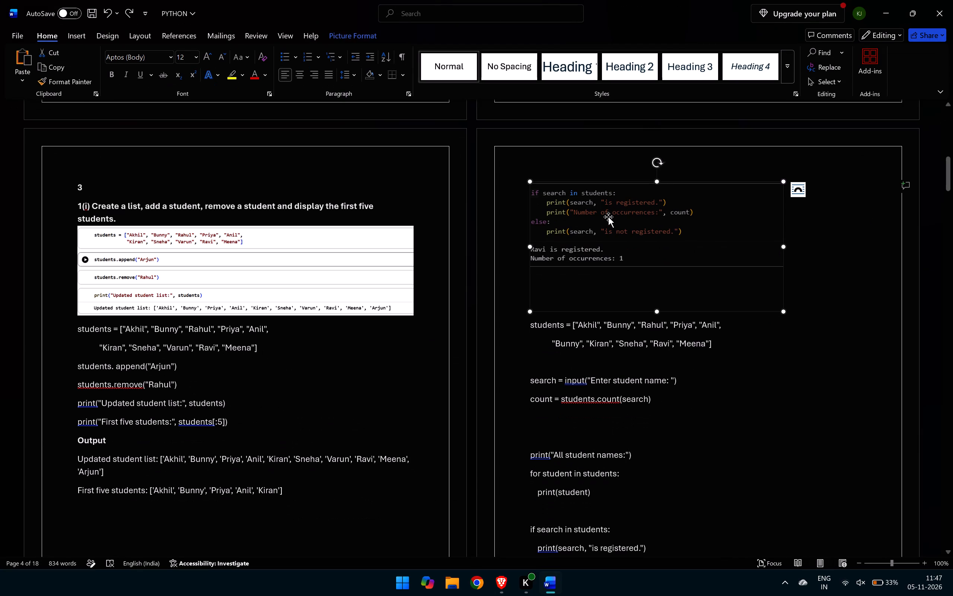
right_click(608, 217)
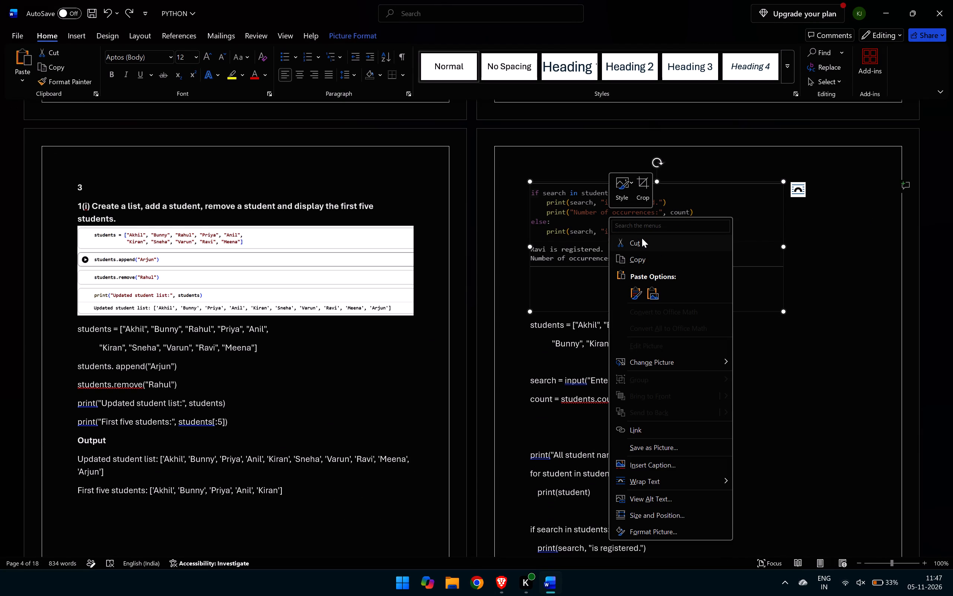
left_click(642, 238)
Return to the Colab notebook in the browser and quit the BlueStacks app running in the background.
left_click(492, 581)
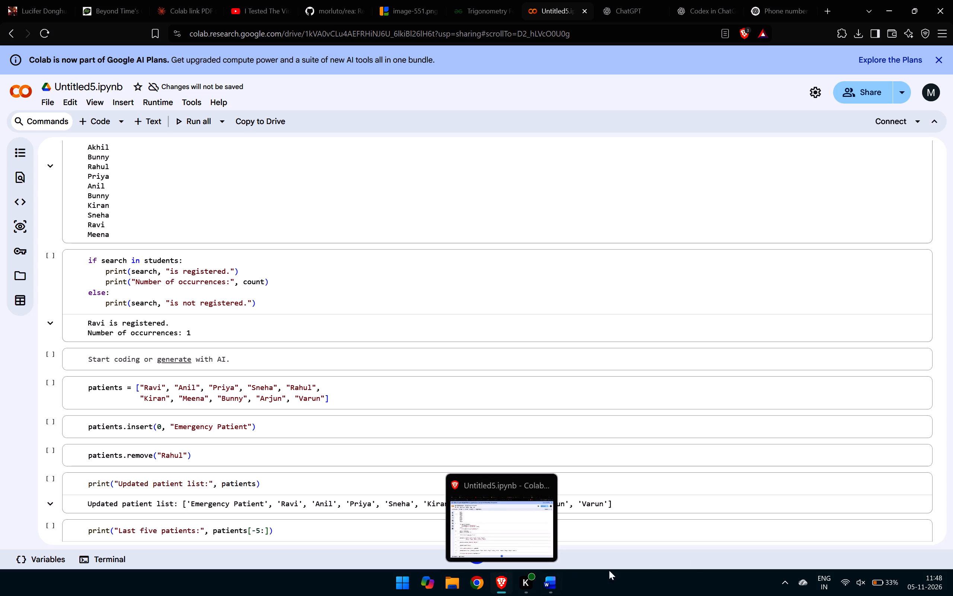
left_click(778, 576)
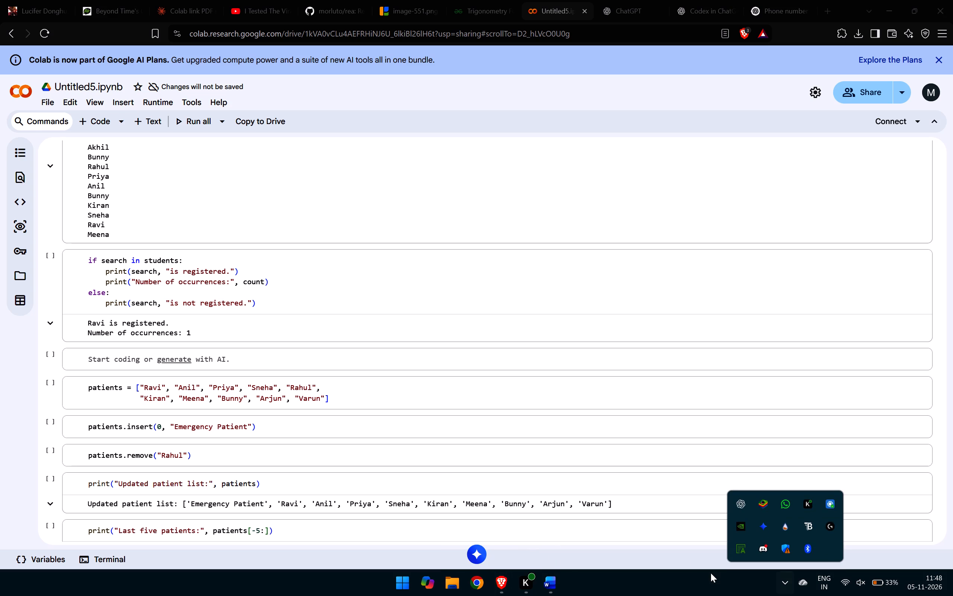
right_click(764, 504)
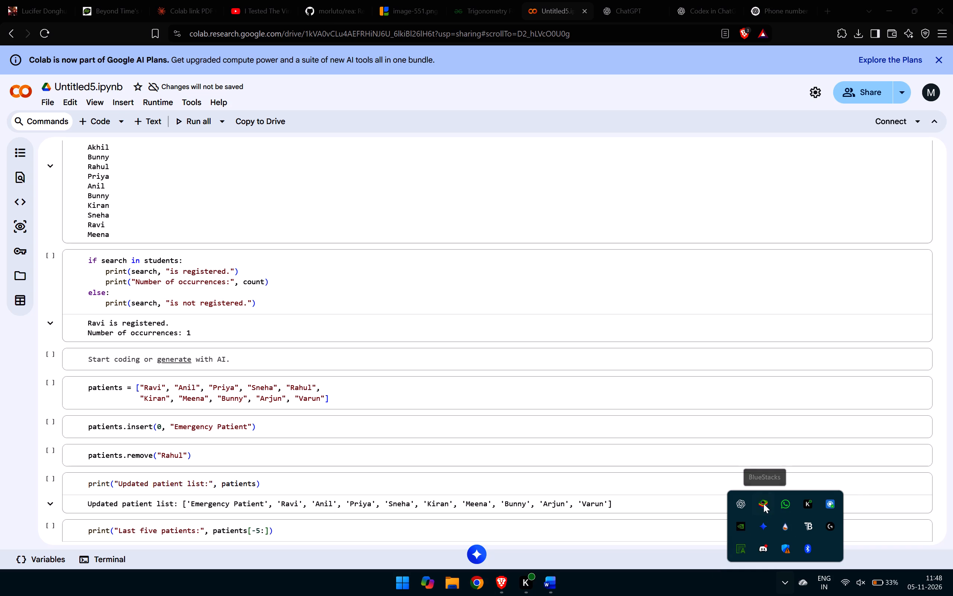
left_click(782, 496)
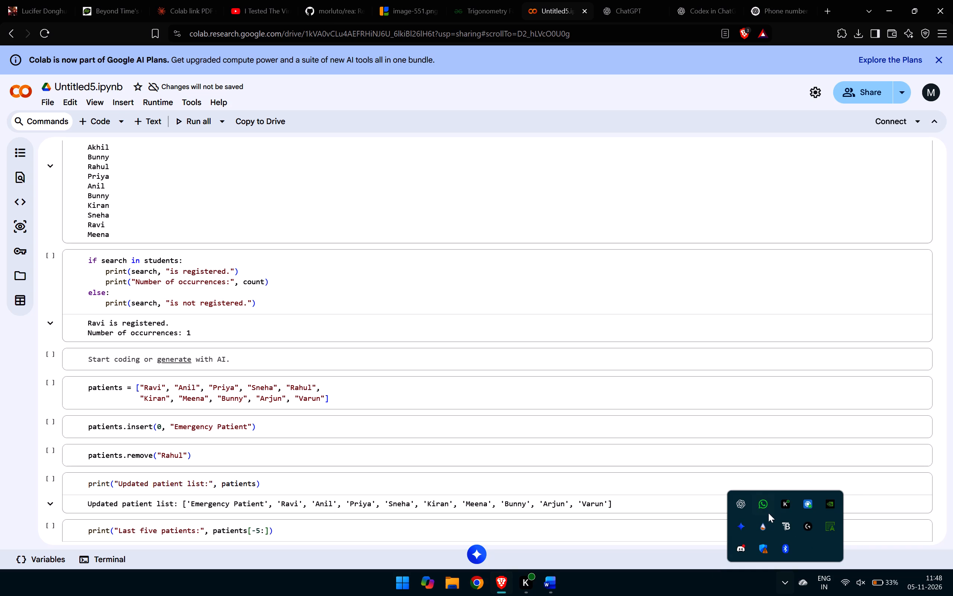
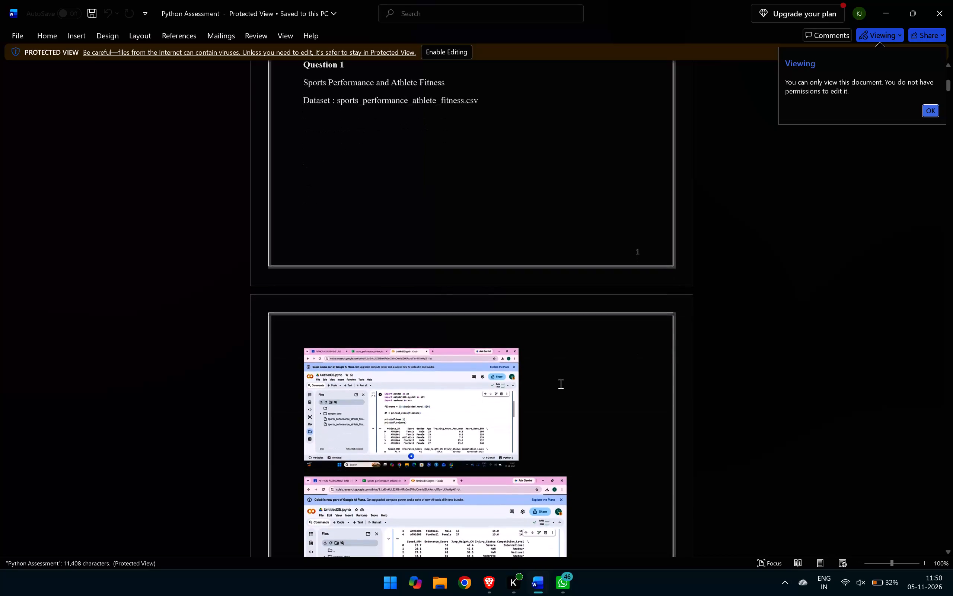
Look through the Python Assessment document from the Question 1 plots down to the 1(i) and 1(ii) student list sections.
scroll(560, 384, "down", 3)
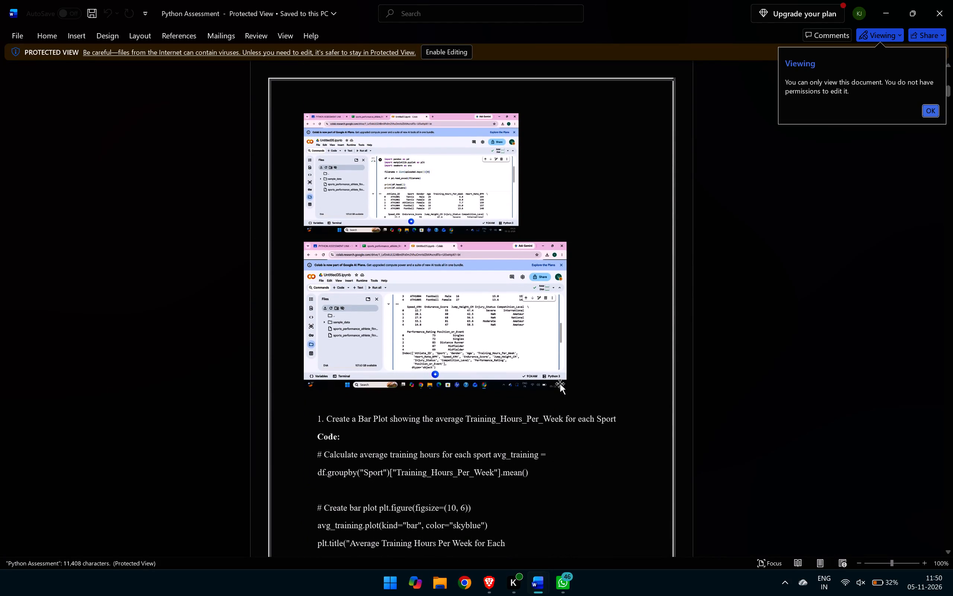
scroll(560, 384, "down", 1)
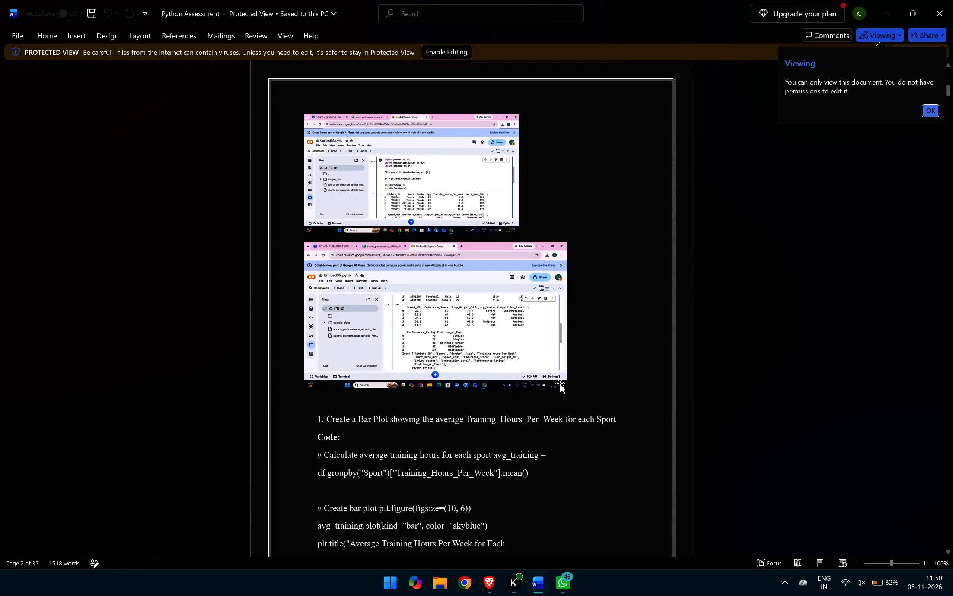
scroll(560, 384, "down", 6)
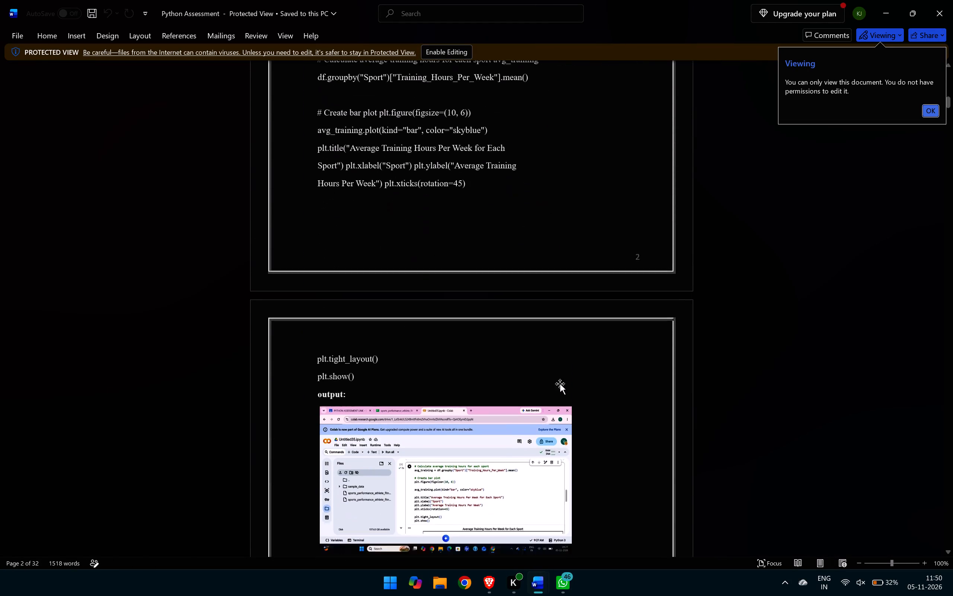
scroll(560, 384, "down", 4)
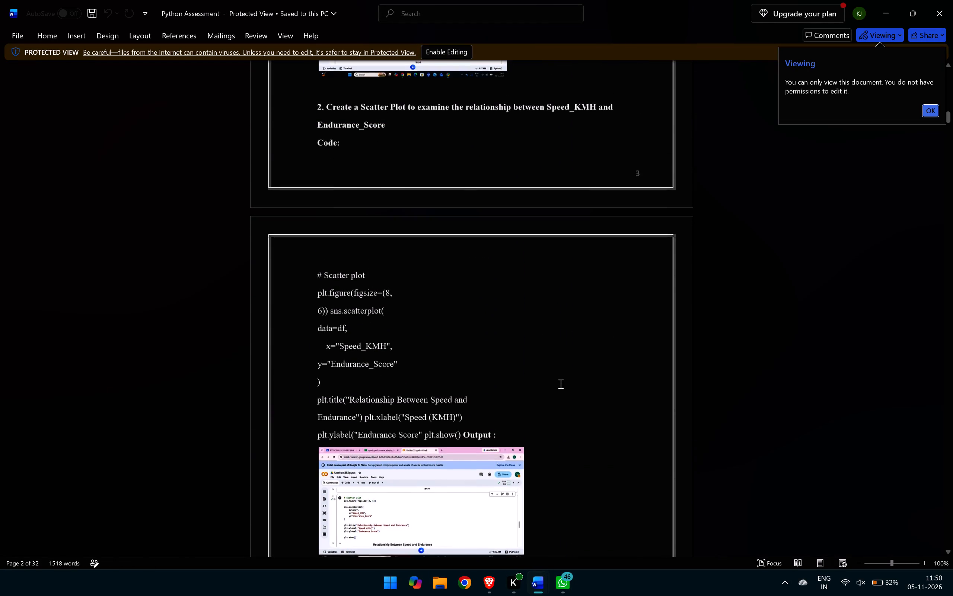
scroll(560, 384, "down", 2)
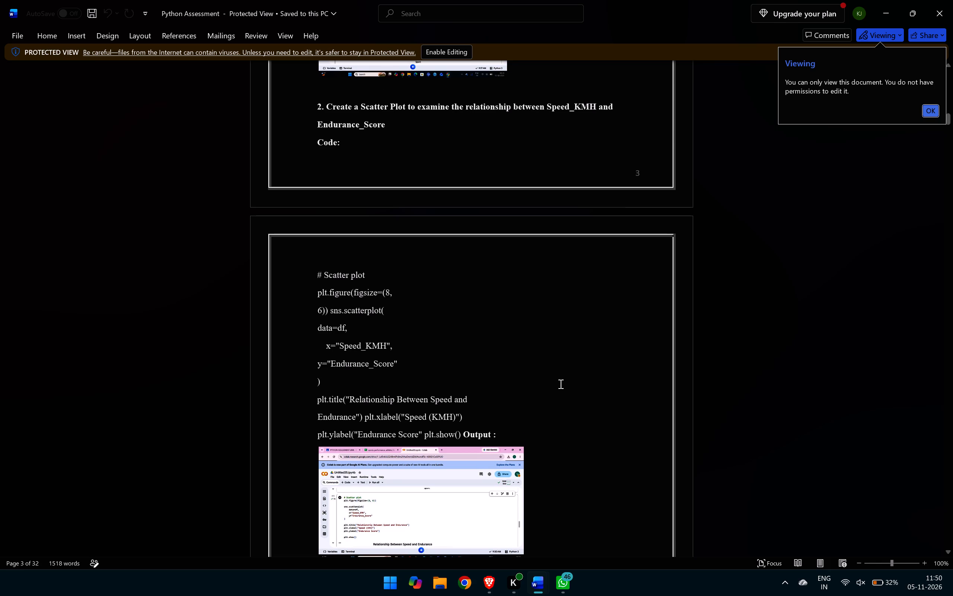
scroll(560, 384, "down", 14)
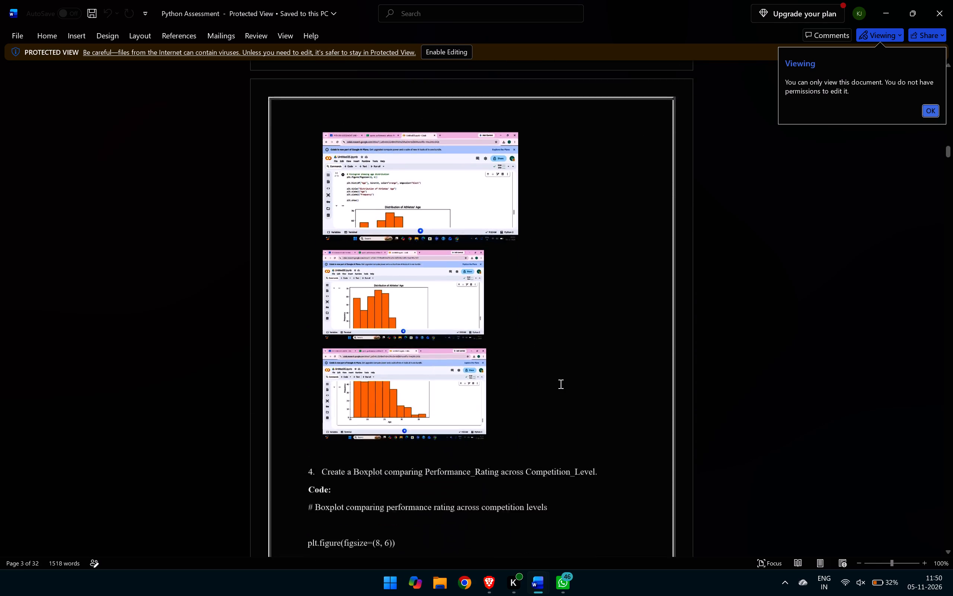
scroll(560, 384, "down", 10)
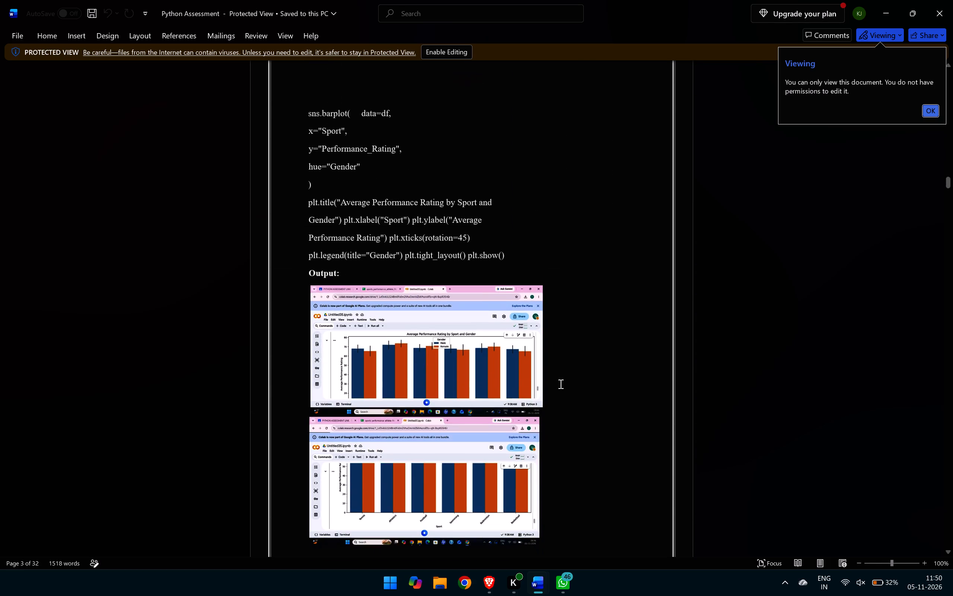
scroll(560, 384, "down", 12)
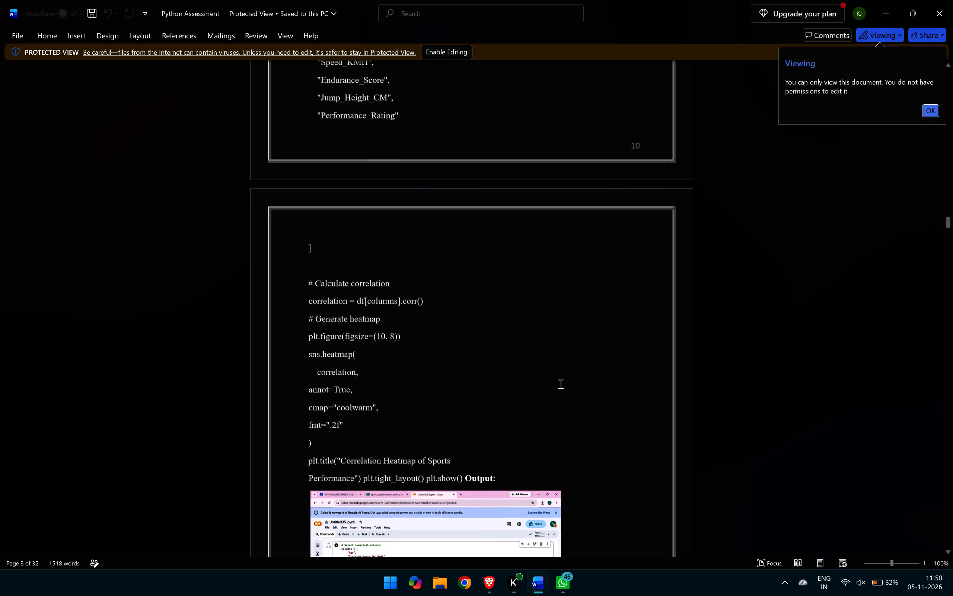
scroll(560, 384, "down", 1)
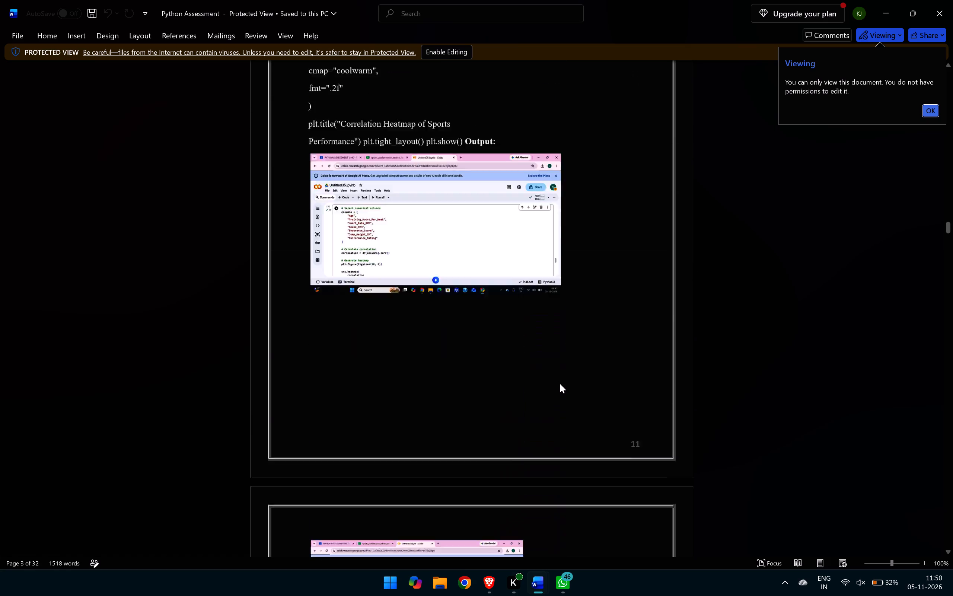
scroll(560, 384, "down", 5)
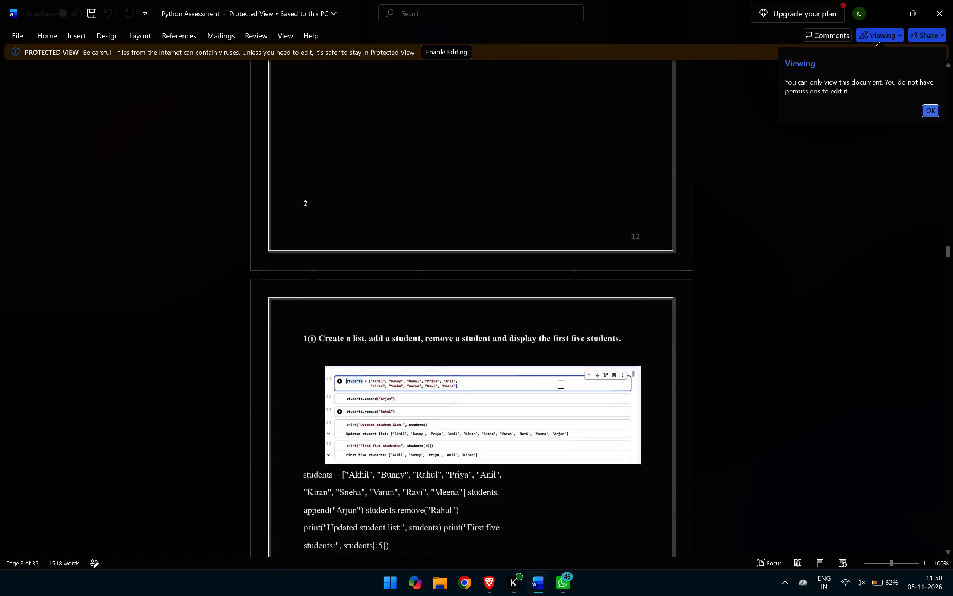
scroll(560, 384, "down", 6)
Examine the 1(i) student list picture and compare it with the full-window Colab pictures under 1(ii) and 2(i).
scroll(560, 384, "up", 2)
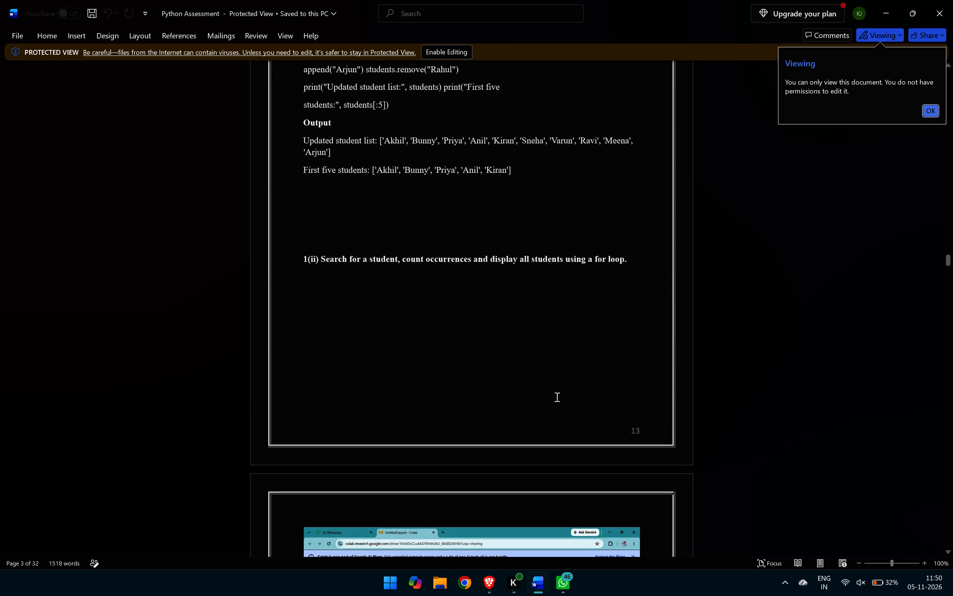
scroll(556, 399, "up", 3)
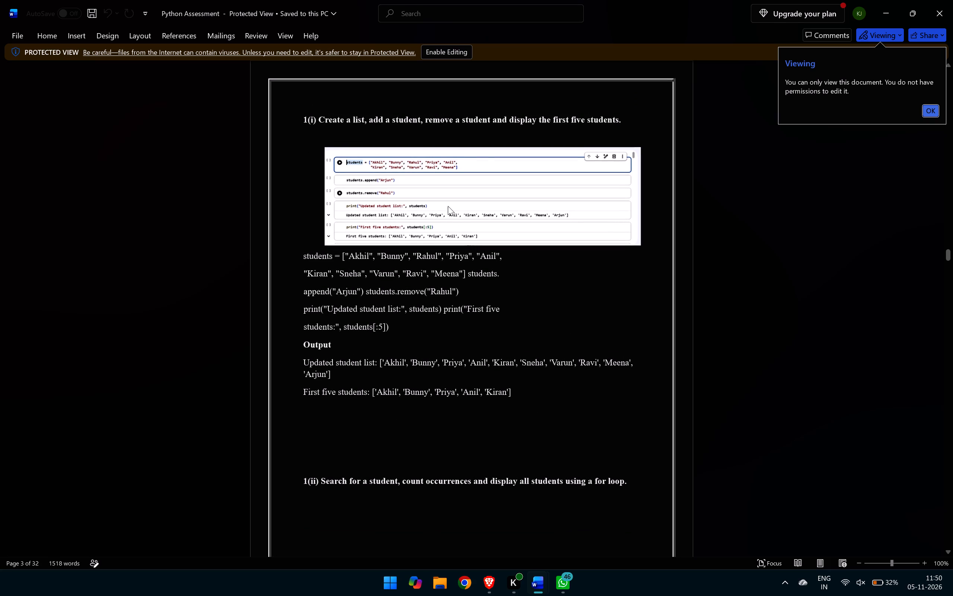
left_click(448, 206)
scroll(448, 206, "down", 6)
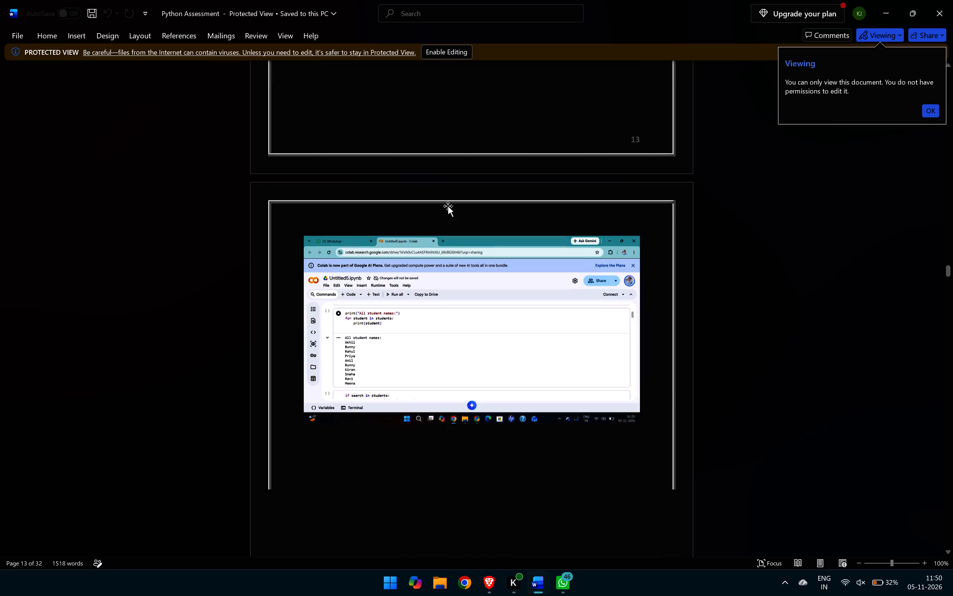
scroll(448, 206, "down", 1)
scroll(448, 206, "left", 1)
scroll(448, 206, "down", 5)
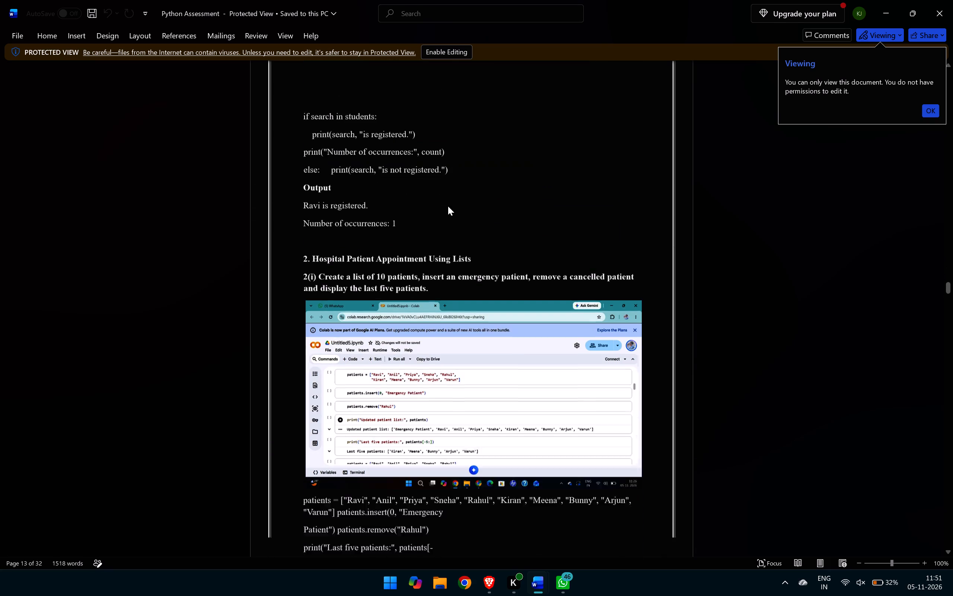
scroll(448, 206, "down", 1)
scroll(448, 206, "up", 7)
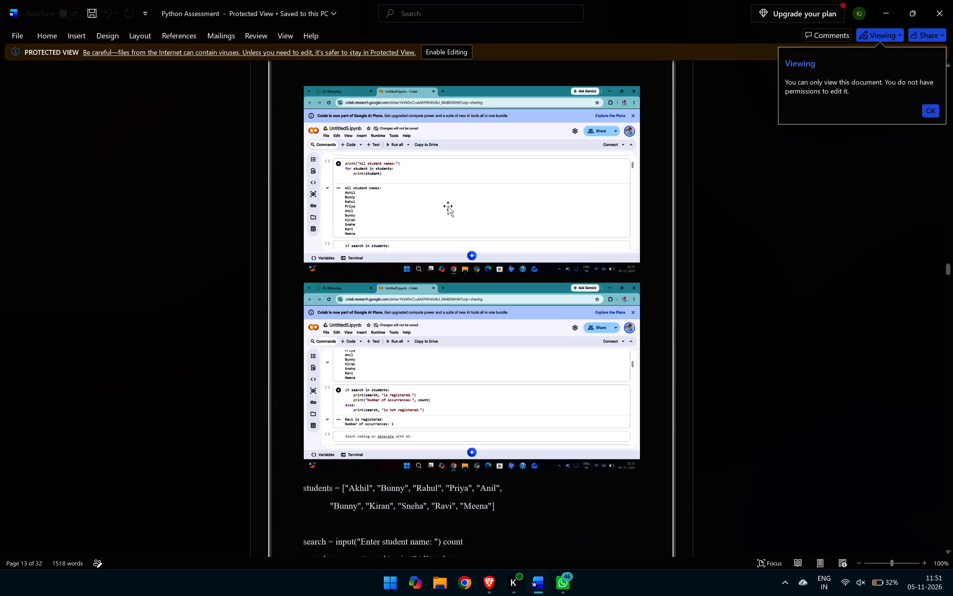
scroll(448, 206, "up", 8)
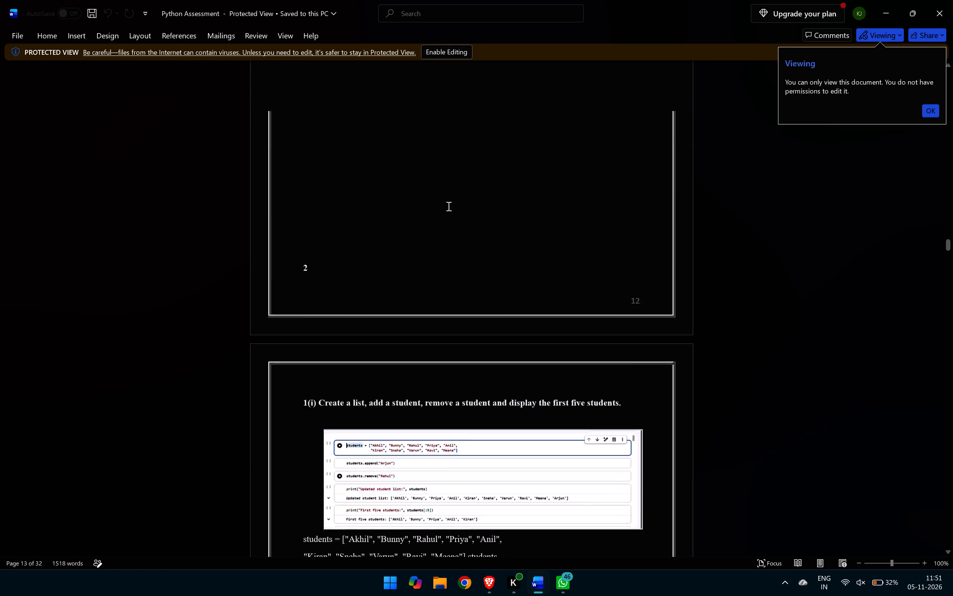
scroll(448, 206, "up", 1)
scroll(448, 206, "down", 6)
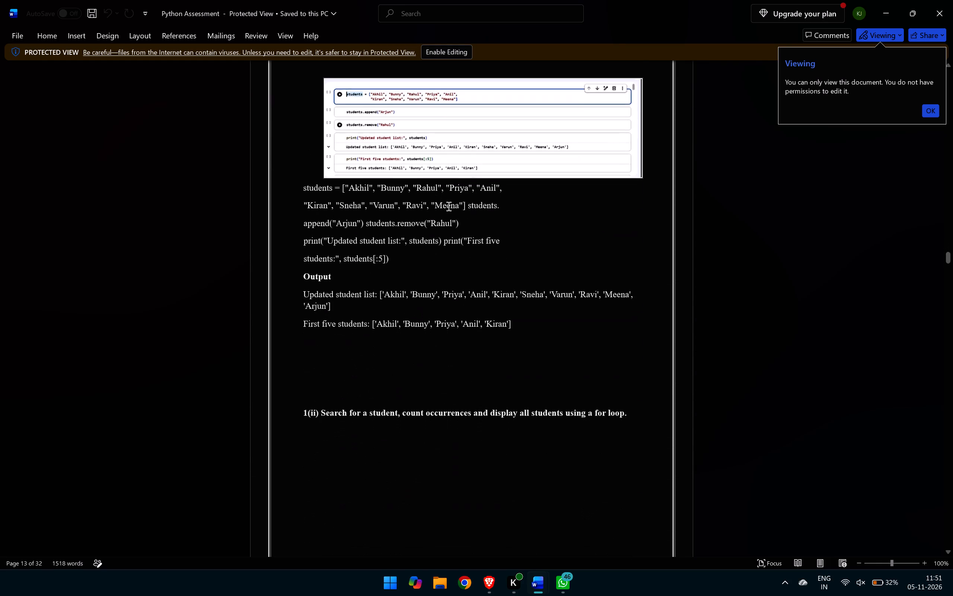
Review the code pictures and text from 1(ii) through 3(i), and return to the first 1(ii) picture.
scroll(448, 206, "down", 5)
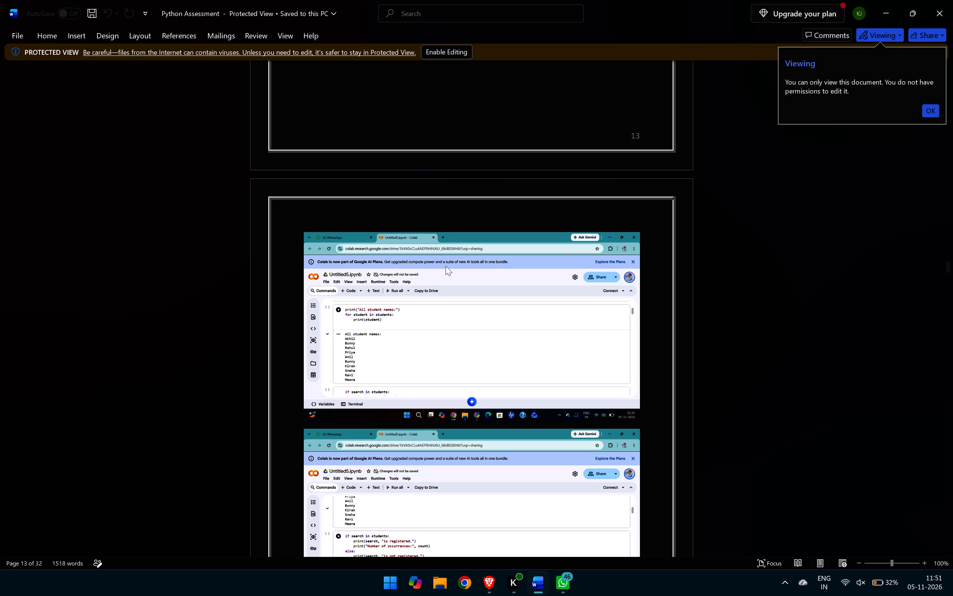
scroll(446, 266, "down", 2)
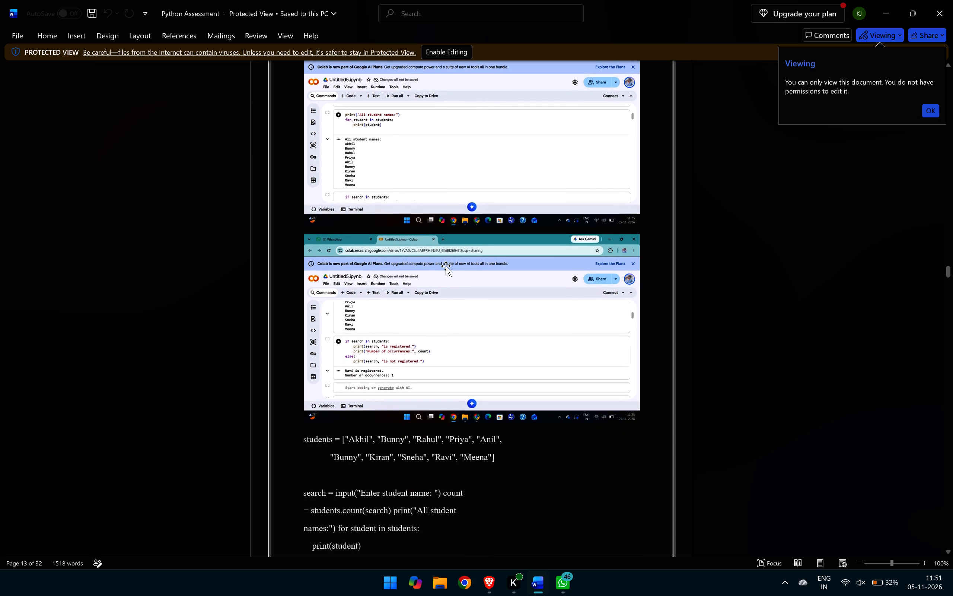
scroll(446, 266, "down", 7)
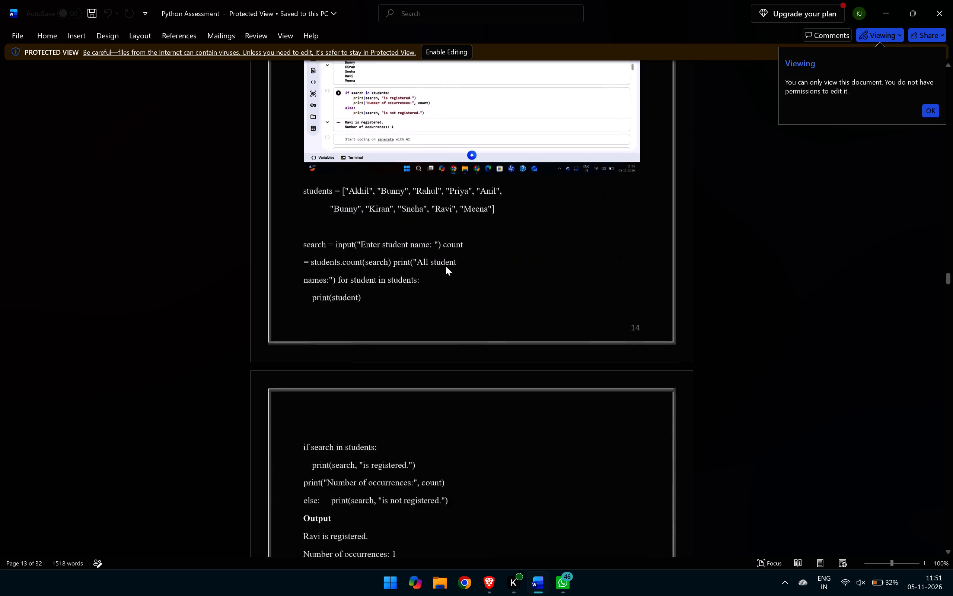
scroll(446, 266, "down", 13)
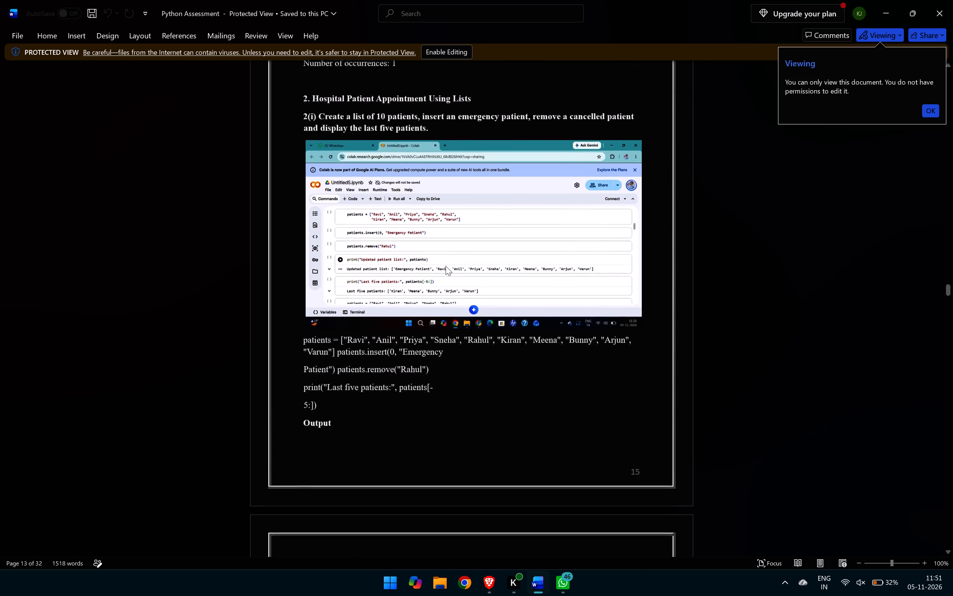
scroll(446, 266, "down", 8)
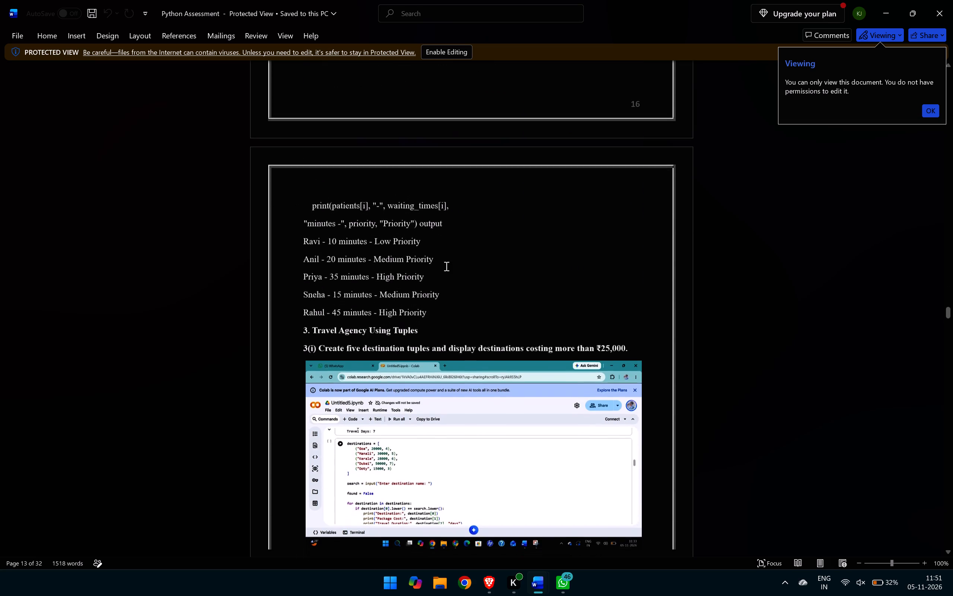
scroll(446, 266, "up", 8)
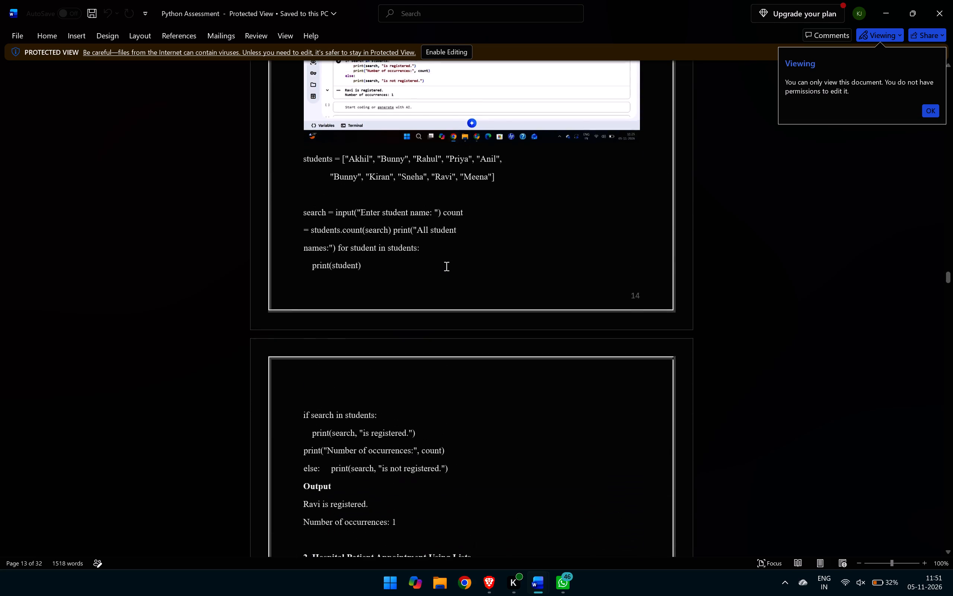
scroll(446, 266, "up", 8)
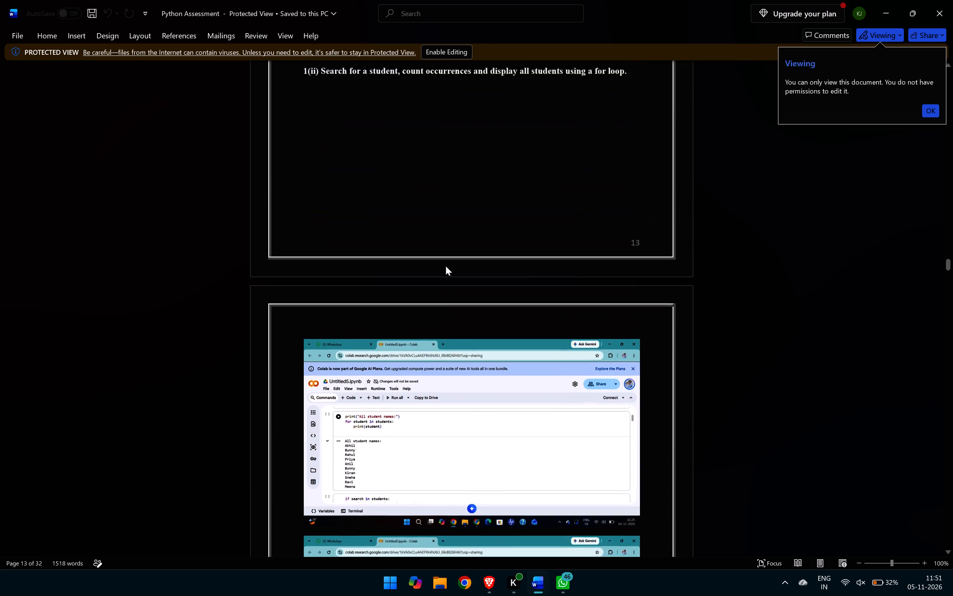
scroll(446, 266, "up", 8)
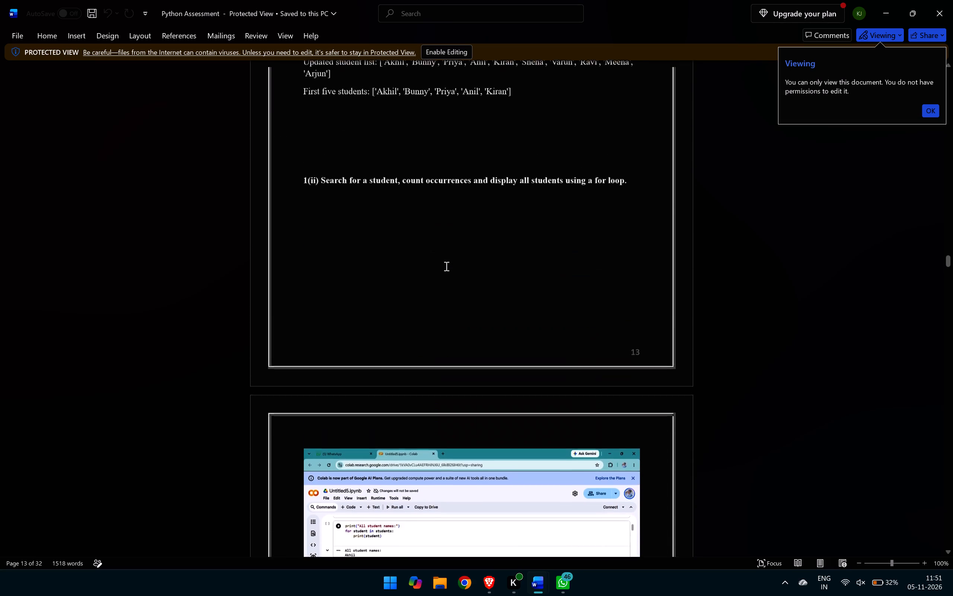
scroll(446, 266, "up", 5)
scroll(446, 266, "left", 1)
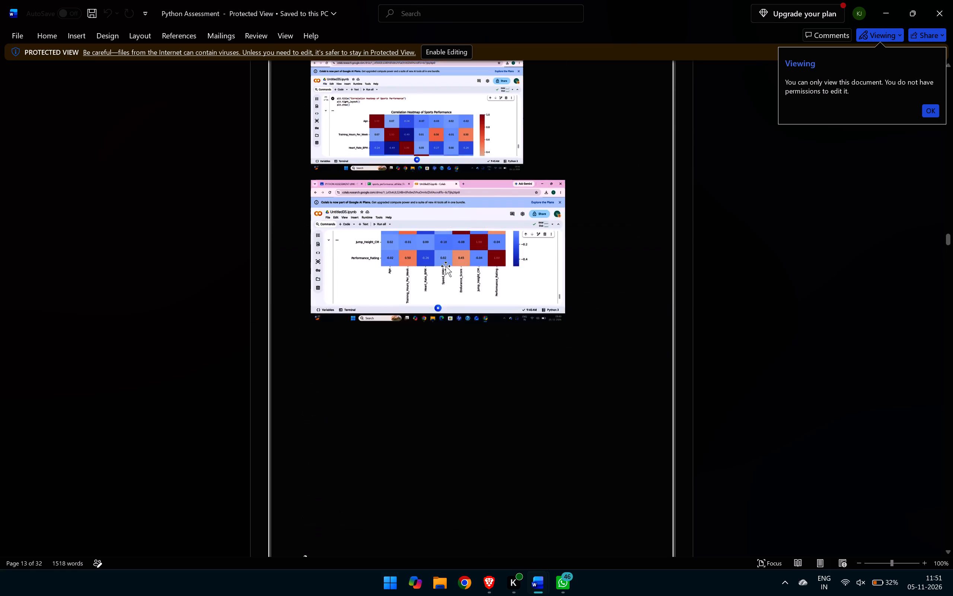
scroll(446, 266, "left", 1)
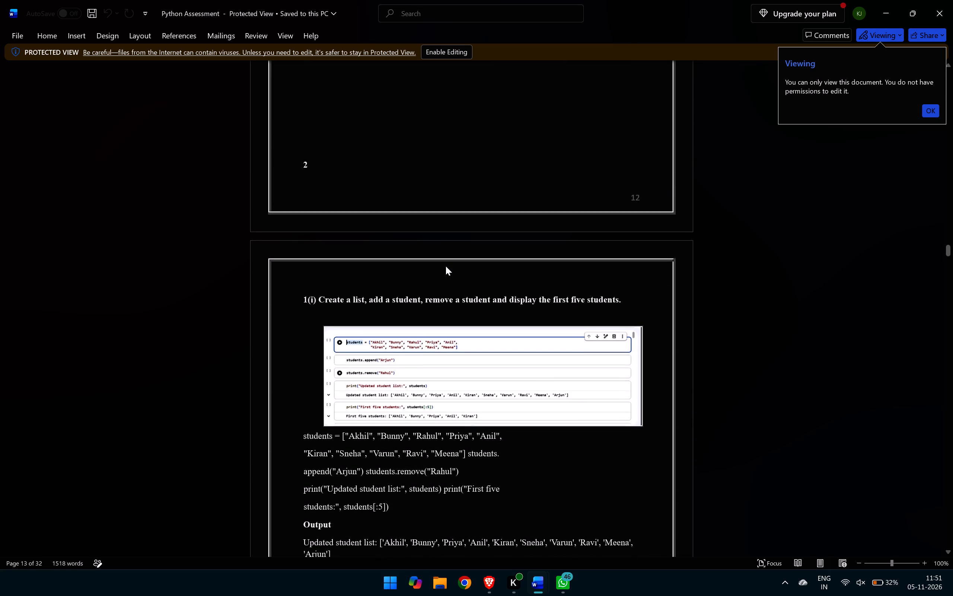
scroll(446, 266, "down", 7)
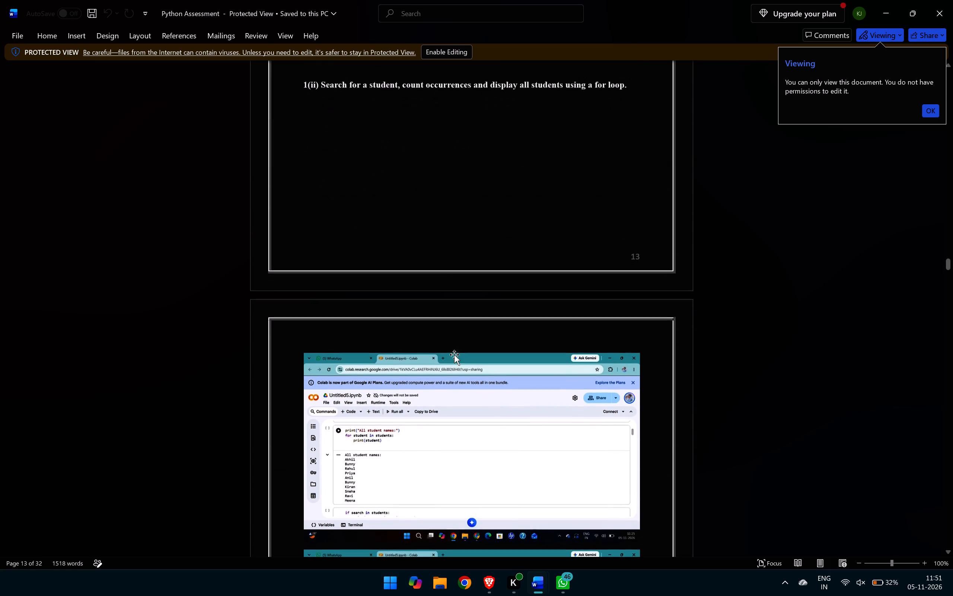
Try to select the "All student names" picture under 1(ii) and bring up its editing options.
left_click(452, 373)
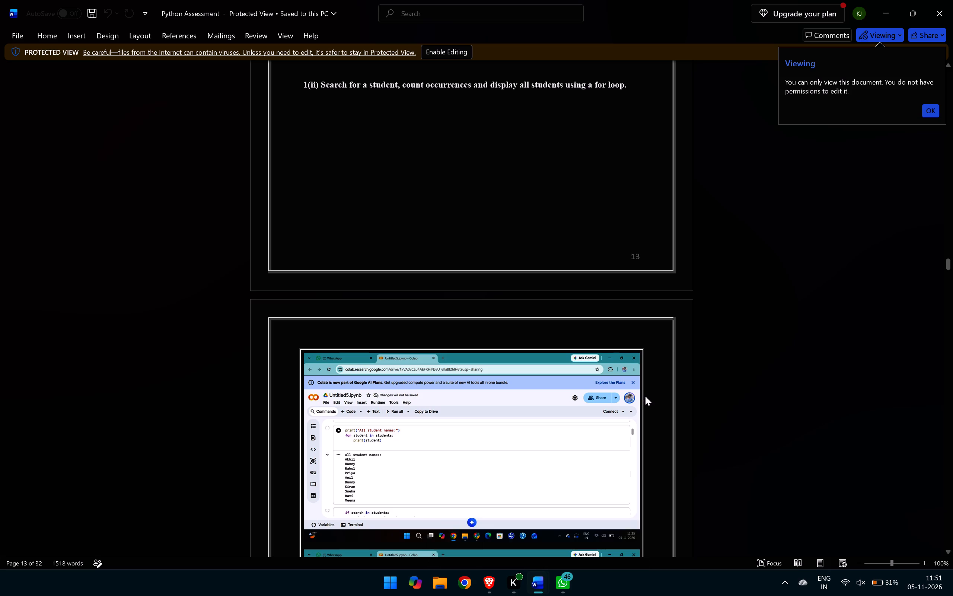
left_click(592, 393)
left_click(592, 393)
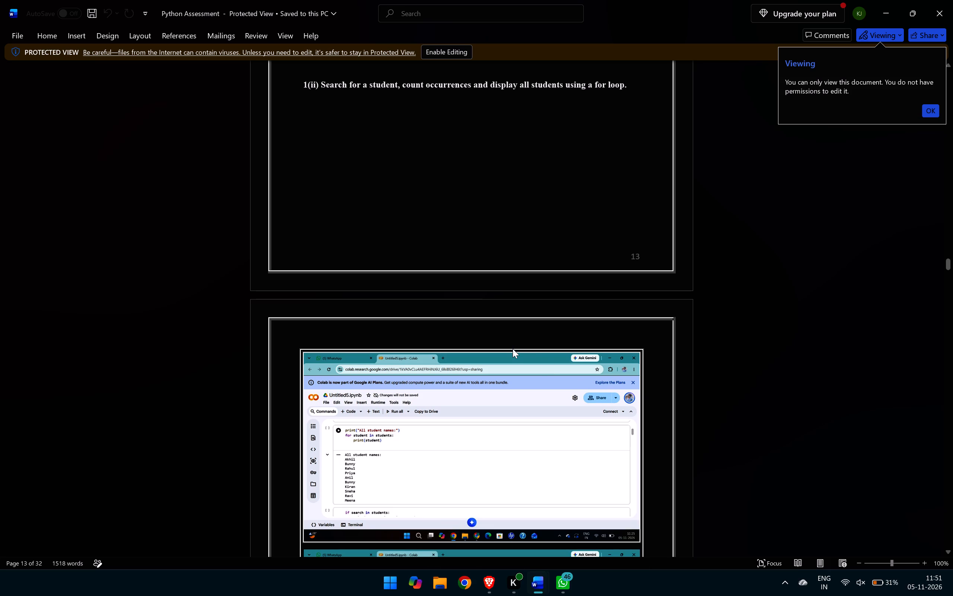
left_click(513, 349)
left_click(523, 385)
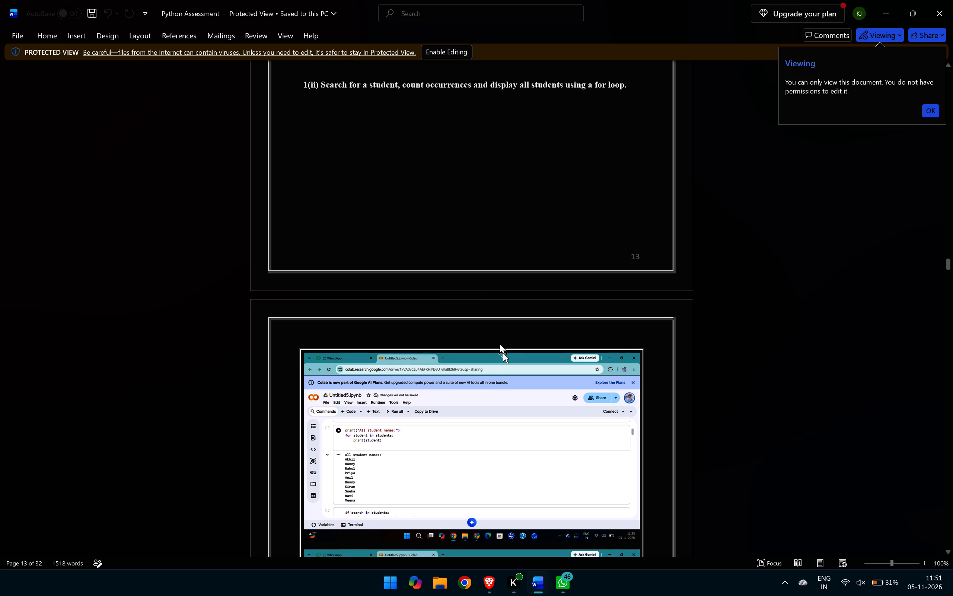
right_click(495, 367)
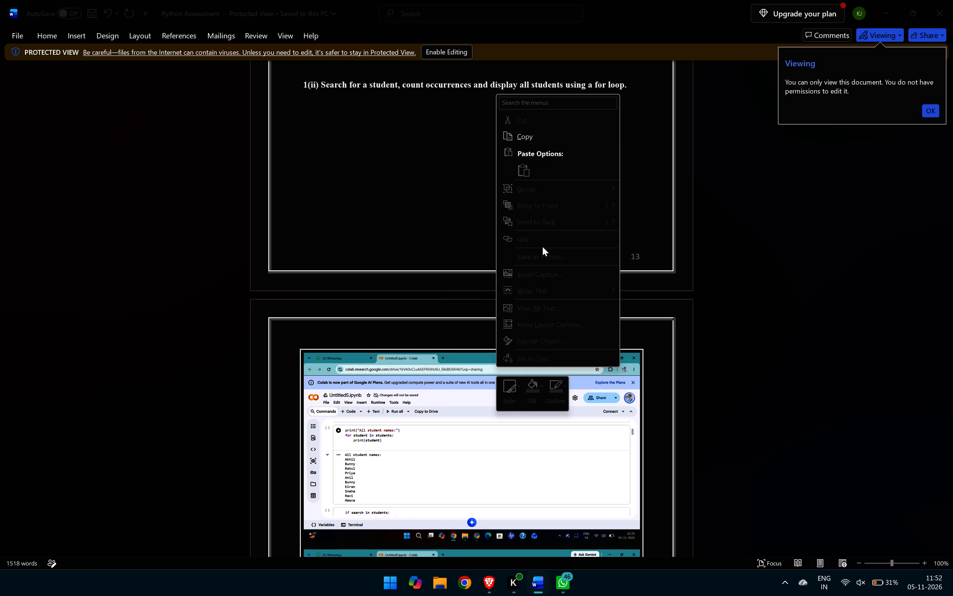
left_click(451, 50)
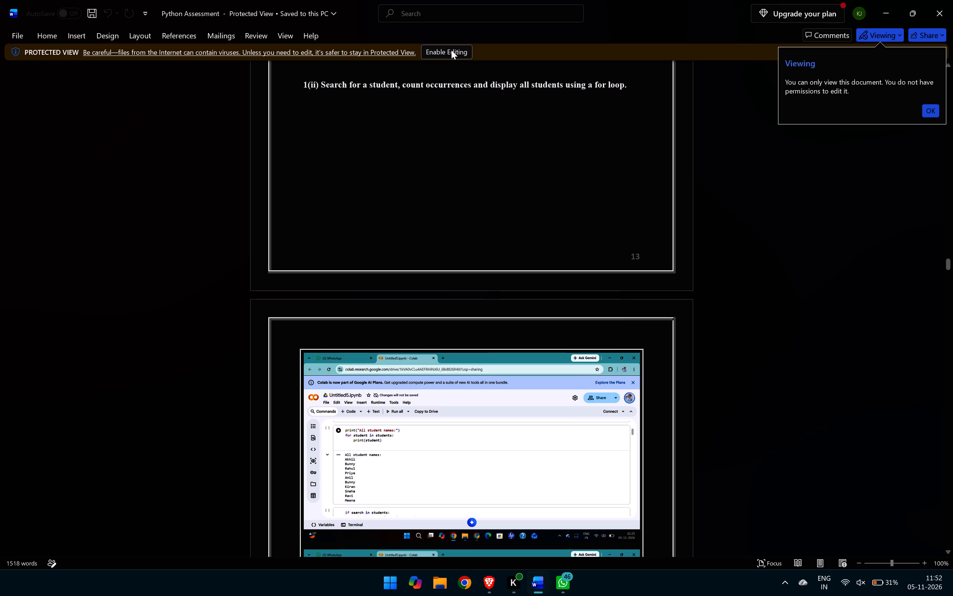
Enable editing for the protected Python Assessment document.
left_click(451, 50)
left_click(477, 370)
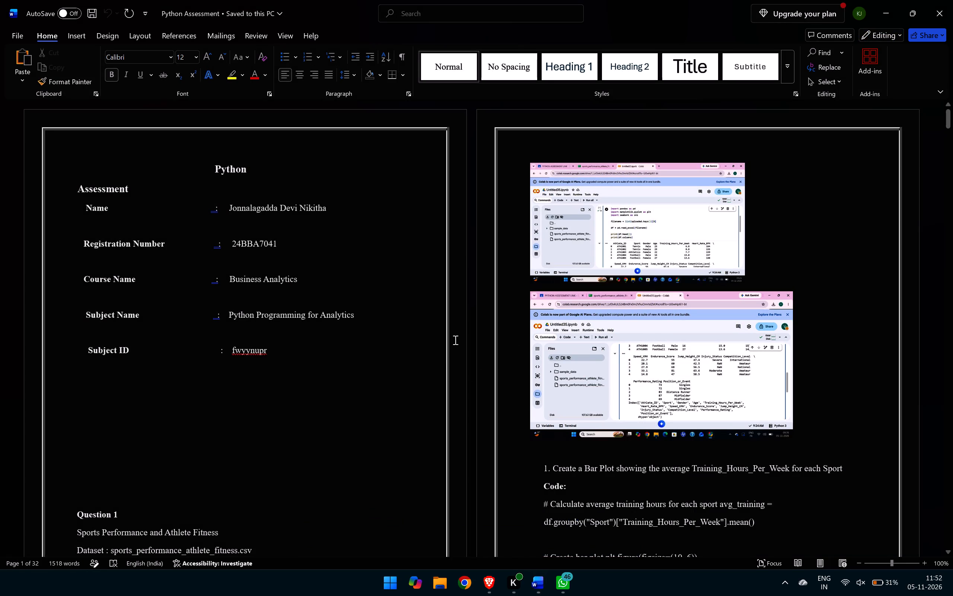
Shorten the full-window "All student names" picture under 1(ii) to about 8.9 cm high, keeping it about 15.9 cm wide.
scroll(447, 344, "down", 15)
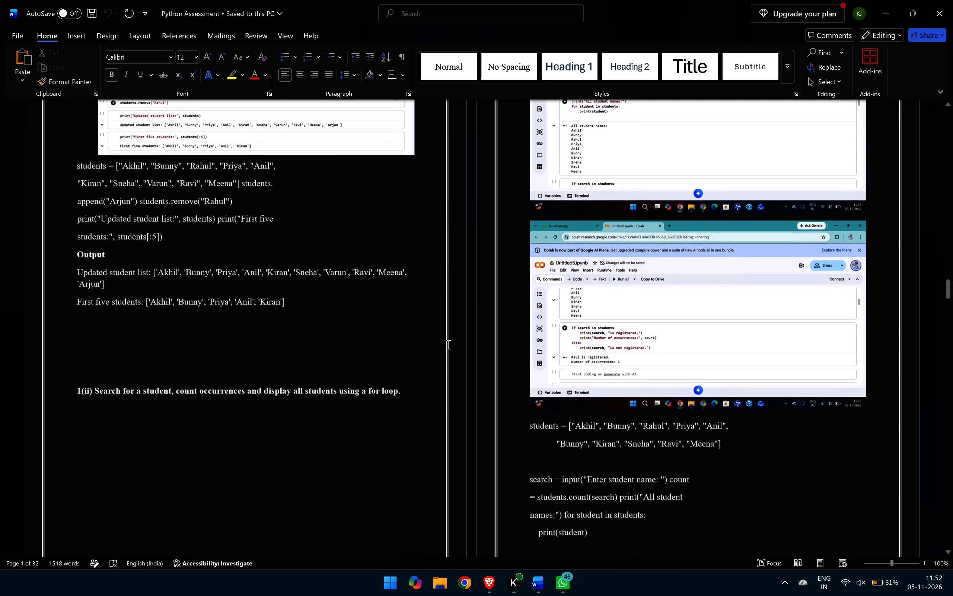
scroll(447, 344, "down", 1)
left_click(601, 387)
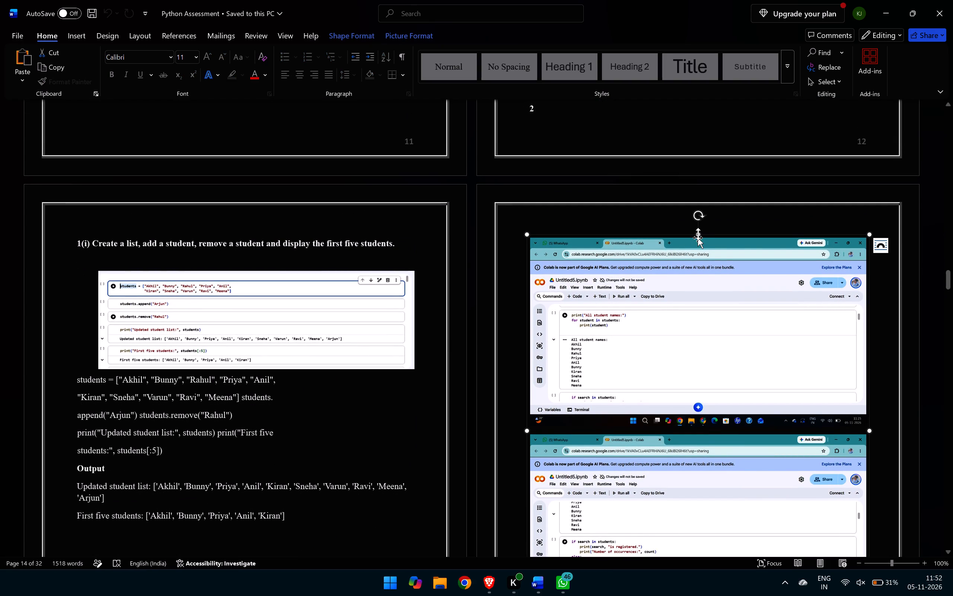
left_click_drag(698, 234, 704, 210)
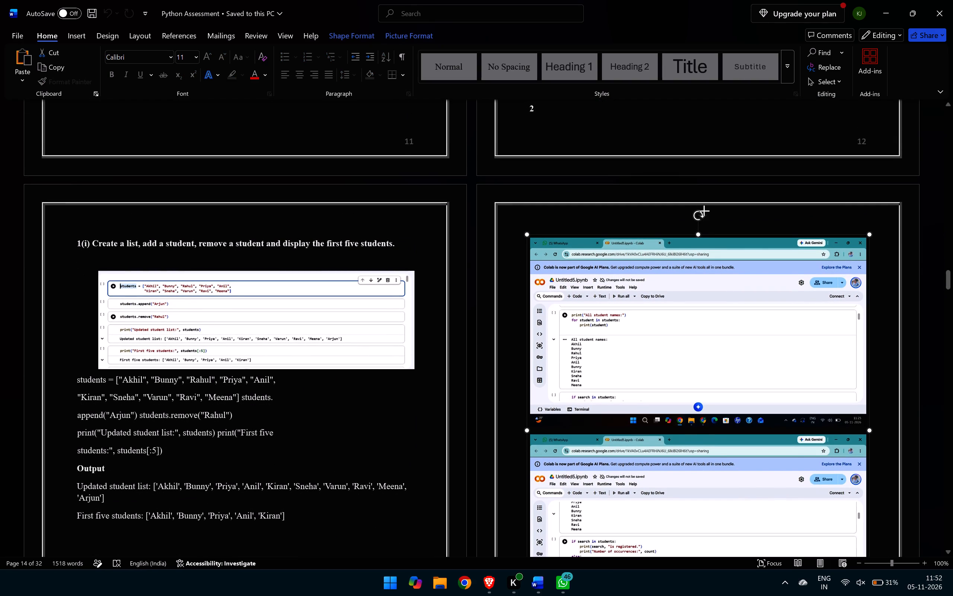
left_click_drag(704, 210, 694, 286)
left_click(694, 286)
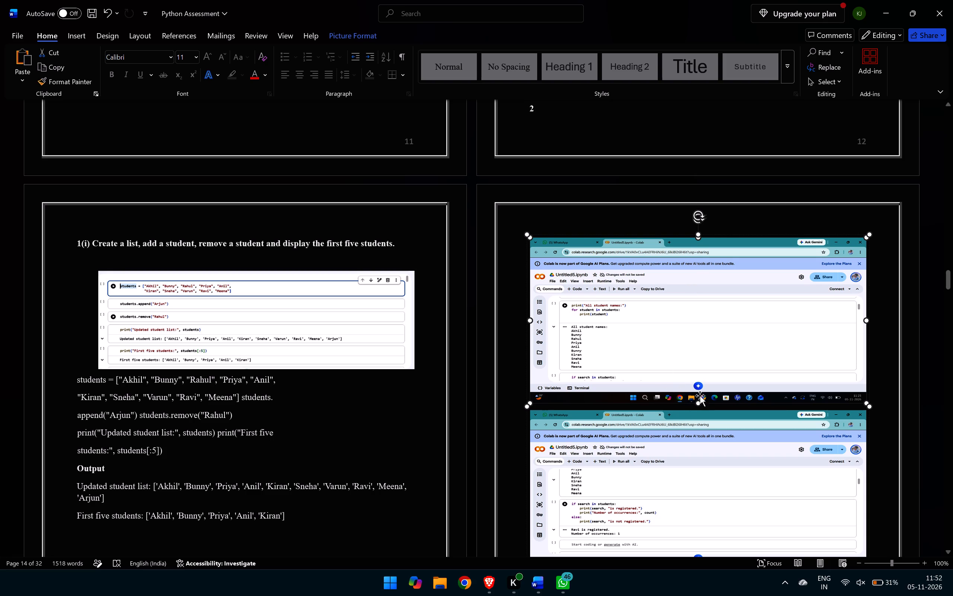
left_click_drag(697, 402, 697, 415)
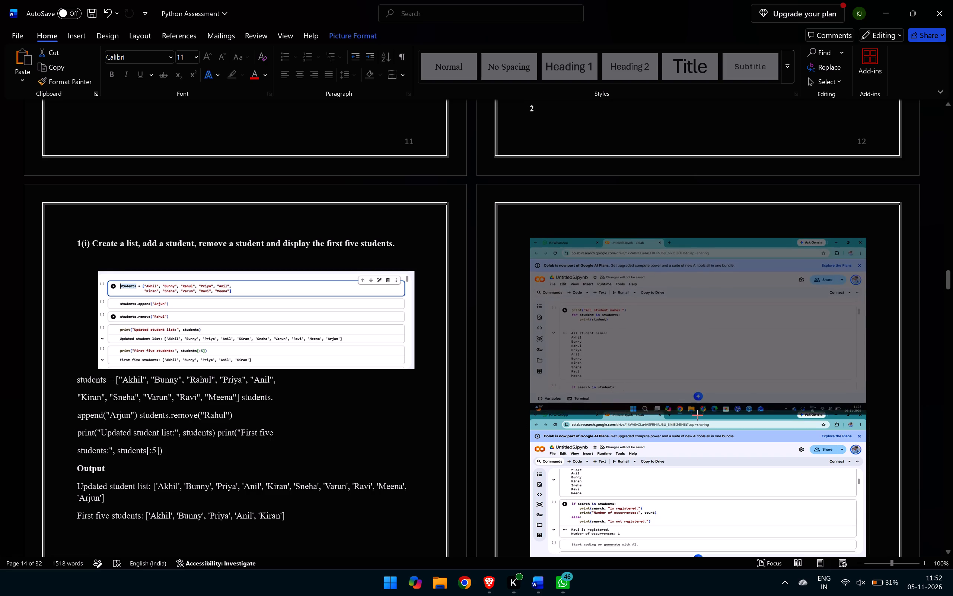
left_click_drag(697, 415, 698, 415)
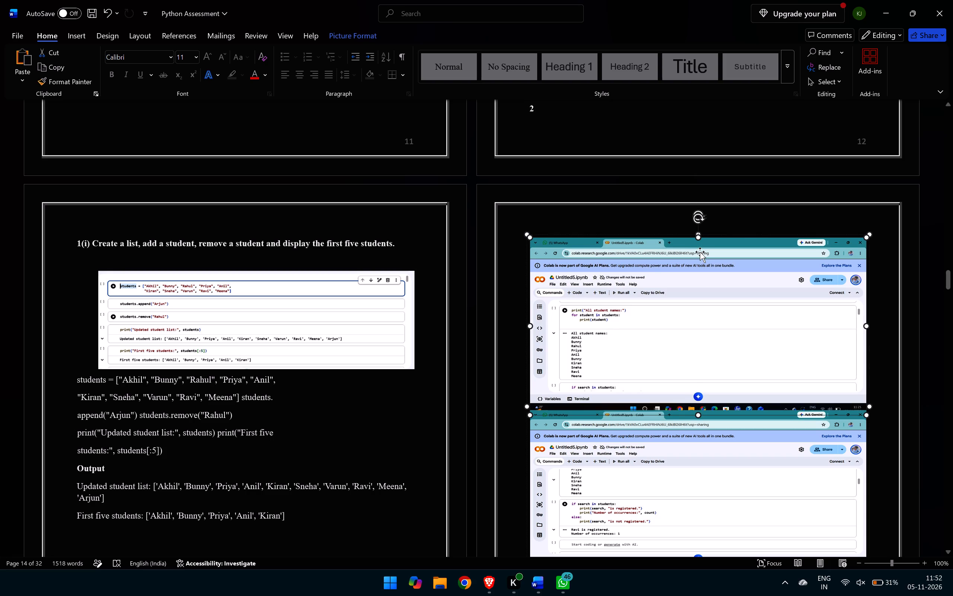
left_click_drag(698, 238, 698, 228)
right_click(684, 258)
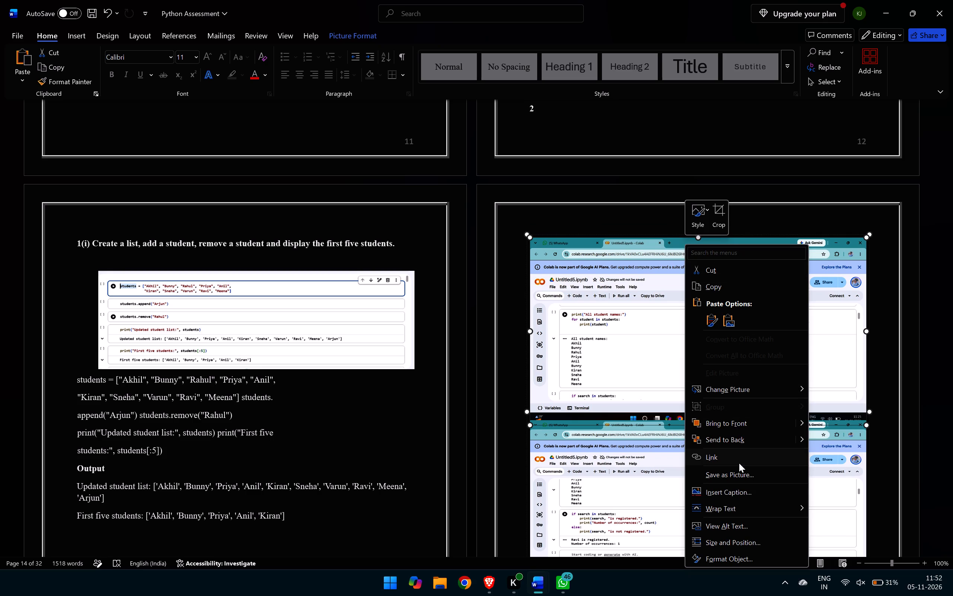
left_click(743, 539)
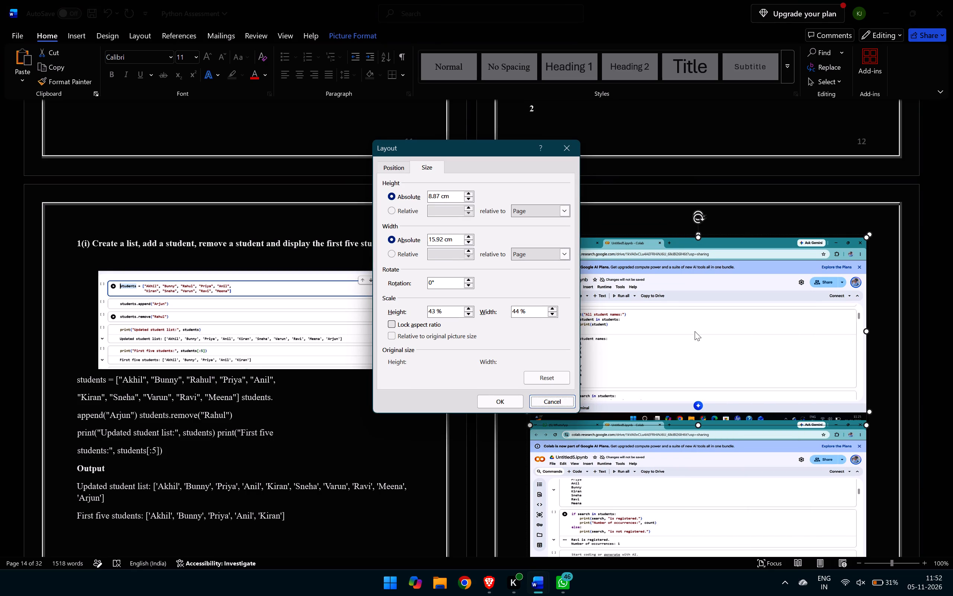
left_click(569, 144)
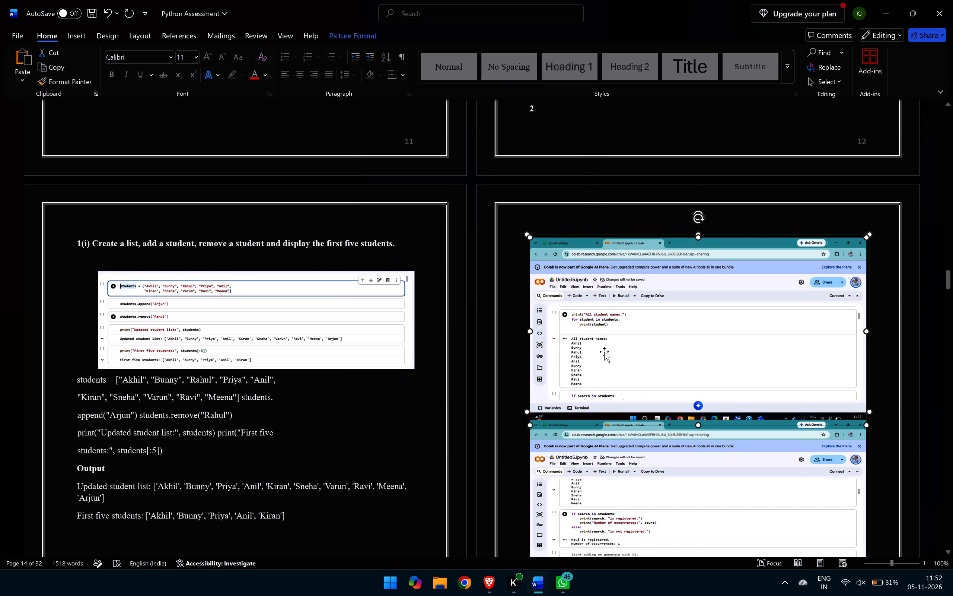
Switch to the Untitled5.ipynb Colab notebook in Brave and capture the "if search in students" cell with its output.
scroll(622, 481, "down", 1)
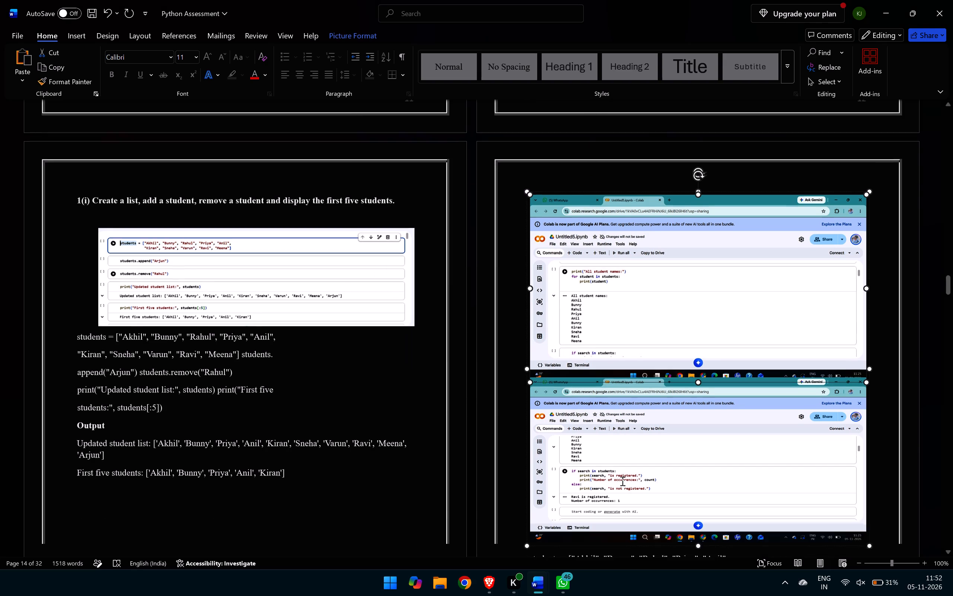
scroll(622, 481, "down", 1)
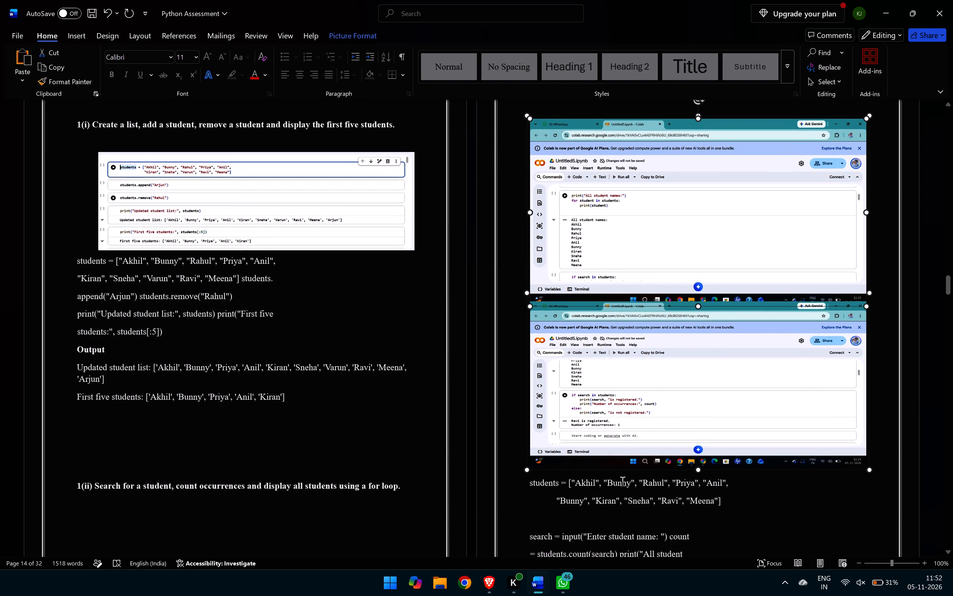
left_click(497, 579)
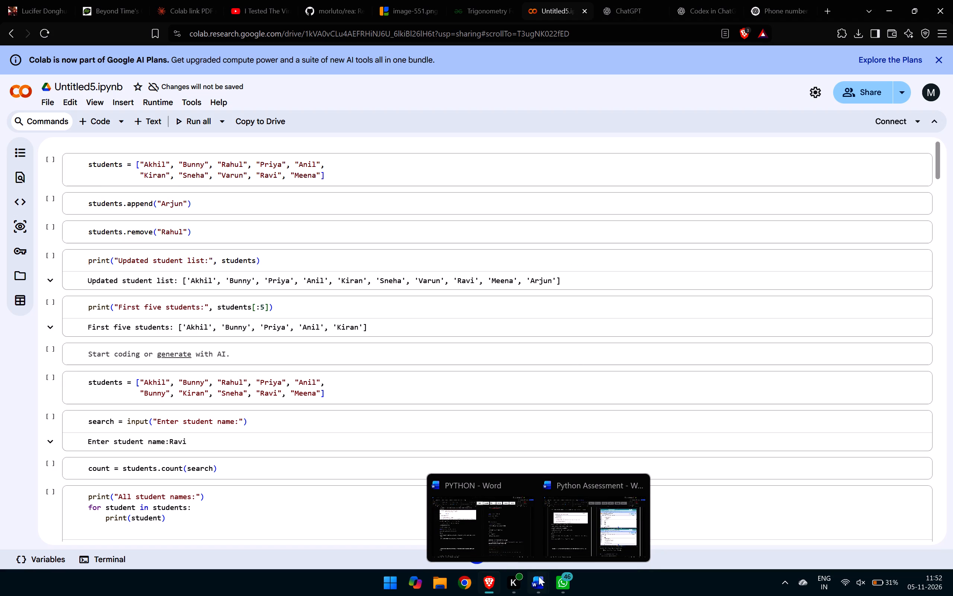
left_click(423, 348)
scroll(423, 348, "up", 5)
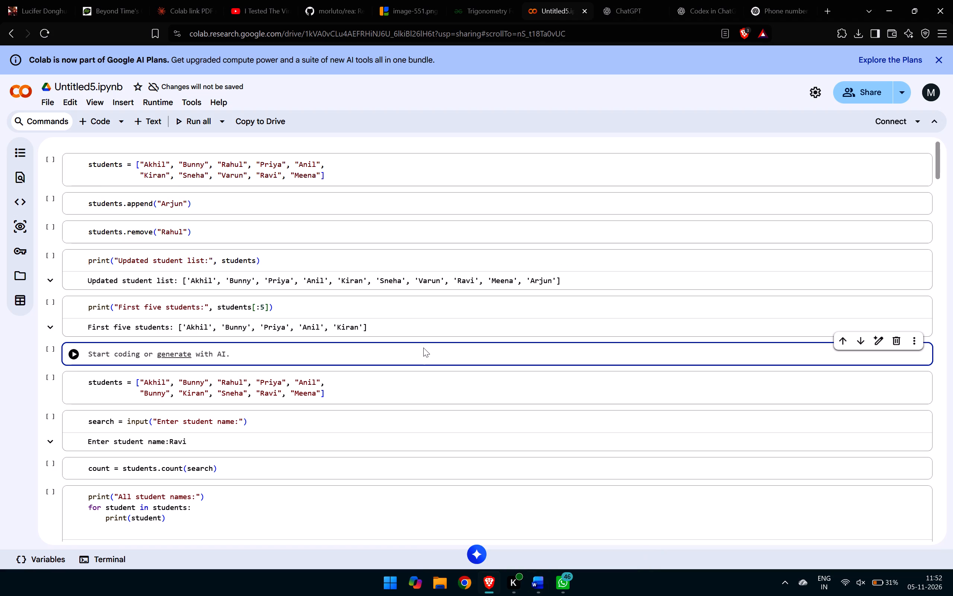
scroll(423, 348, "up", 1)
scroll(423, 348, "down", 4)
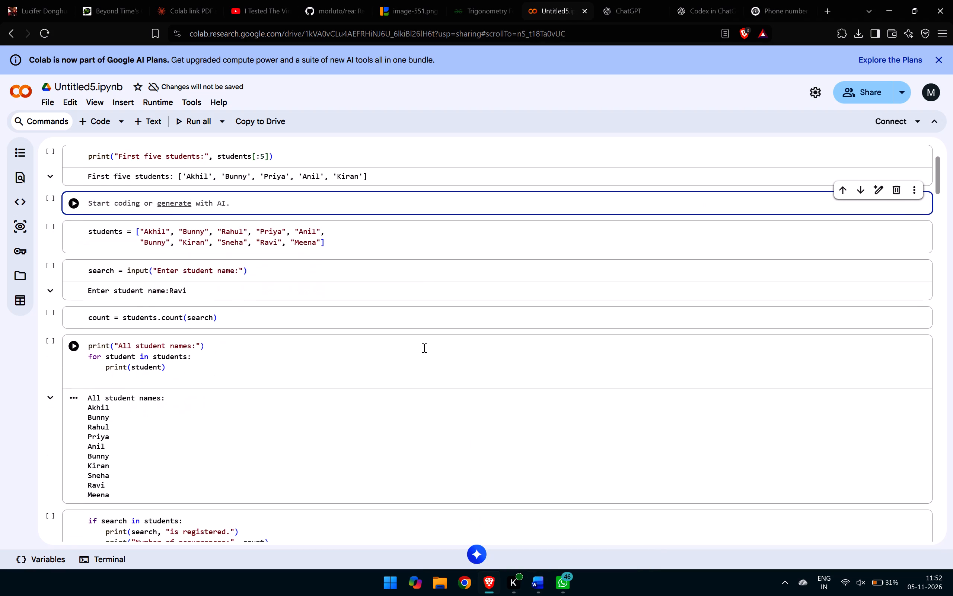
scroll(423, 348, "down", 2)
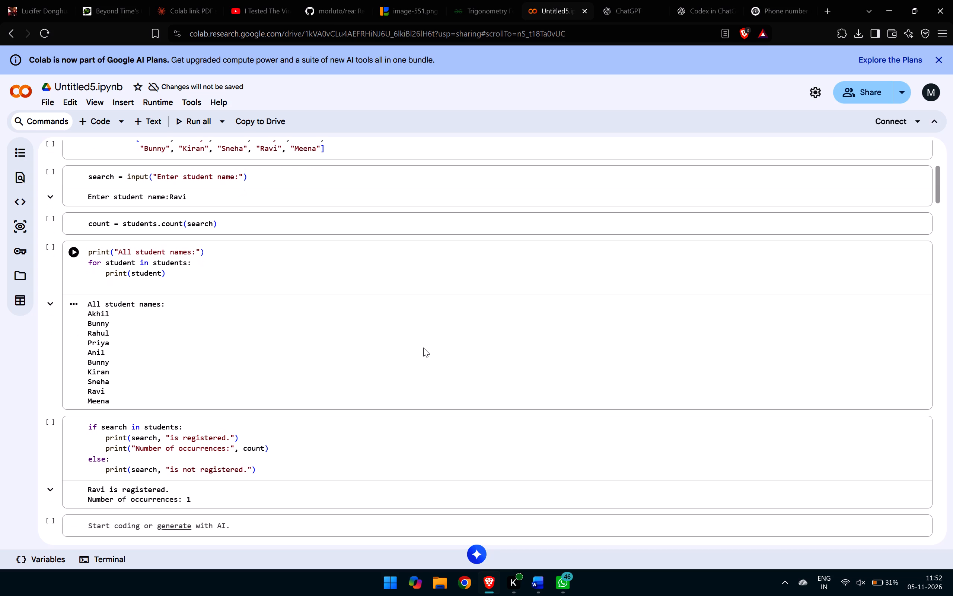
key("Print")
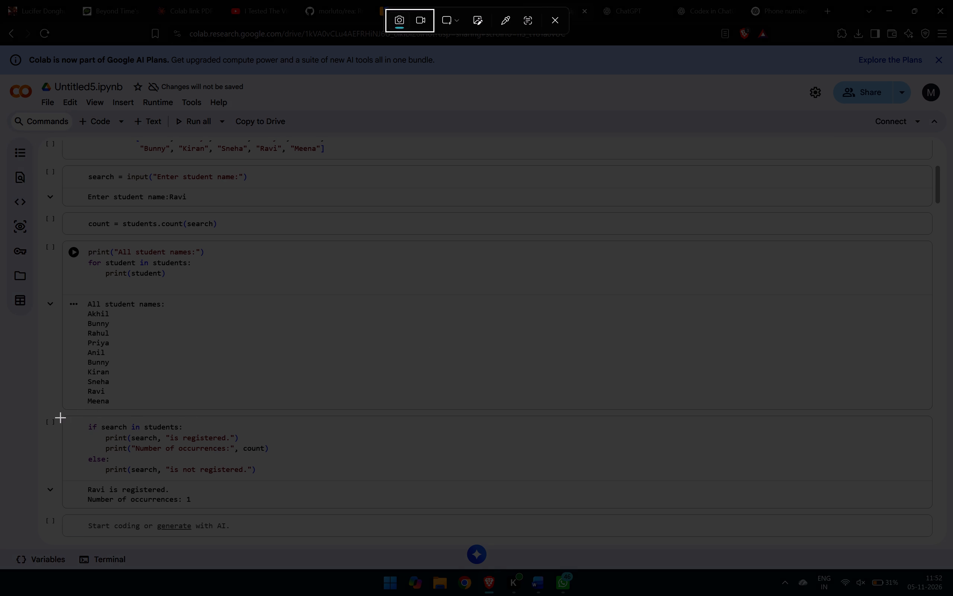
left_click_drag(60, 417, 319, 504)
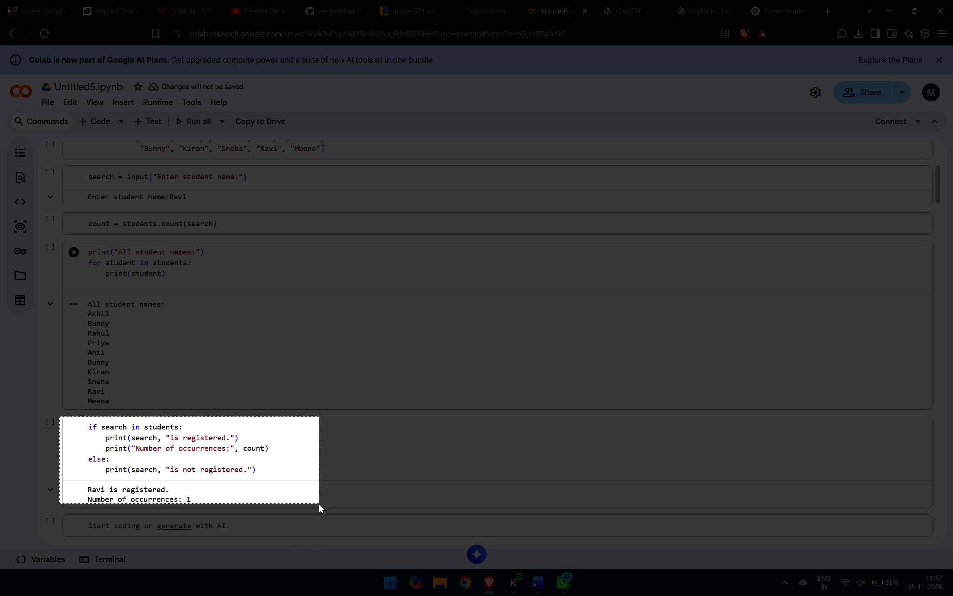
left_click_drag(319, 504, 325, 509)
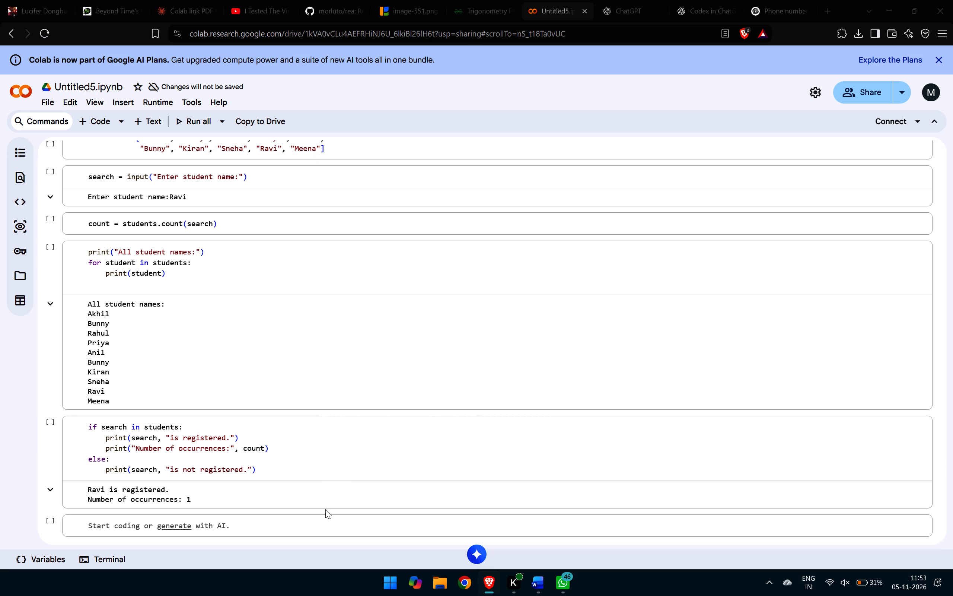
Back in Python Assessment, cut the second full-window picture under 1(ii) and add an empty line above the students code text.
key("alt+Tab")
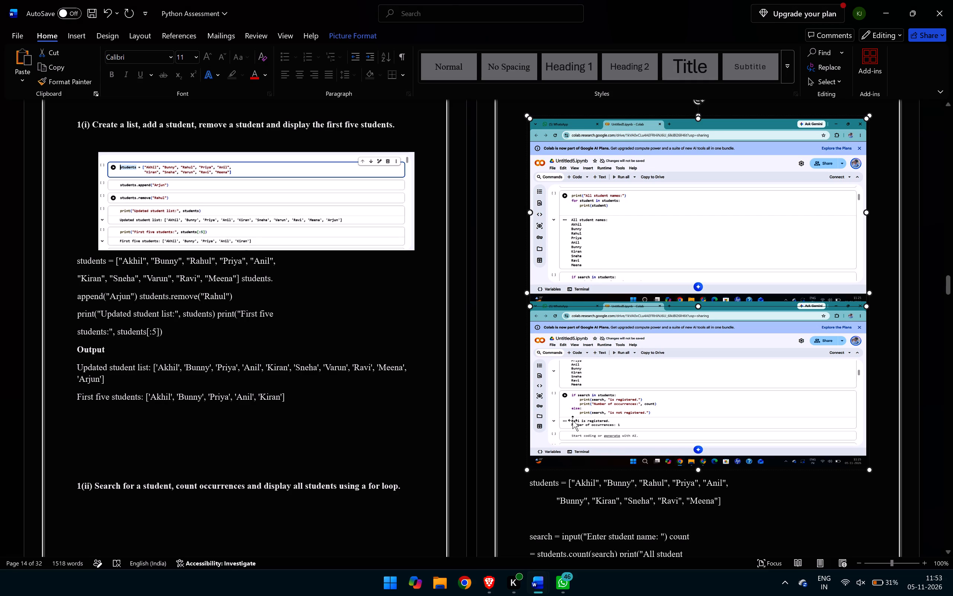
left_click(644, 396)
right_click(644, 396)
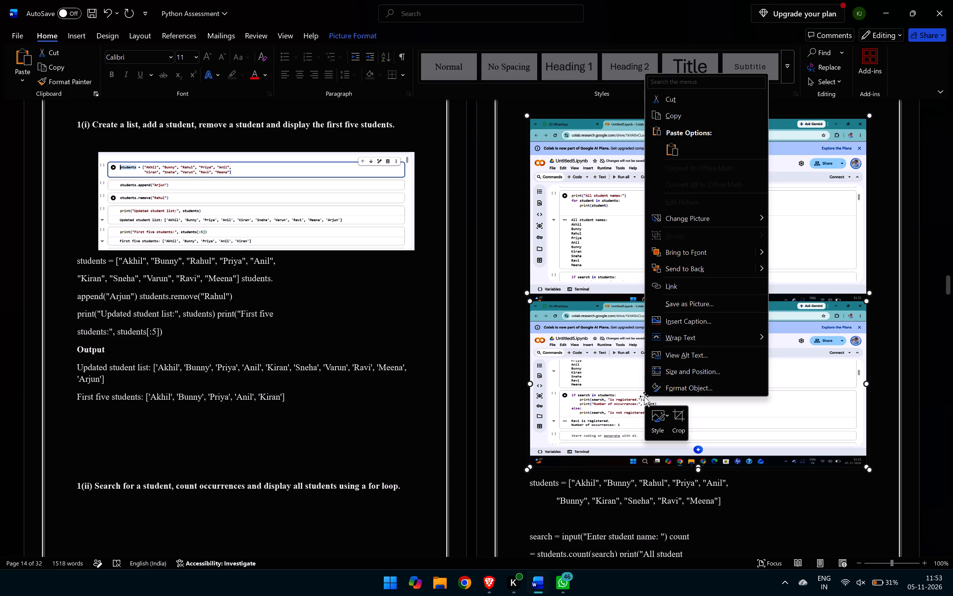
left_click(677, 99)
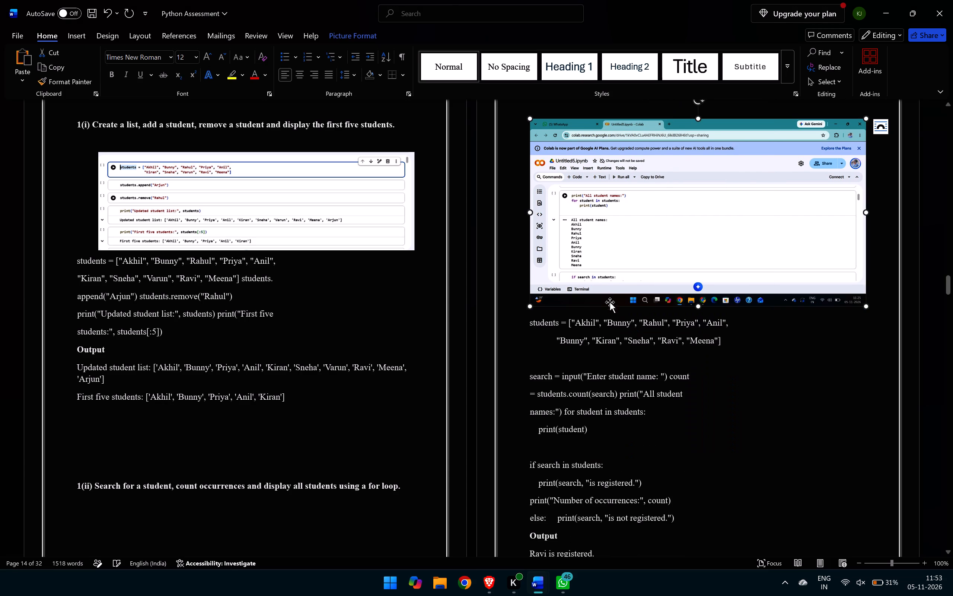
left_click(529, 324)
key("Return")
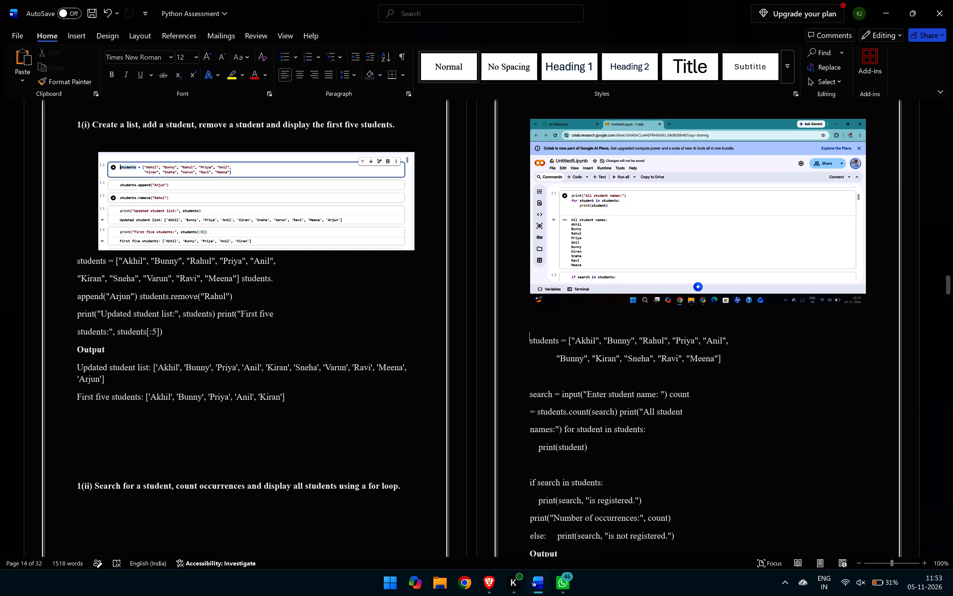
key("Up")
Capture the "if search in students" cell with its output from Colab and paste it on the empty line above the students code text.
key("alt+Tab")
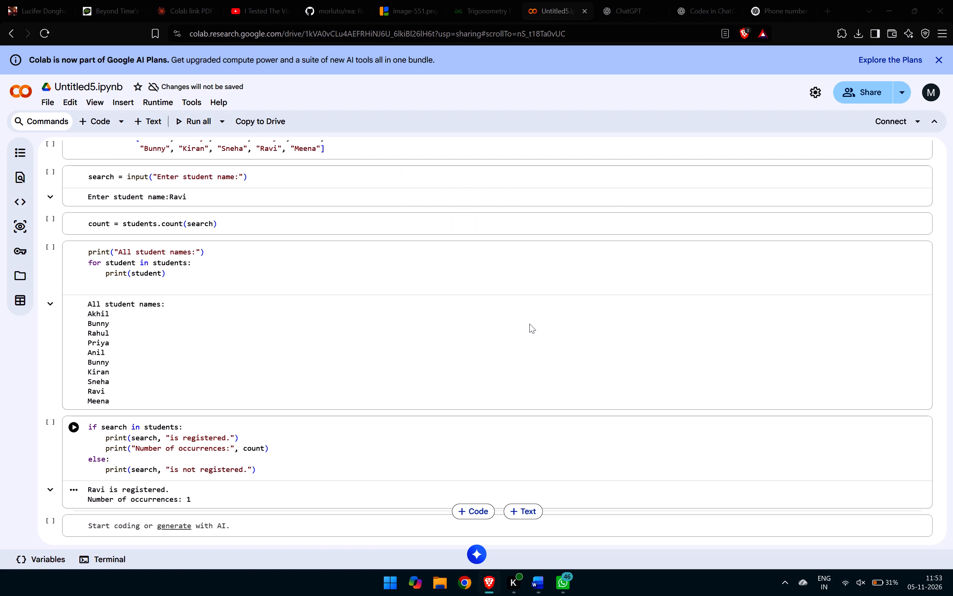
key("Print")
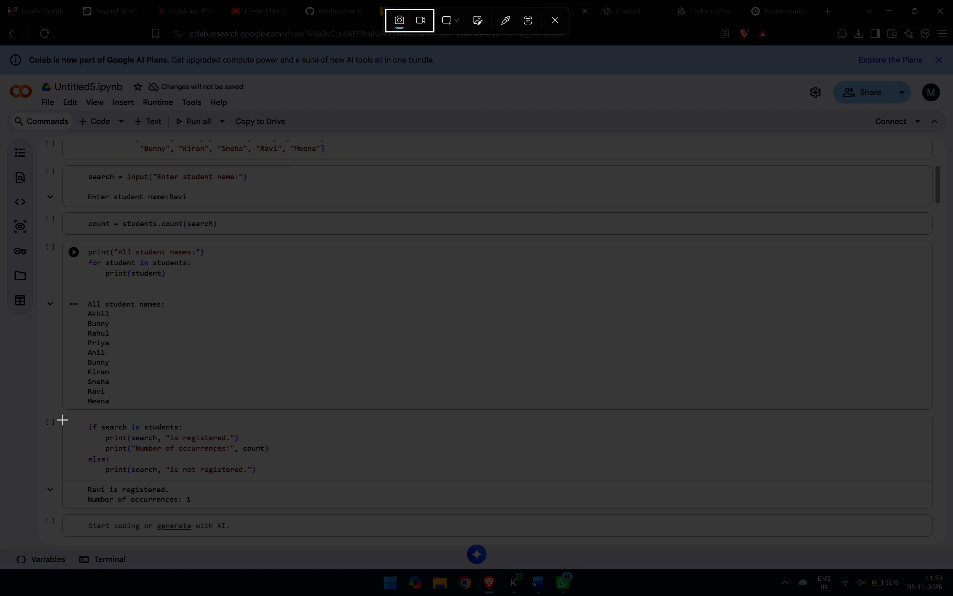
left_click_drag(63, 419, 277, 487)
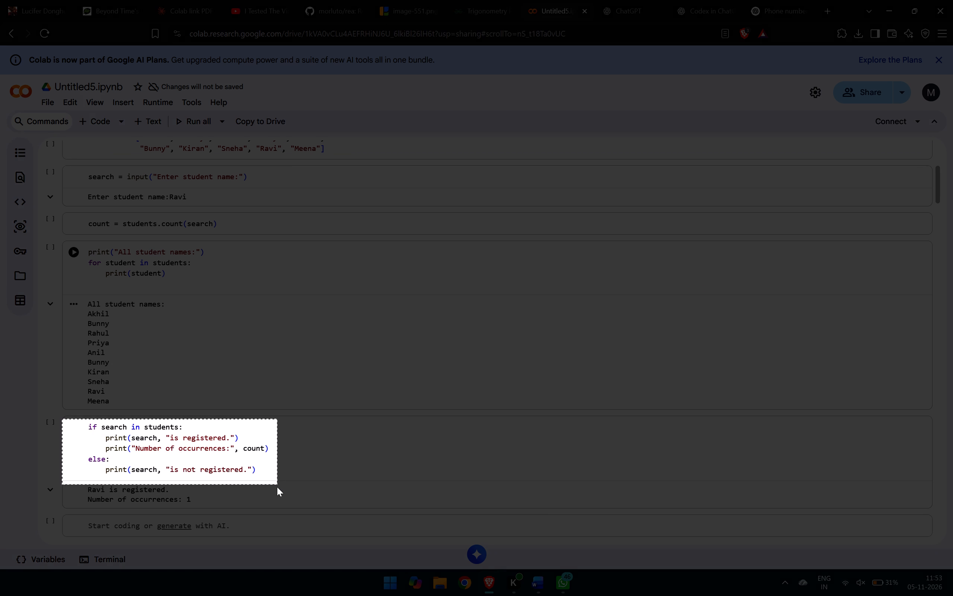
left_click_drag(277, 487, 283, 508)
key("alt+Tab")
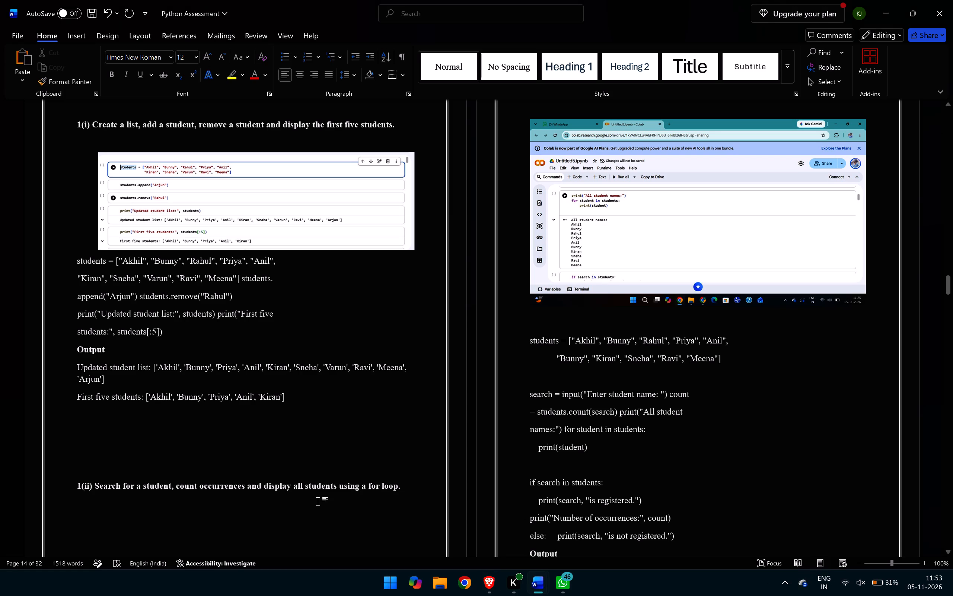
key("ctrl+v")
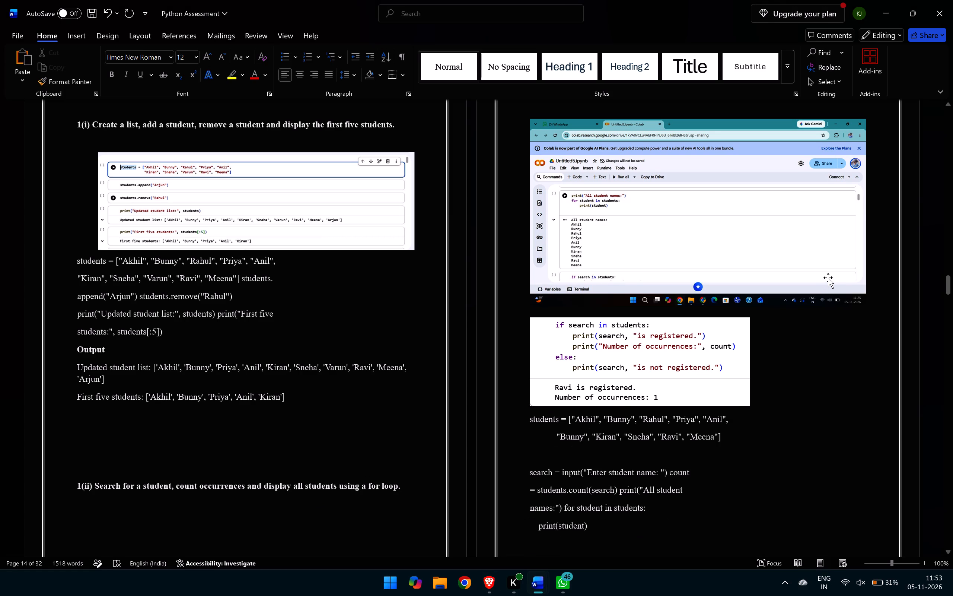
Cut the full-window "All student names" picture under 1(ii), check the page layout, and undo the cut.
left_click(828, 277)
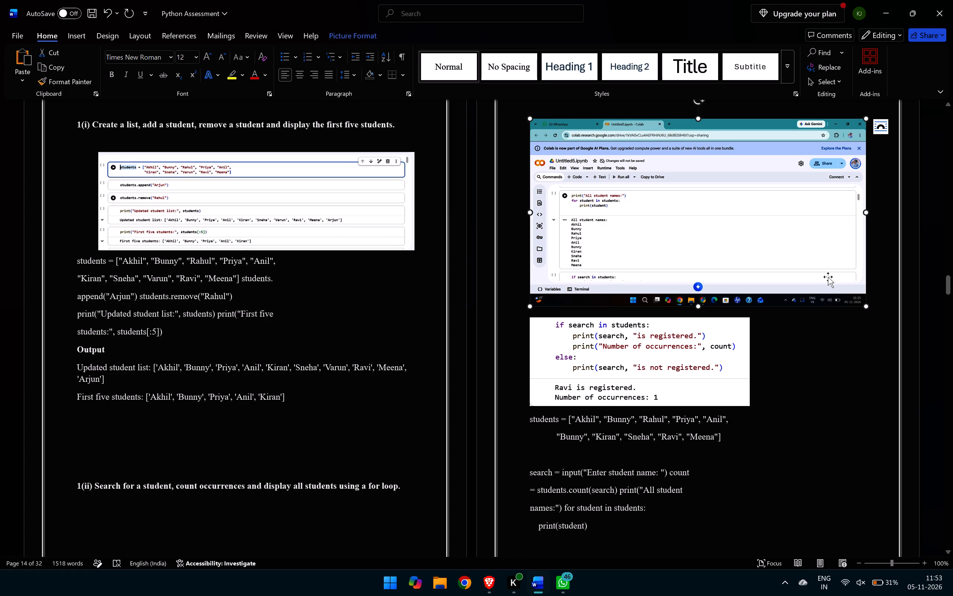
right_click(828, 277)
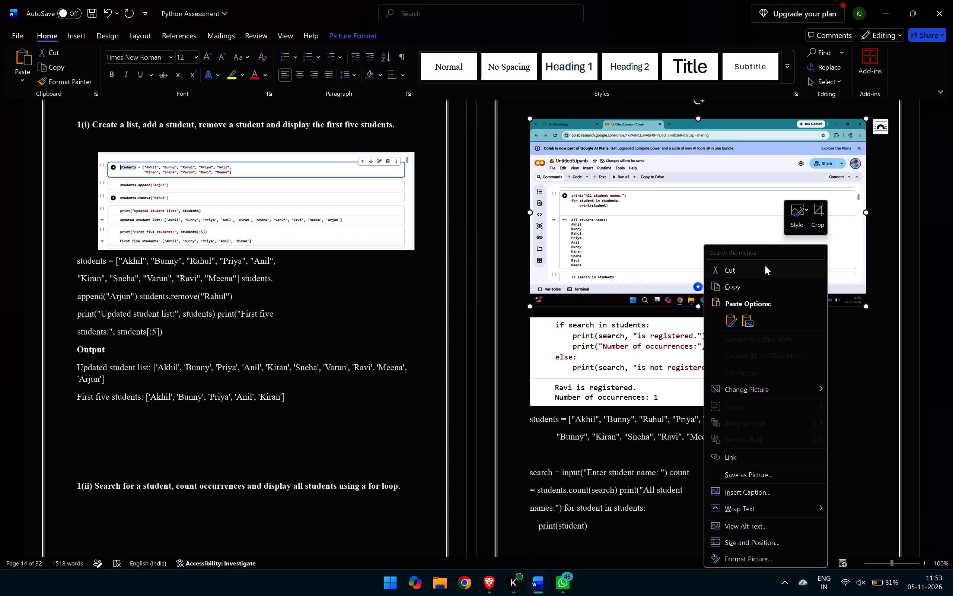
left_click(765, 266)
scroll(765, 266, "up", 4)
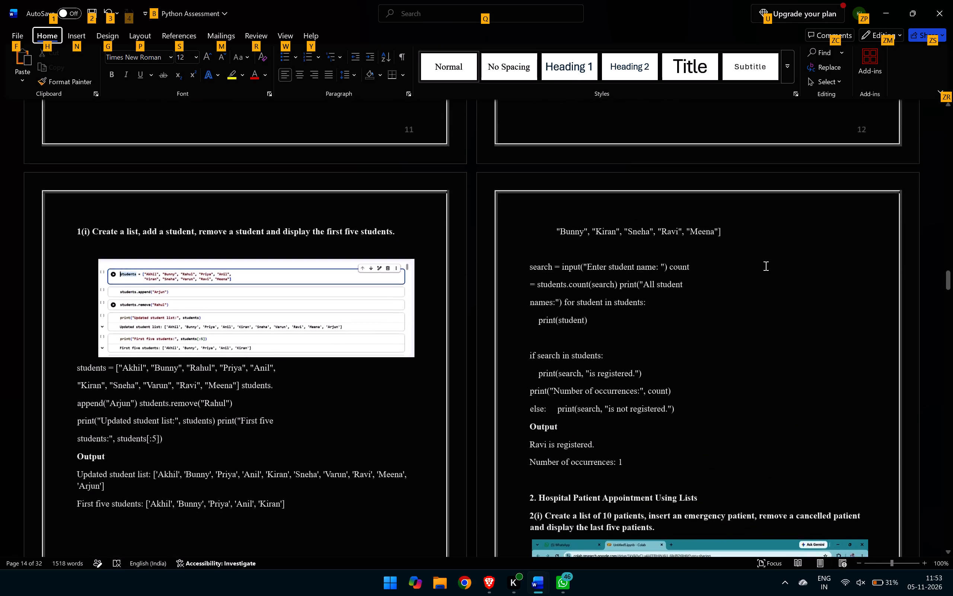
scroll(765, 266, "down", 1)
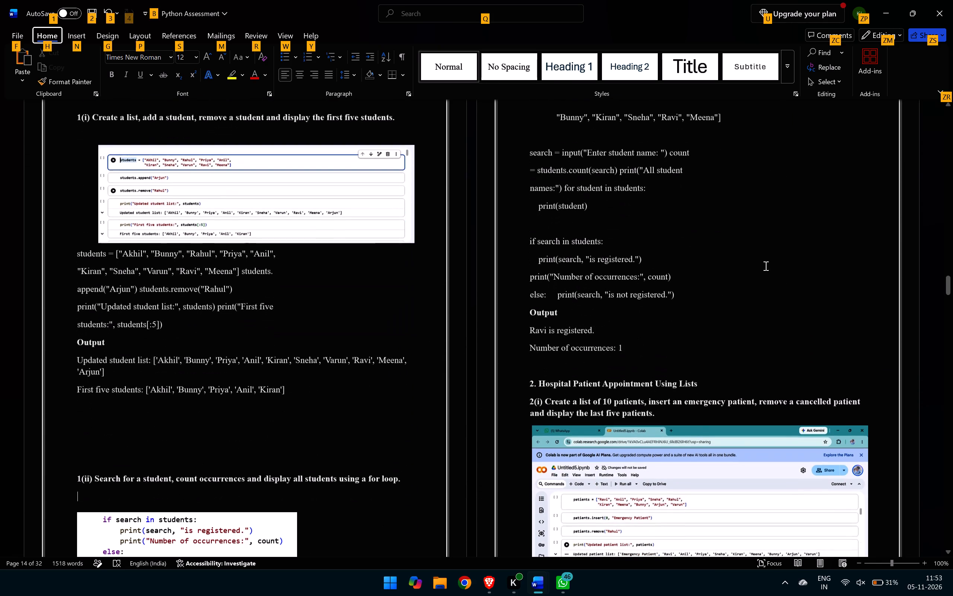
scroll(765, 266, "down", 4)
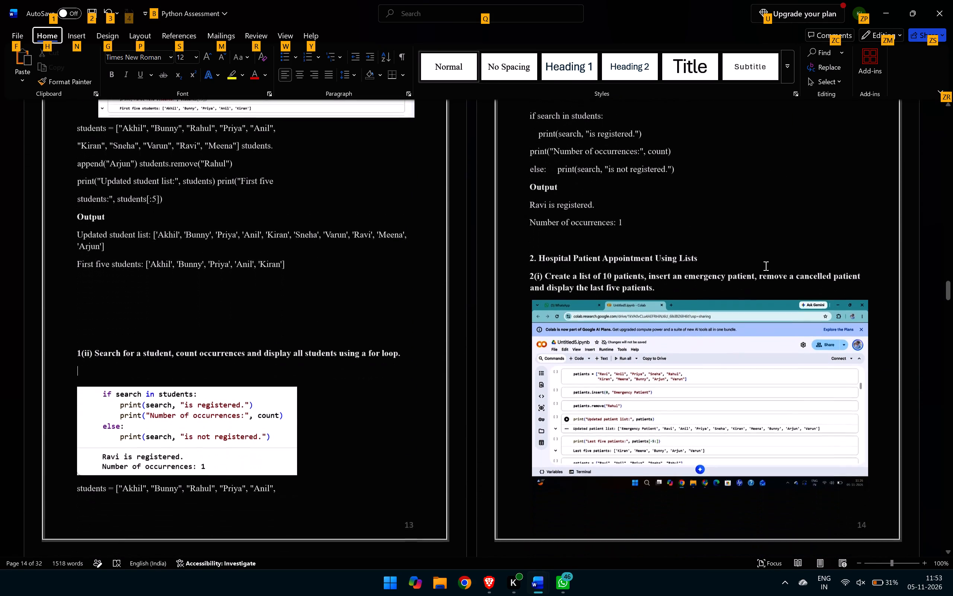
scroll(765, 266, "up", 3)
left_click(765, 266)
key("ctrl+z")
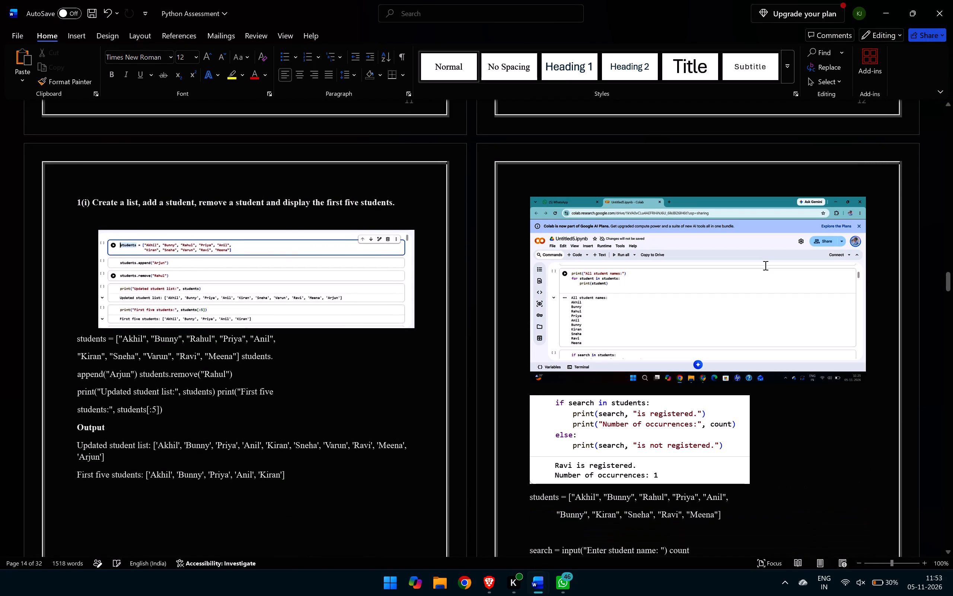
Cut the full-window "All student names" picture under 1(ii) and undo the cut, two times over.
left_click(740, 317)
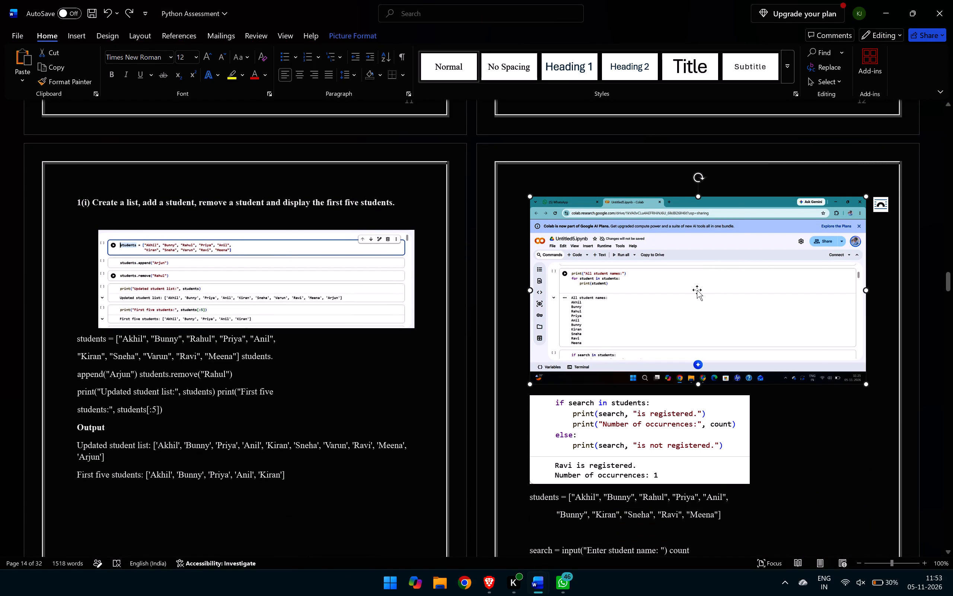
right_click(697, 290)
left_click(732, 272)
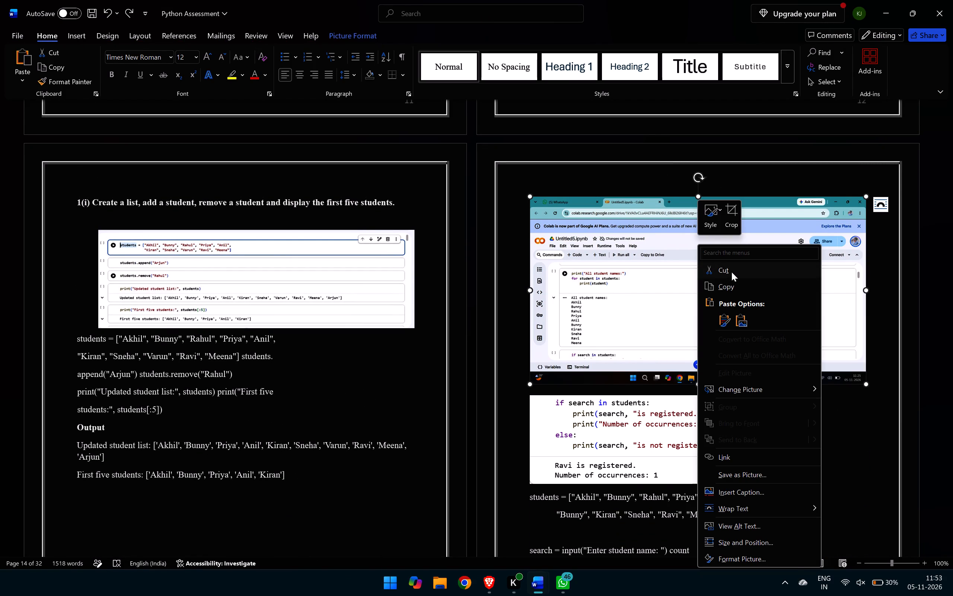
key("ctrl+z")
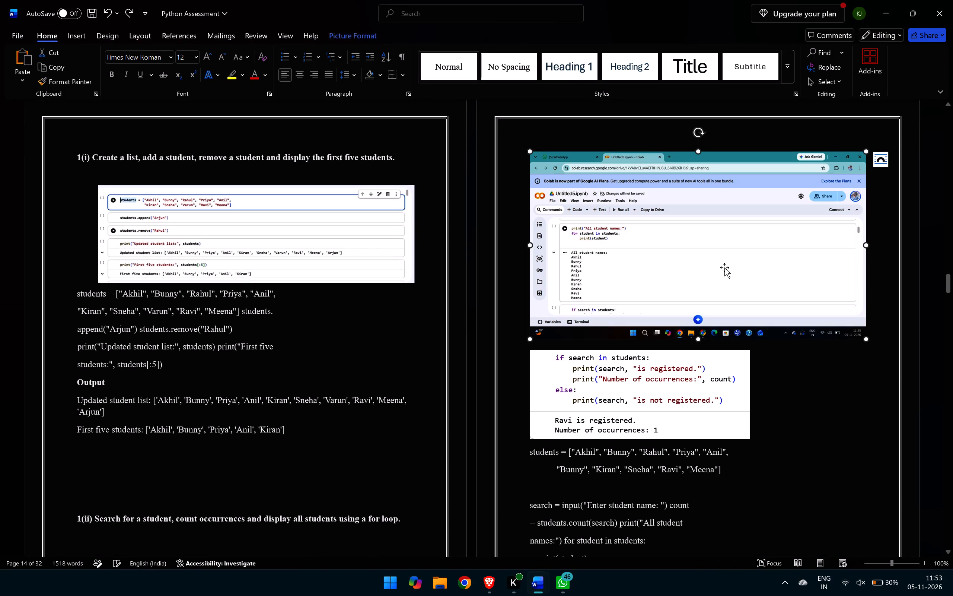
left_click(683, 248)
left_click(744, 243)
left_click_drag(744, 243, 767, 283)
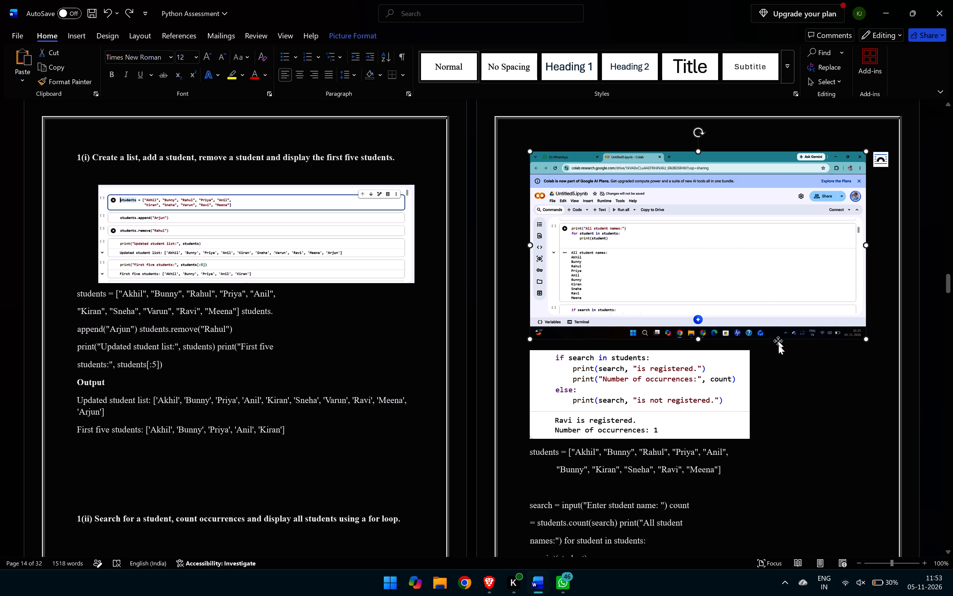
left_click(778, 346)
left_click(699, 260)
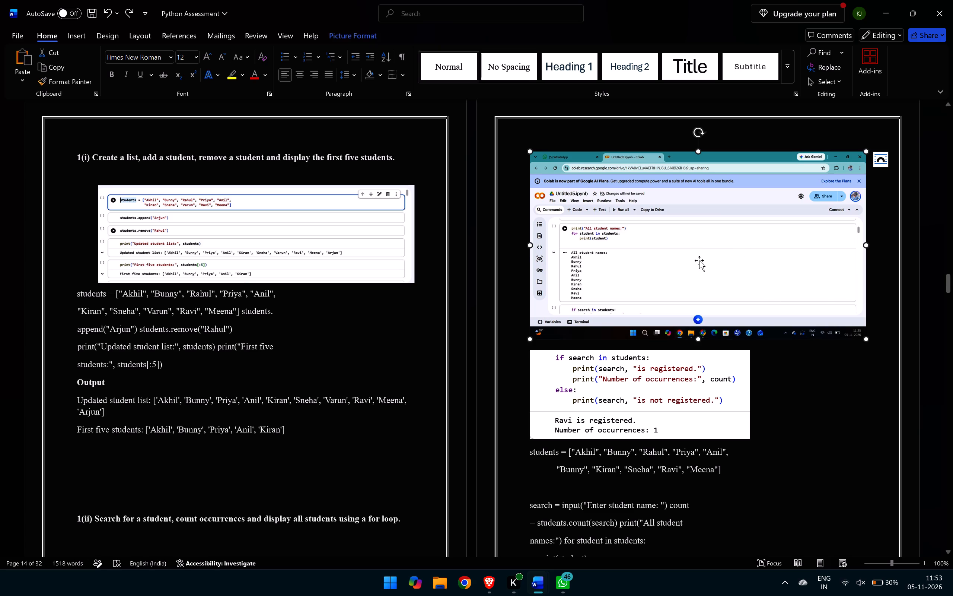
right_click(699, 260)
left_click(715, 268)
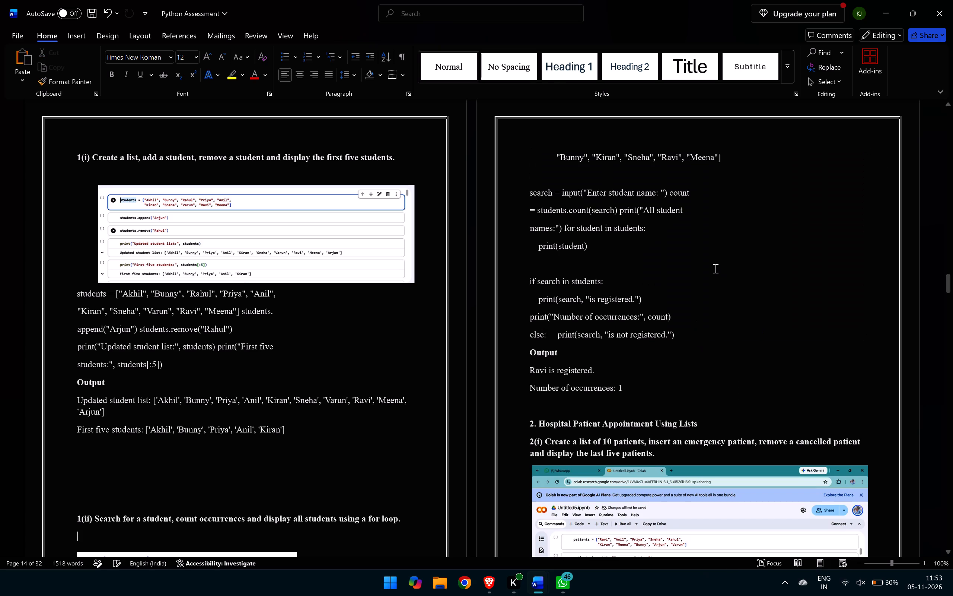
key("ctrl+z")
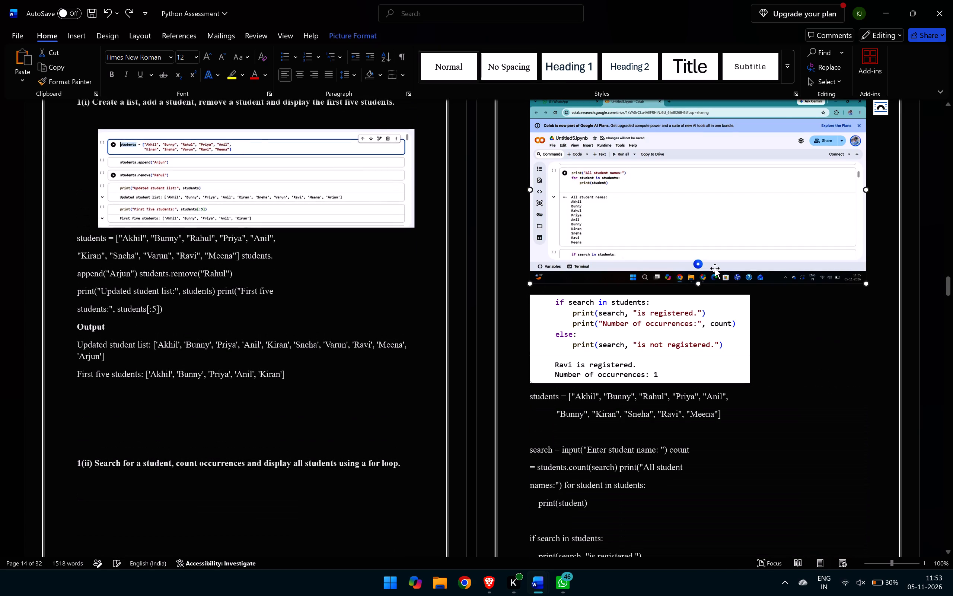
Insert an empty line between the full-window "All student names" picture and the "if search in students" capture under 1(ii).
left_click(702, 339)
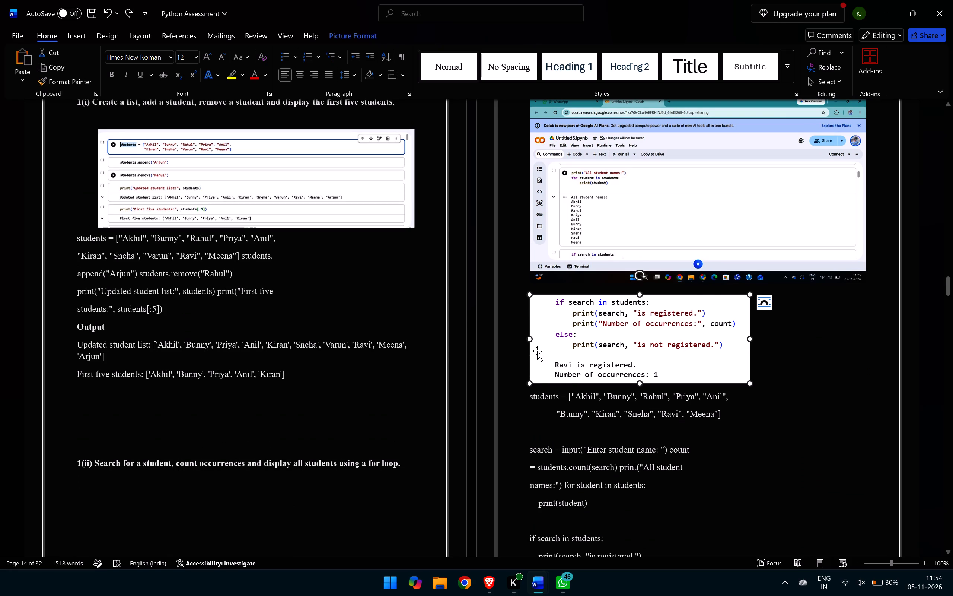
key("Return")
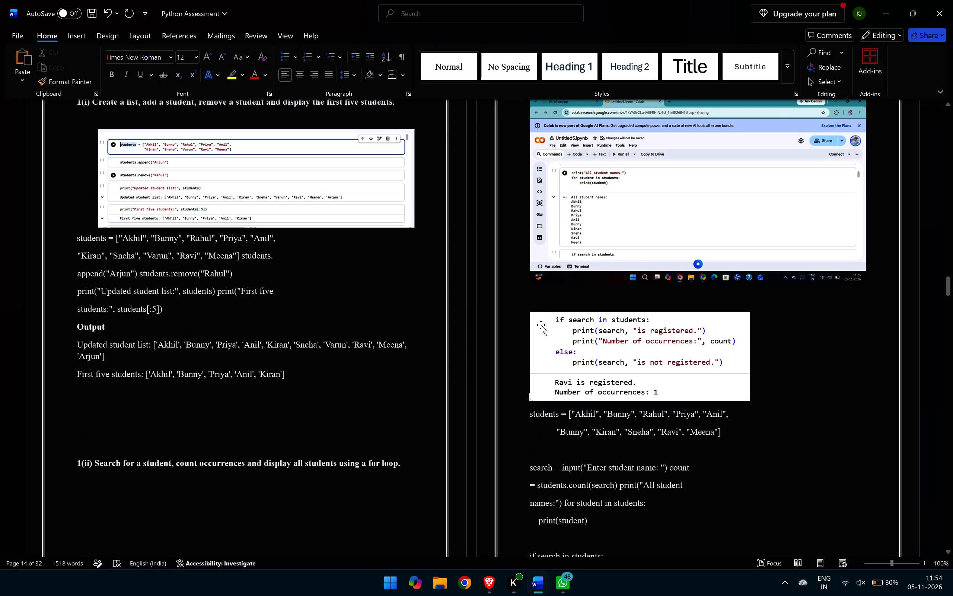
left_click(548, 294)
left_click(525, 416)
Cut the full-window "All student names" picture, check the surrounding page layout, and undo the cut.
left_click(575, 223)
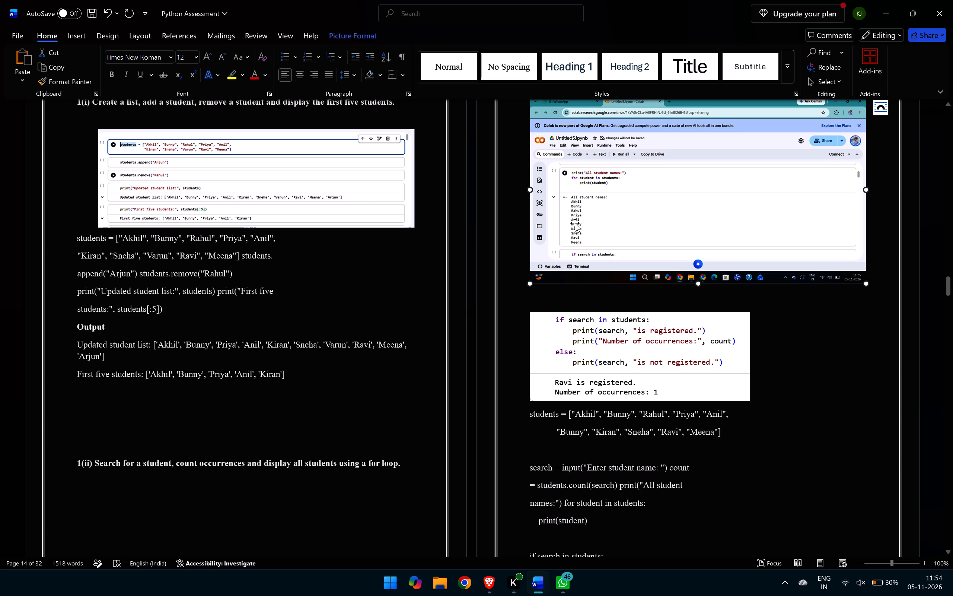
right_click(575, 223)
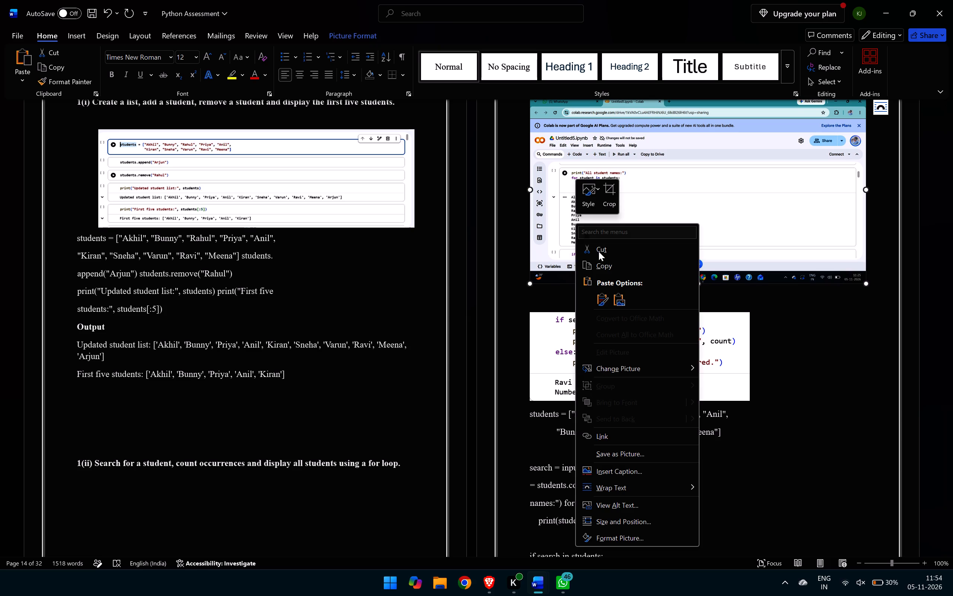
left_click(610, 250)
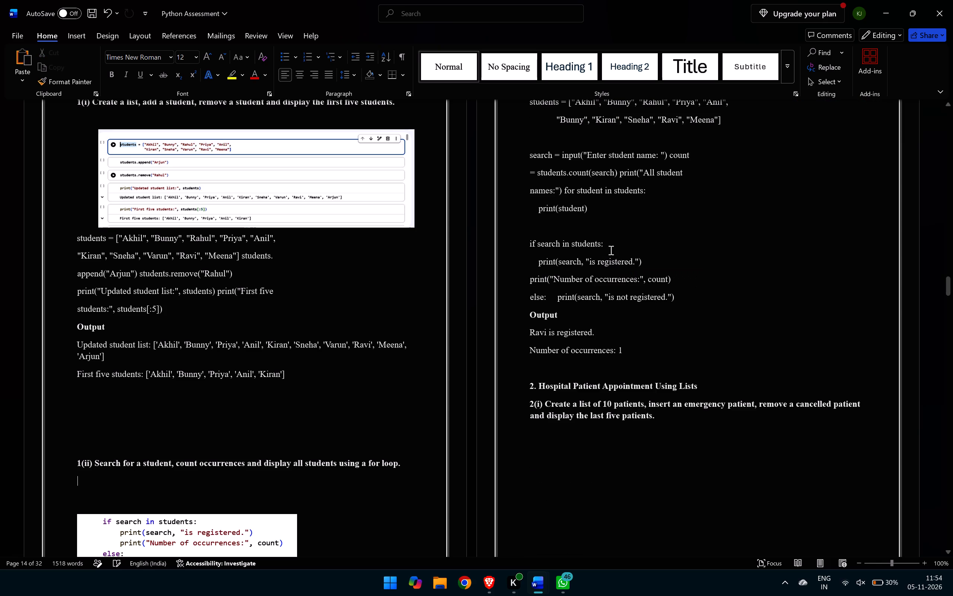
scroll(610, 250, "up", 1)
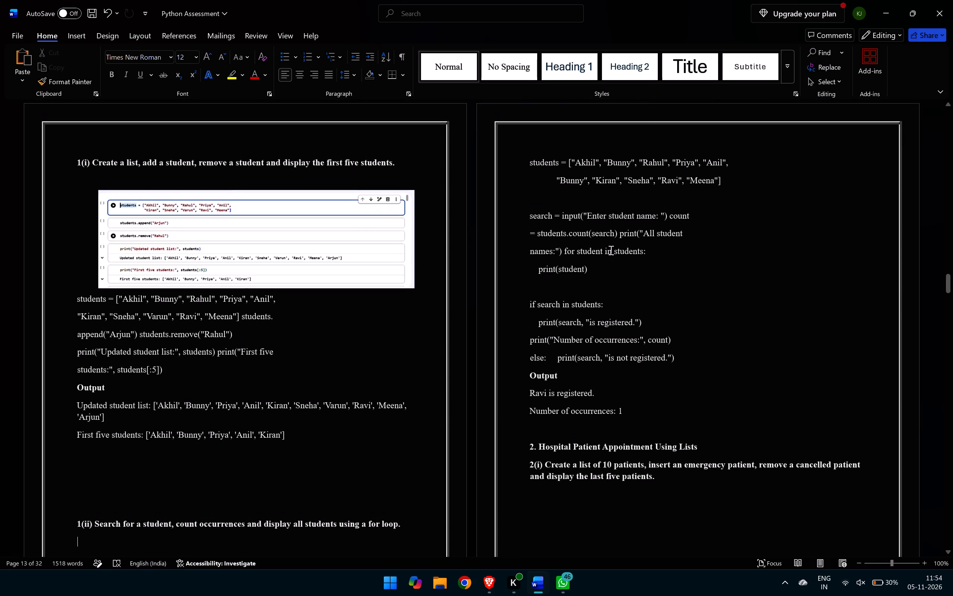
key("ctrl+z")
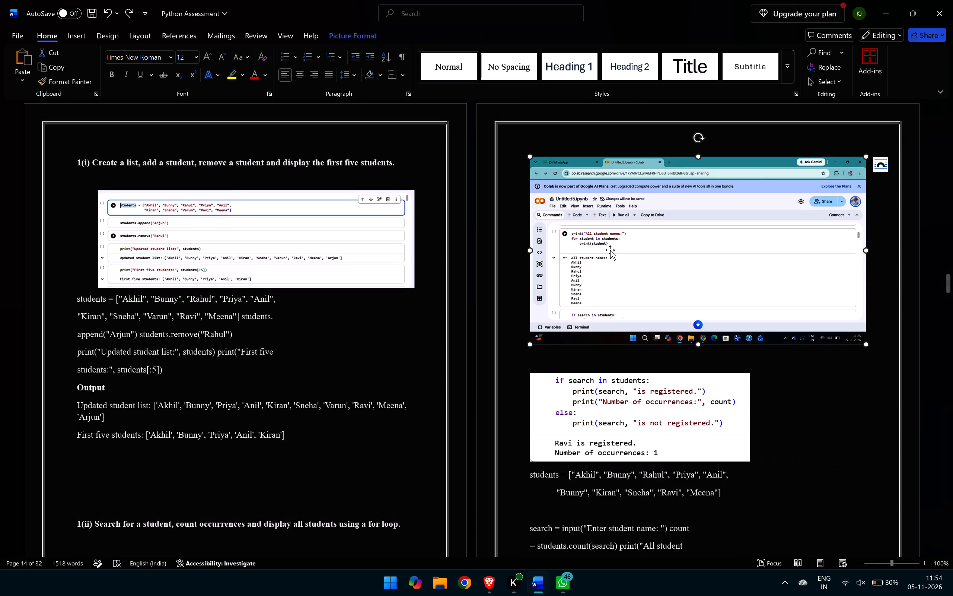
Cut the full-window "All student names" picture under 1(ii) out of the document.
left_click(610, 250)
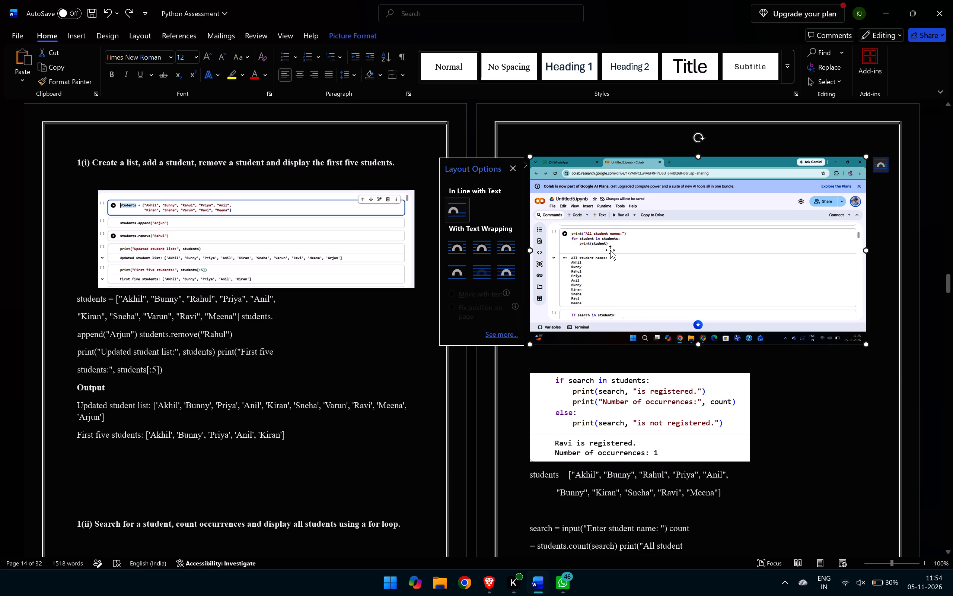
left_click(616, 248)
right_click(616, 248)
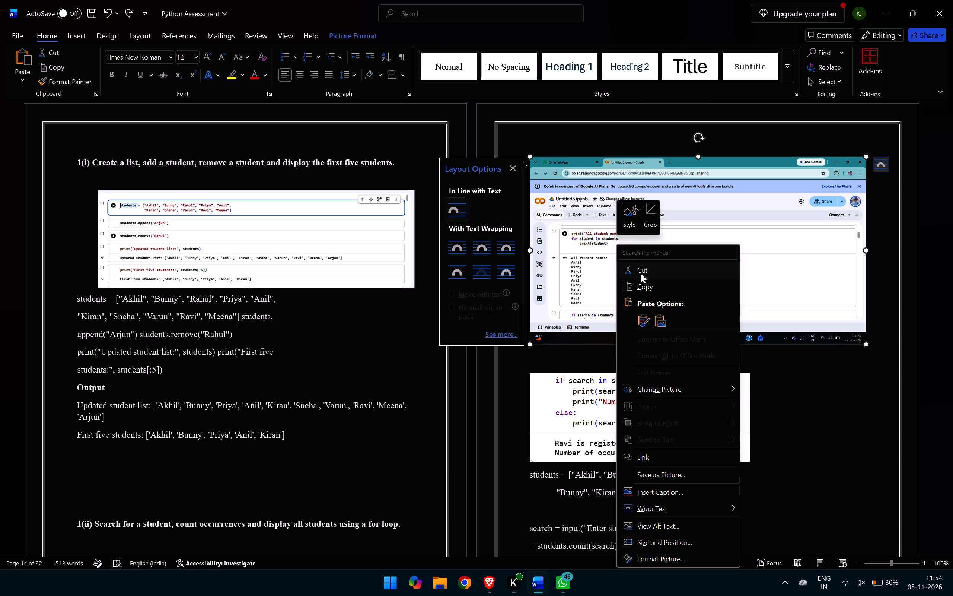
left_click(640, 275)
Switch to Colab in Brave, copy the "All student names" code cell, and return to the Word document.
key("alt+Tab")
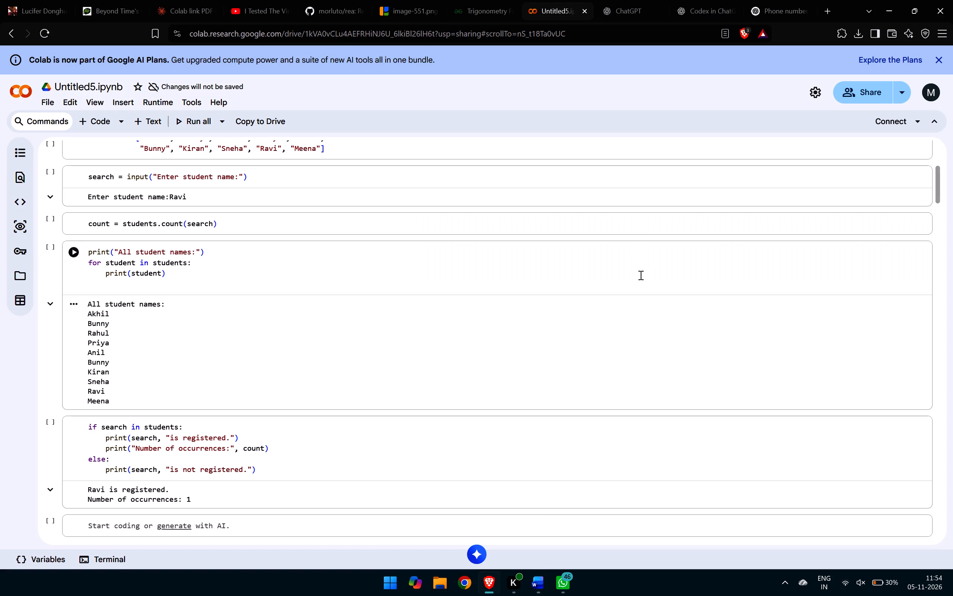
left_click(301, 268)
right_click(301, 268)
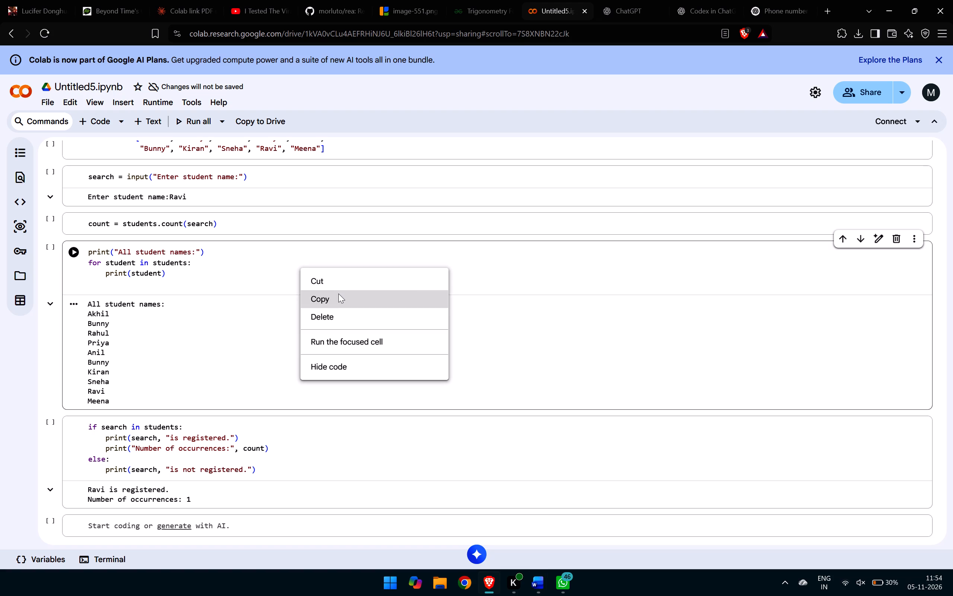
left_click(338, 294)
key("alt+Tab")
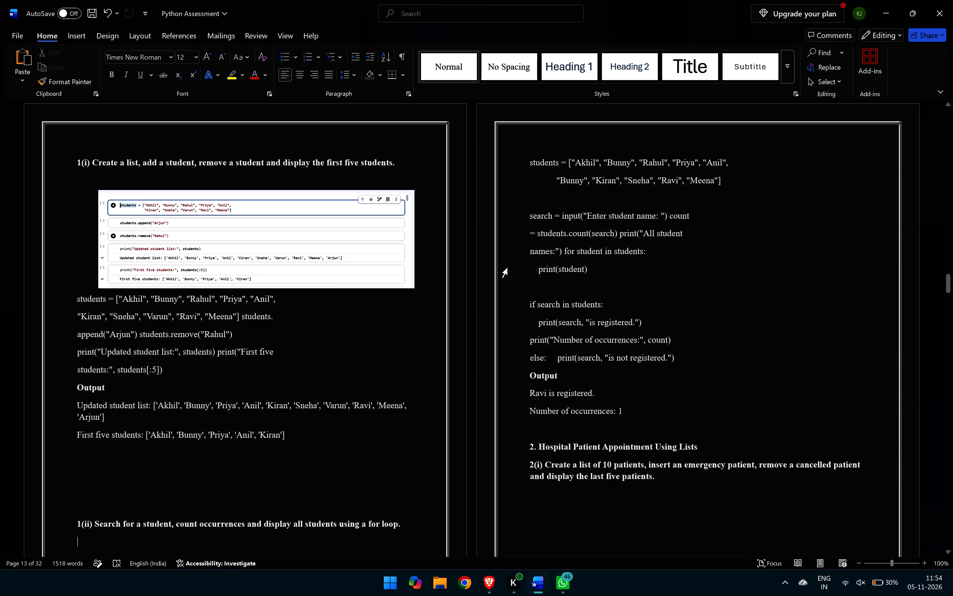
Add an empty line above the students code text under 1(ii) and place the cursor on it.
left_click_drag(599, 135, 534, 157)
left_click(534, 157)
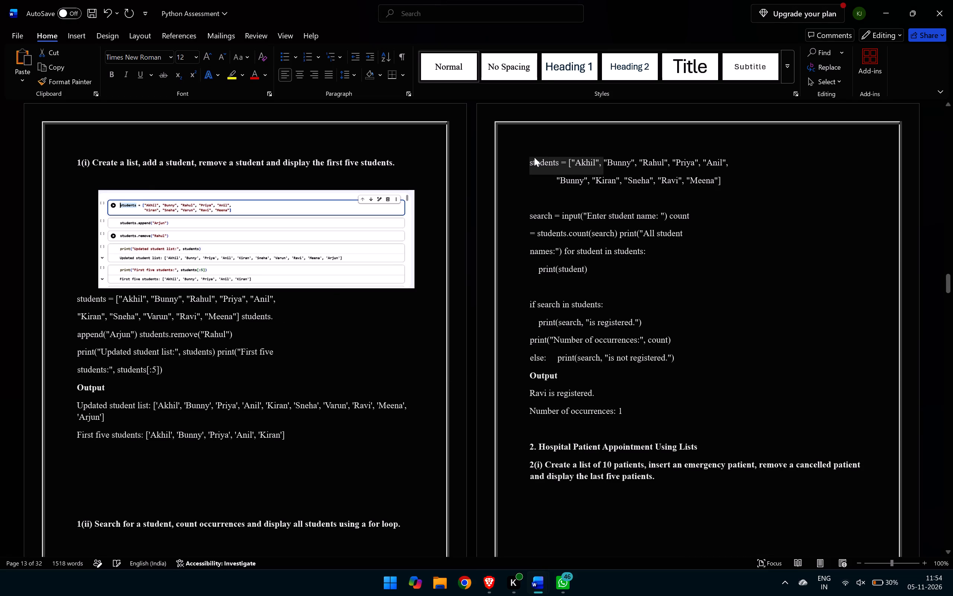
left_click(530, 162)
key("Return")
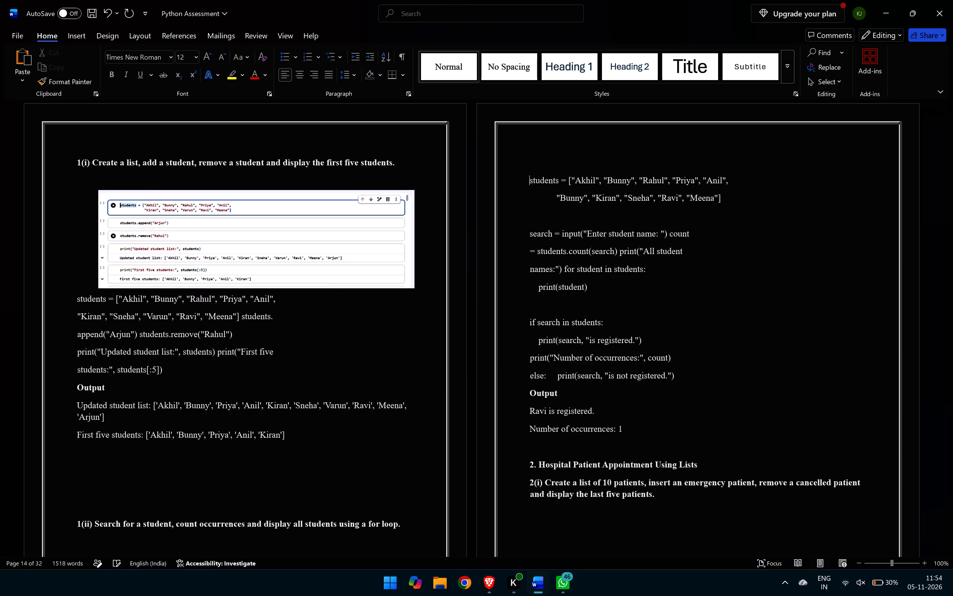
key("Up")
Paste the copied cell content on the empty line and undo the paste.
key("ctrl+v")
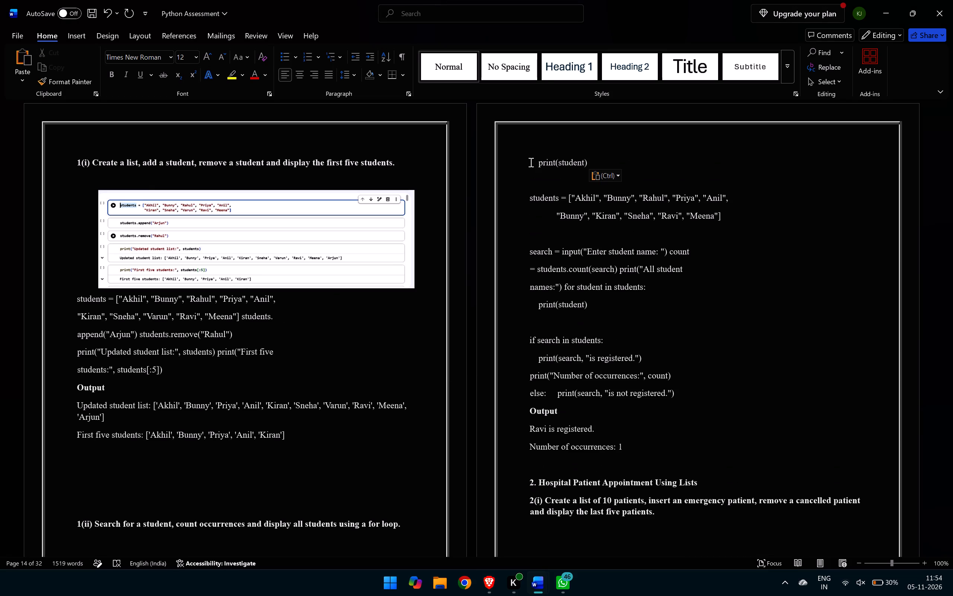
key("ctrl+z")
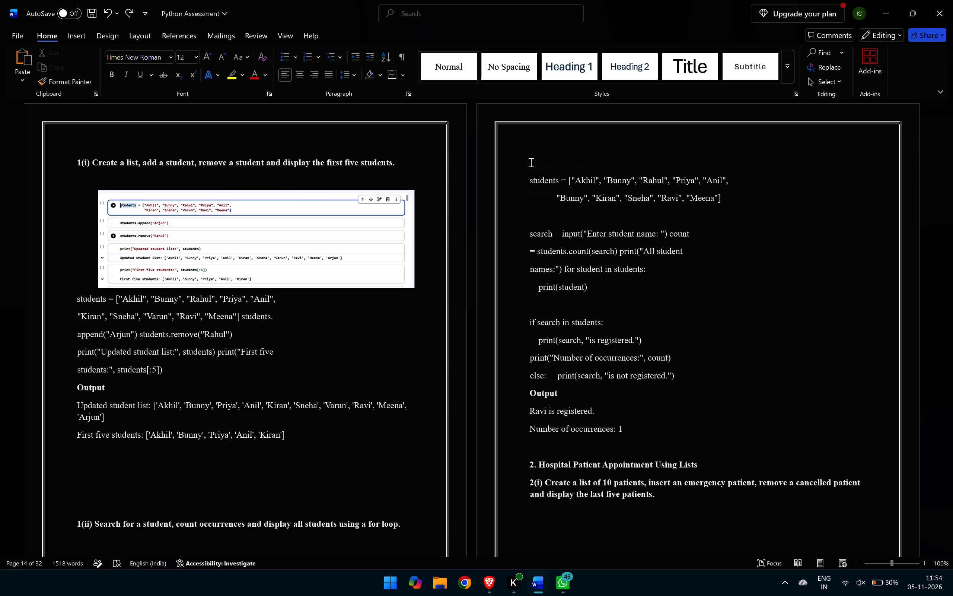
Capture the "All student names" cell with its output from Colab and paste it on the empty line above the students code text.
key("alt+Tab")
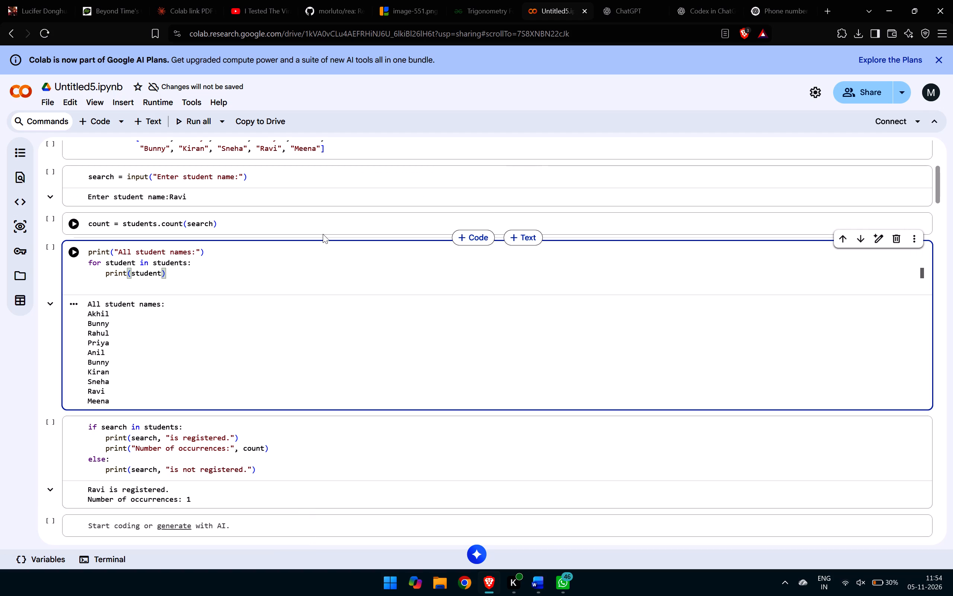
left_click(330, 209)
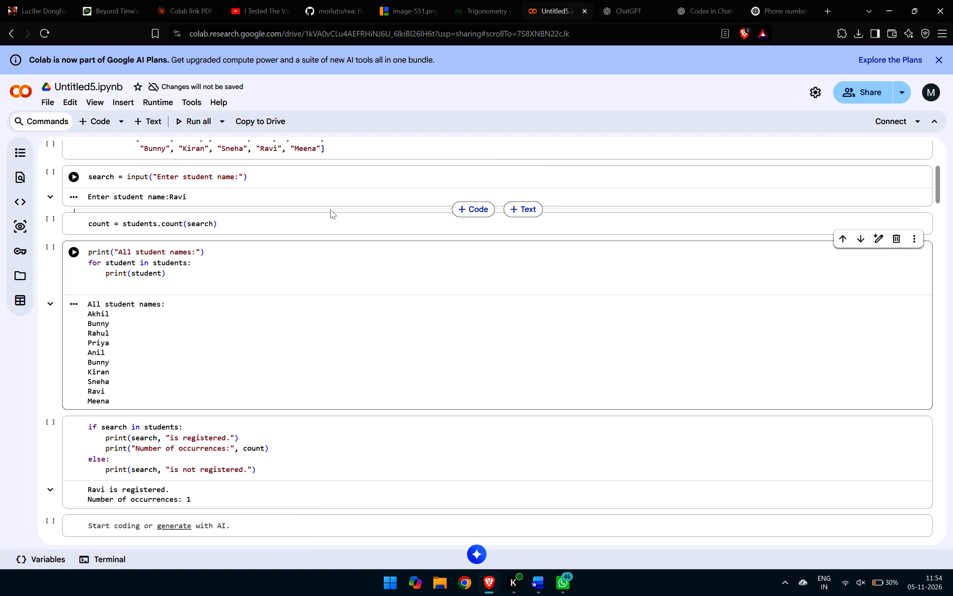
key("Print")
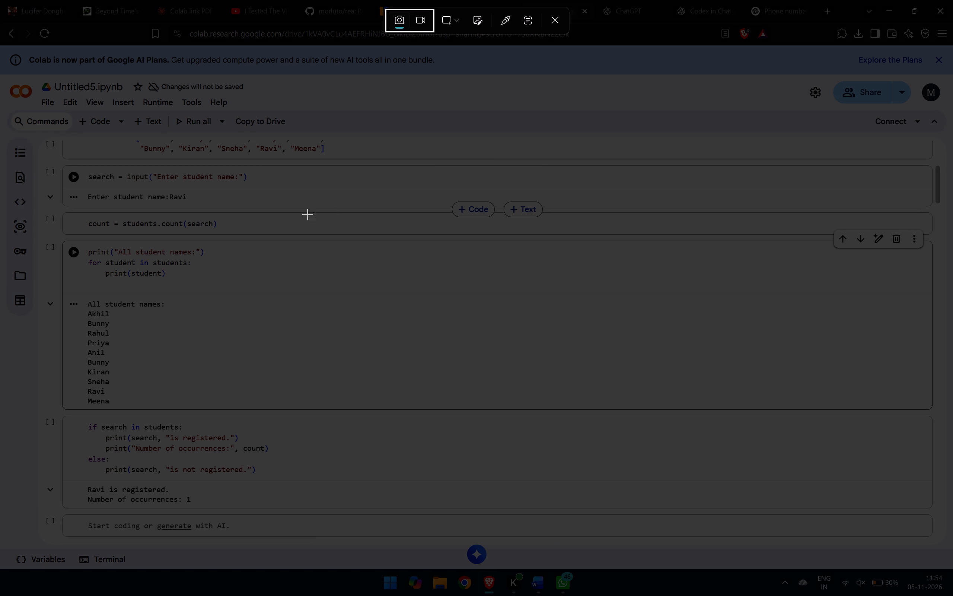
left_click_drag(63, 240, 308, 294)
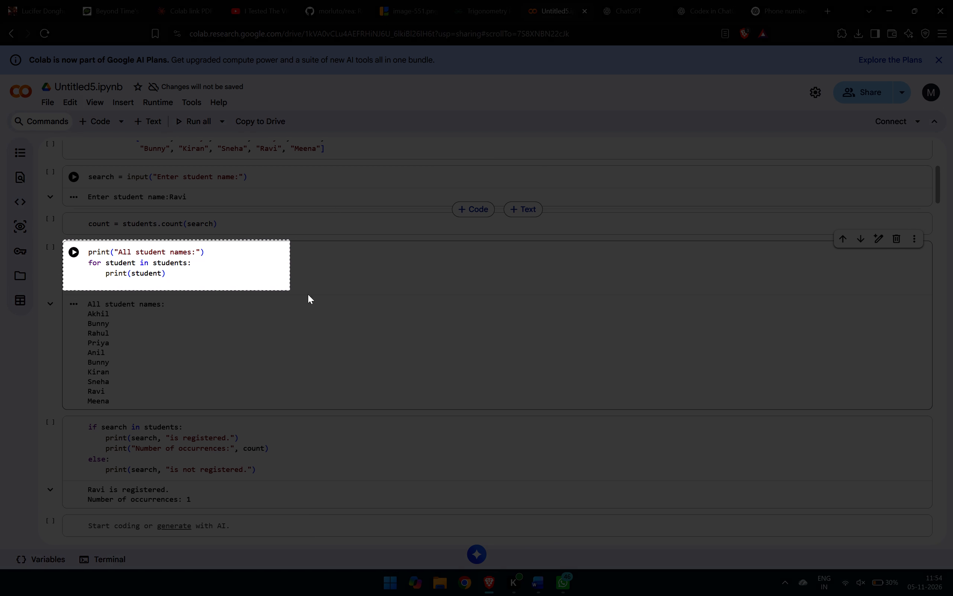
left_click_drag(308, 294, 346, 410)
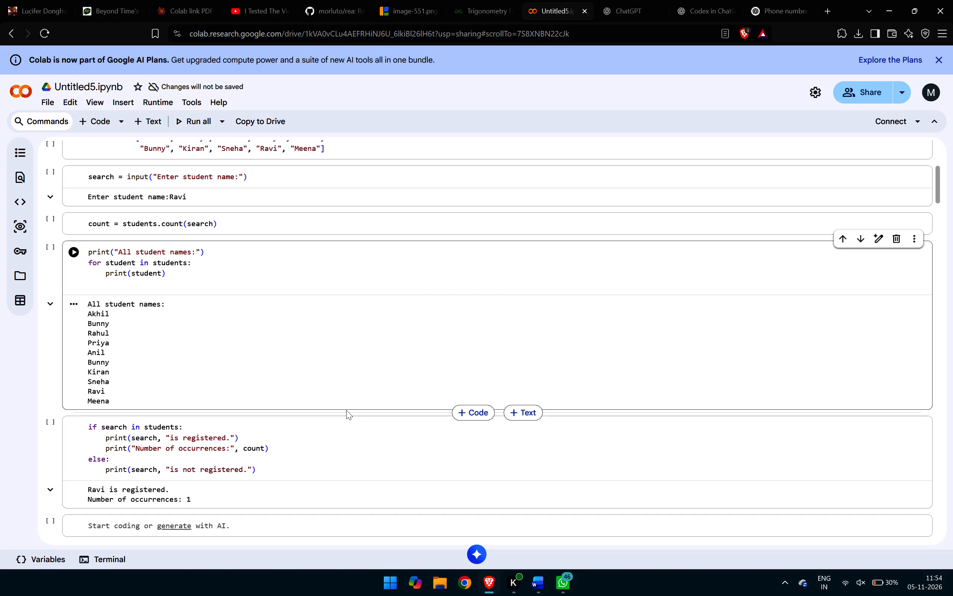
key("alt+Tab")
key("ctrl+v")
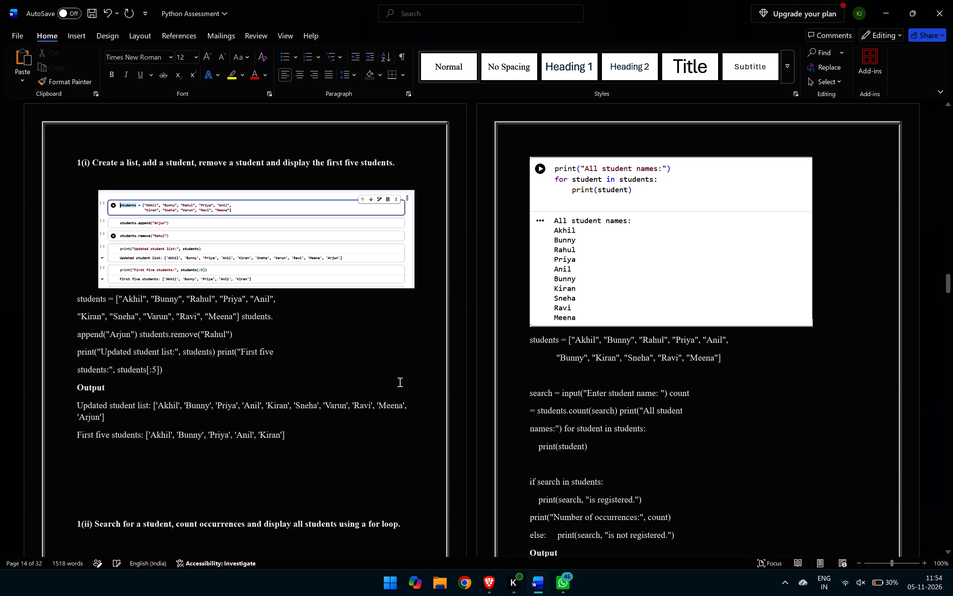
Add an empty line between the pasted "All student names" capture and the students code text.
left_click(529, 342)
key("Return")
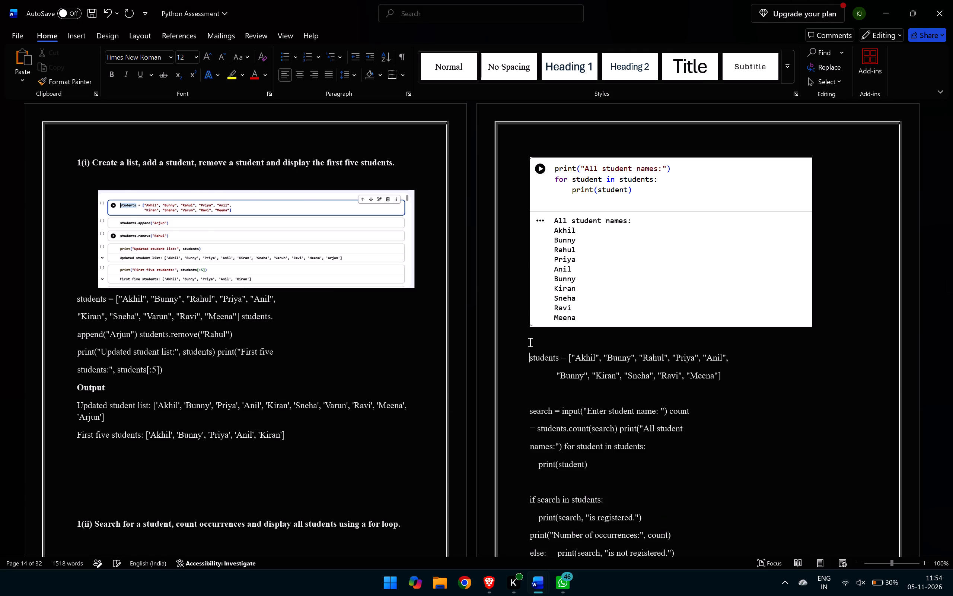
Capture the "if search in students" cell with its output from Colab and paste it in Word below the "All student names" capture.
key("alt+Tab")
scroll(529, 342, "down", 1)
left_click(497, 401)
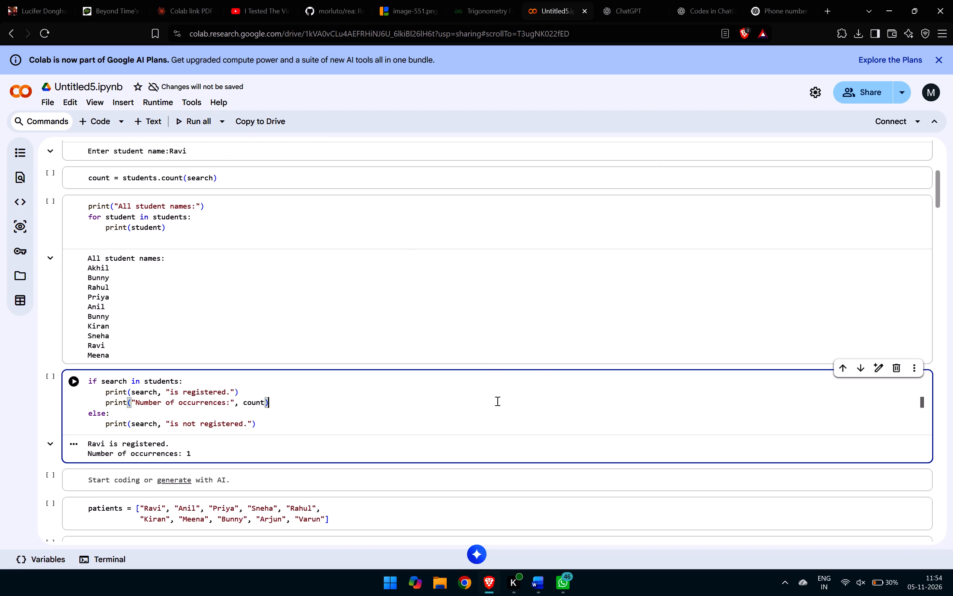
left_click(480, 361)
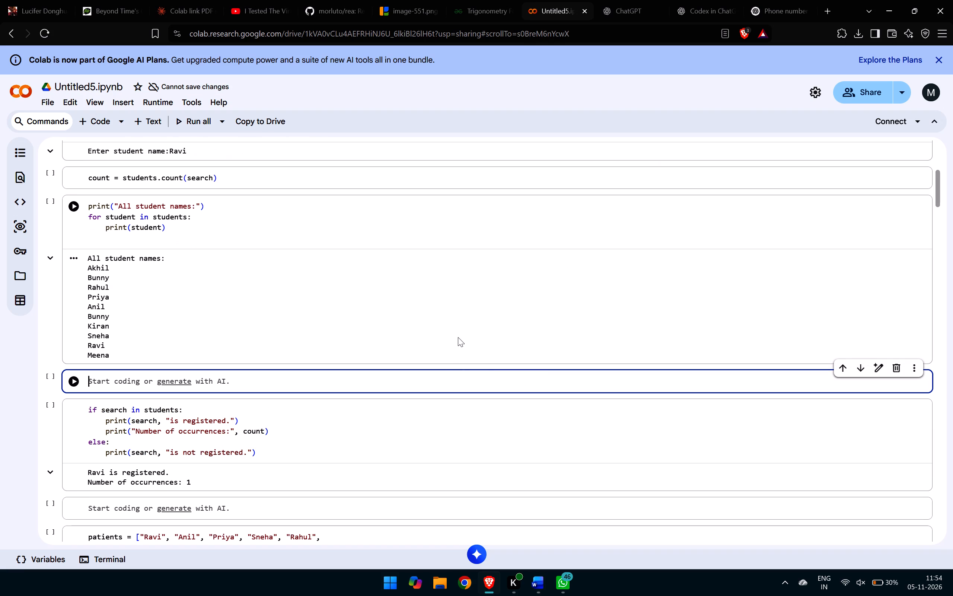
key("ctrl+z")
left_click(415, 339)
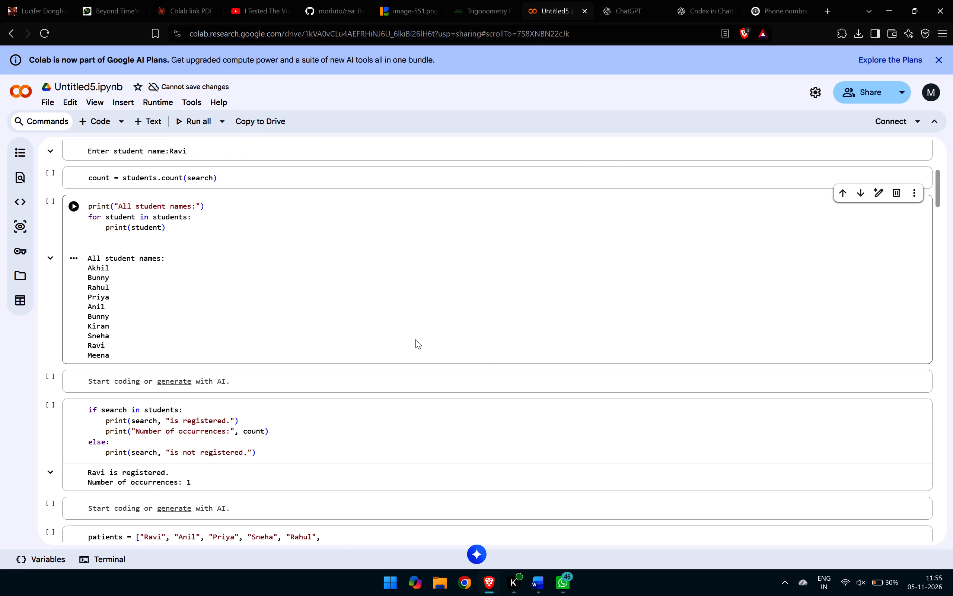
key("Print")
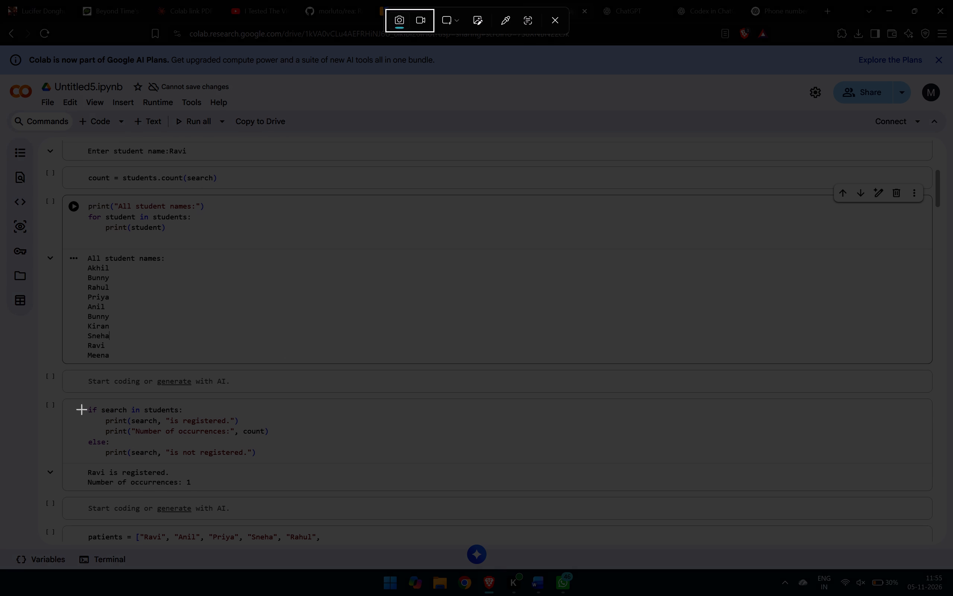
left_click_drag(59, 400, 315, 481)
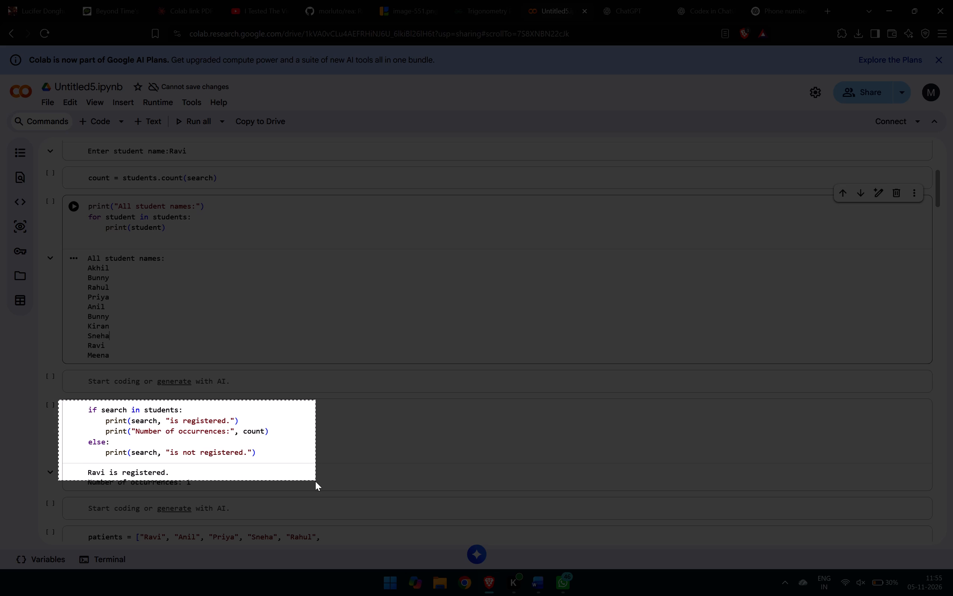
left_click_drag(315, 481, 319, 493)
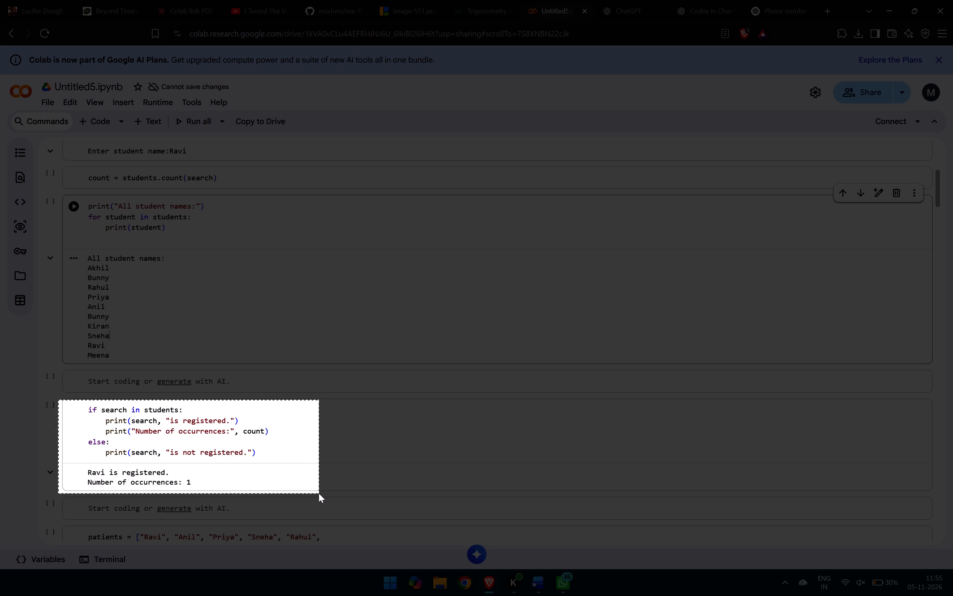
key("alt+Tab")
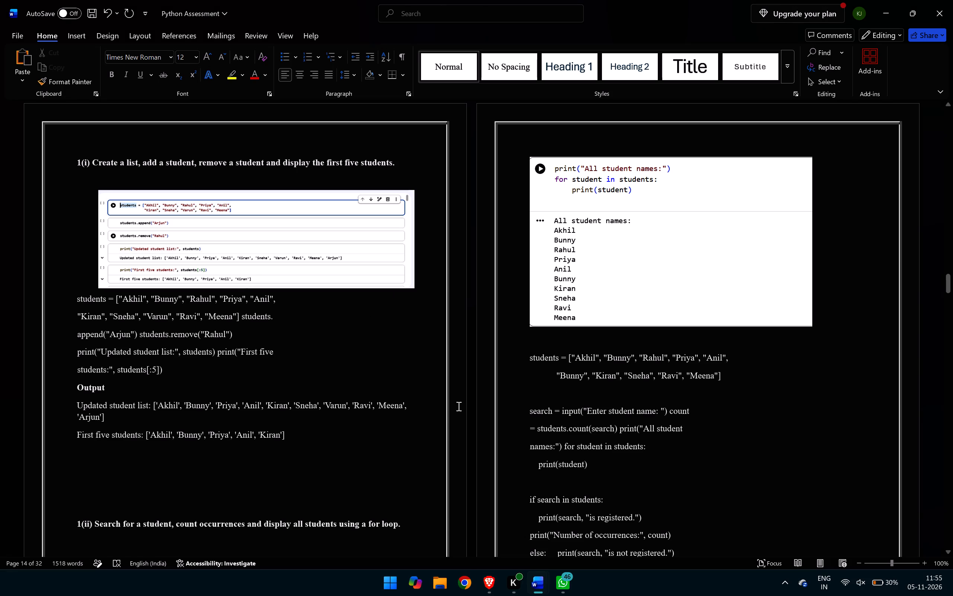
key("Up")
key("ctrl+v")
Cut the duplicate "if search in students" capture directly under the 1(ii) heading on page 13.
scroll(676, 381, "down", 4)
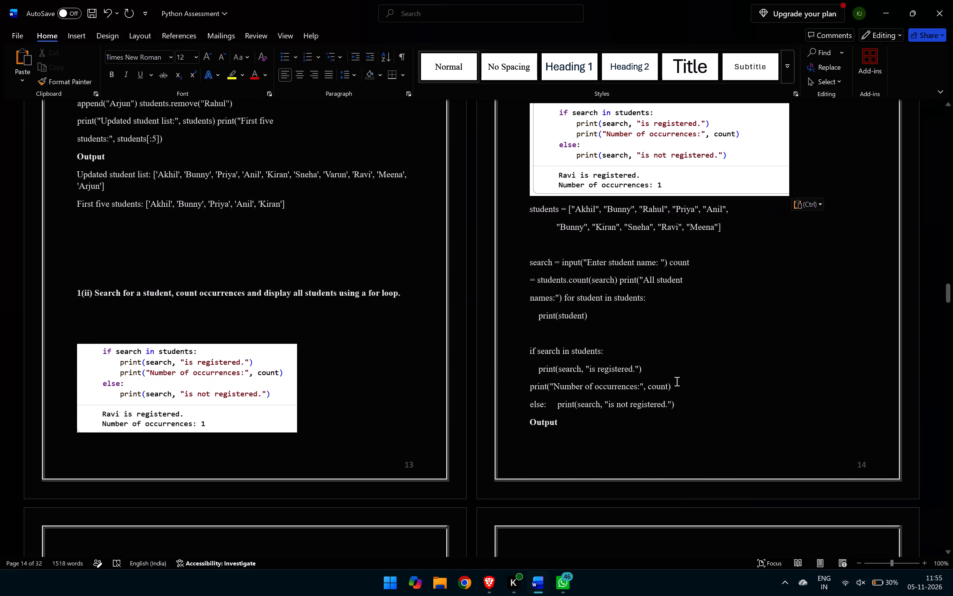
scroll(676, 381, "down", 2)
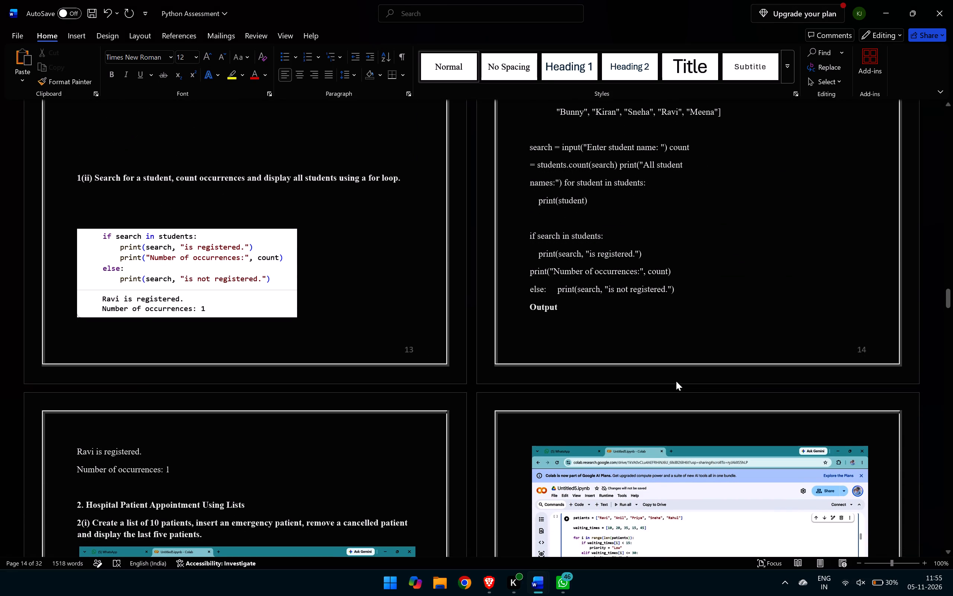
scroll(676, 381, "up", 7)
scroll(676, 381, "right", 1)
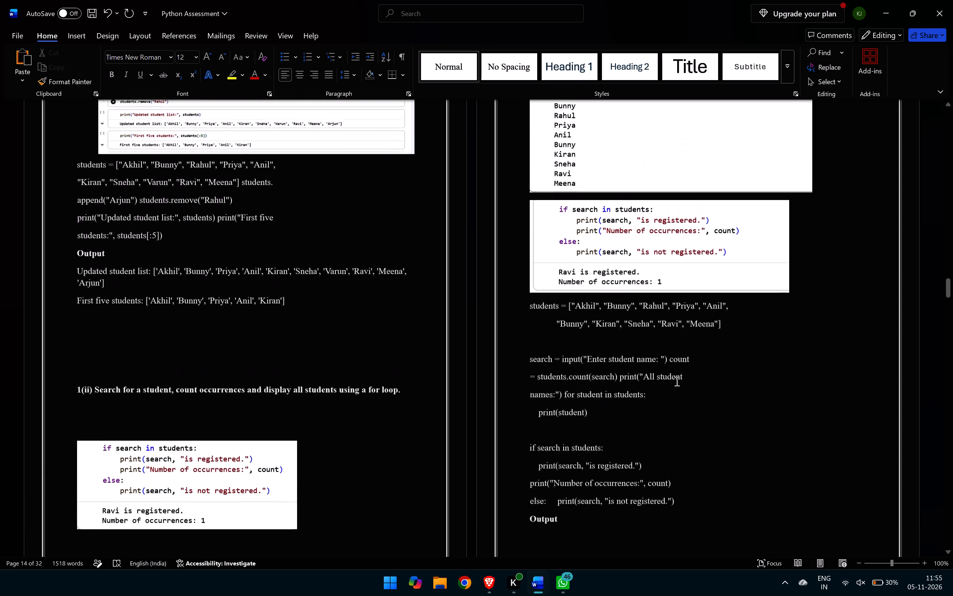
scroll(676, 381, "right", 1)
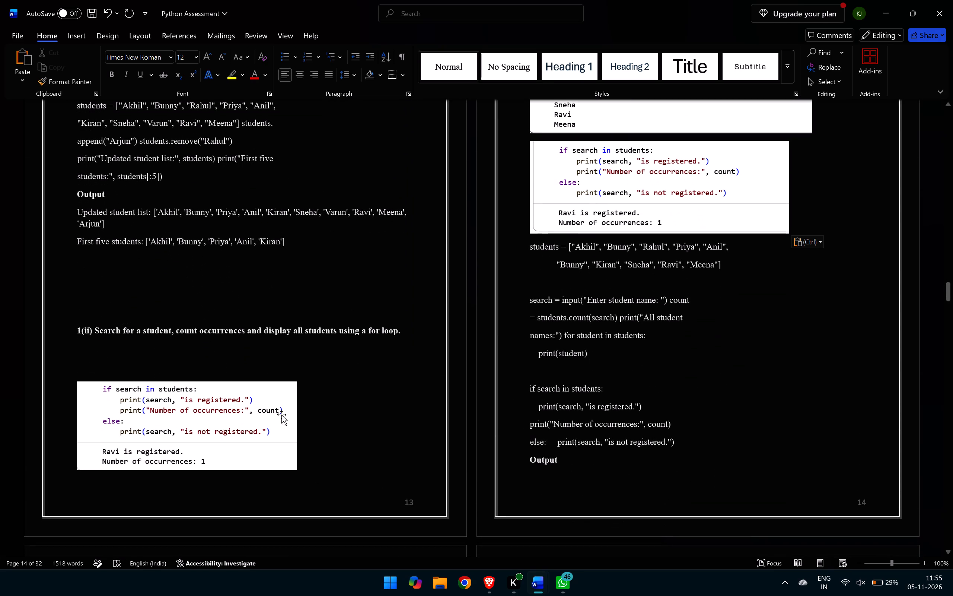
left_click(271, 418)
right_click(271, 418)
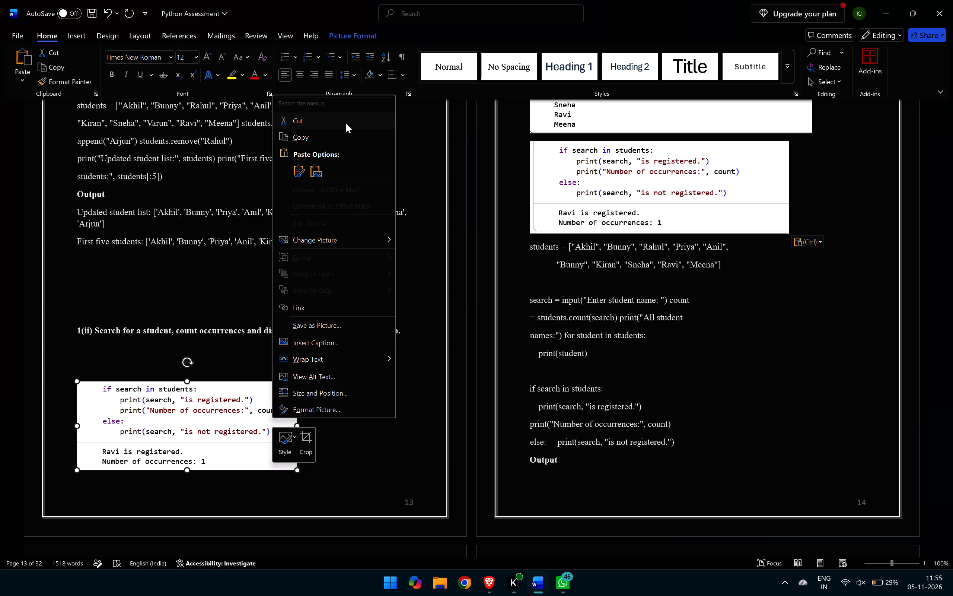
left_click(346, 123)
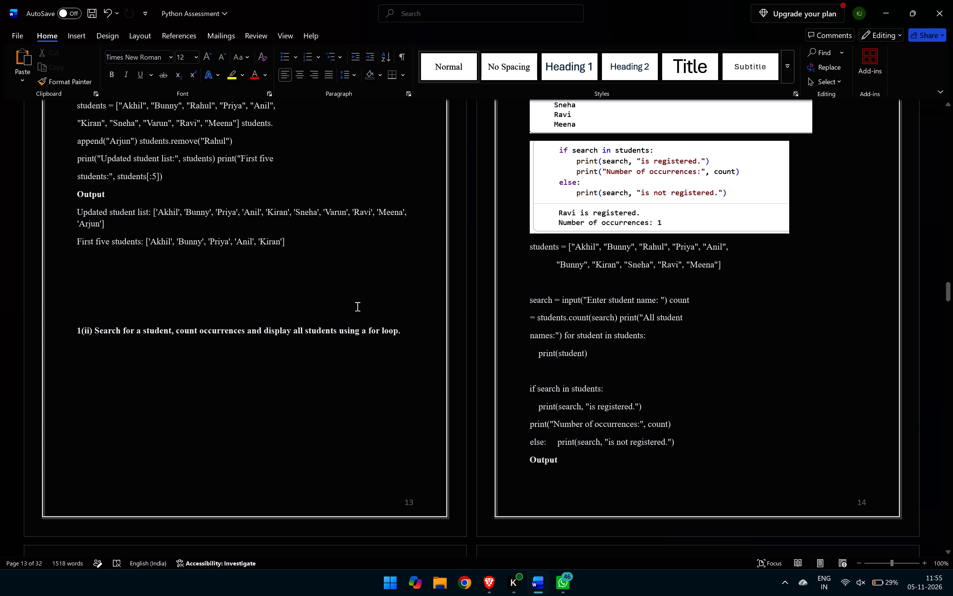
Go to the full-window screenshots in section 2, Hospital Patient Appointment Using Lists.
scroll(357, 306, "down", 5)
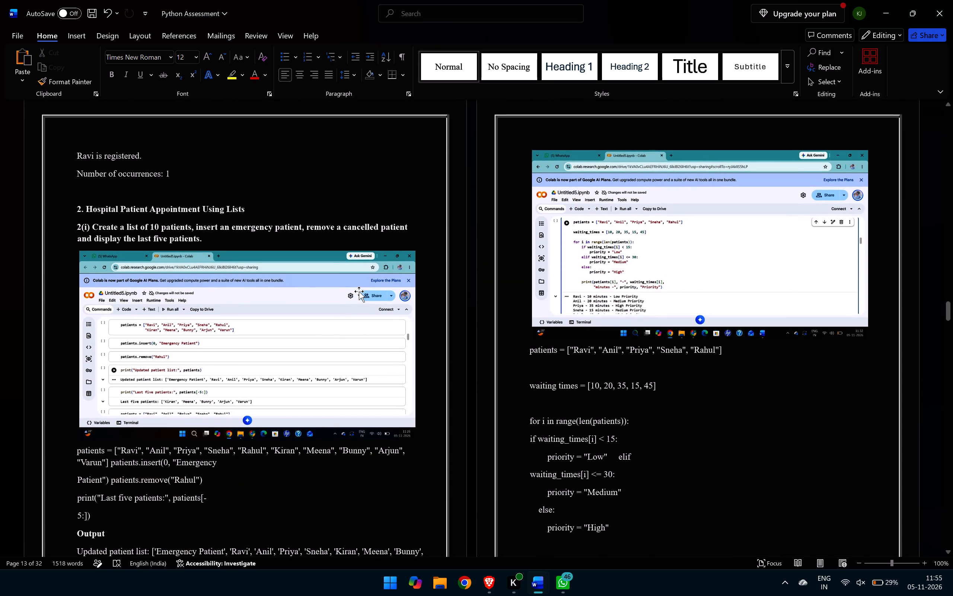
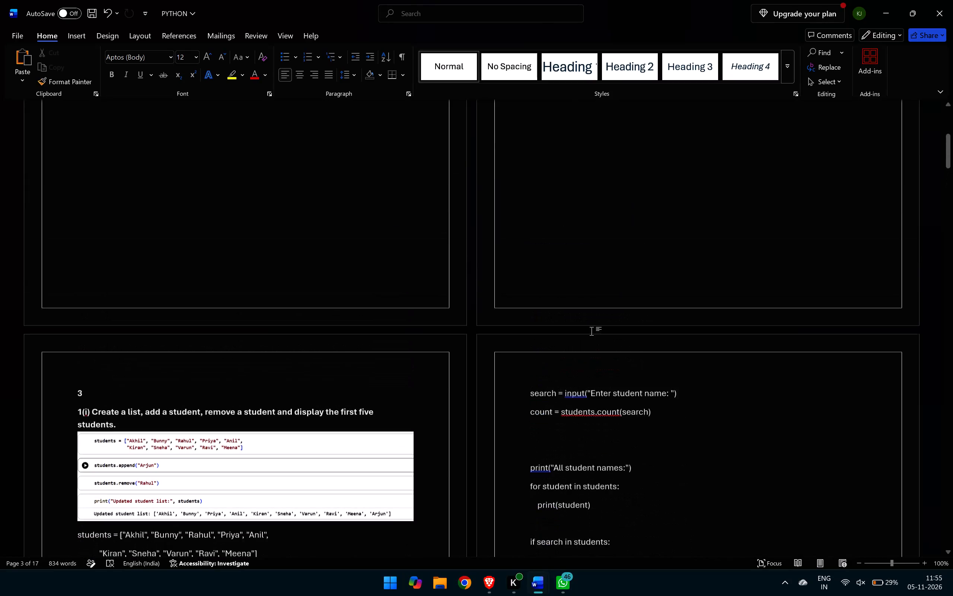
Undo the last two picture removals in the 1(ii) section of the PYTHON document, restoring both student code captures.
scroll(592, 331, "down", 9)
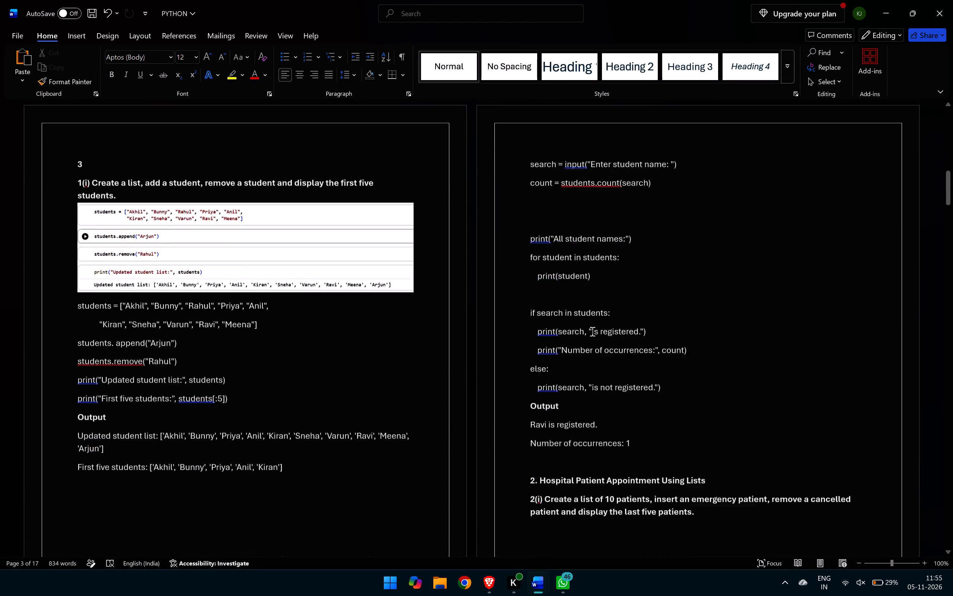
scroll(592, 331, "down", 2)
scroll(592, 331, "up", 1)
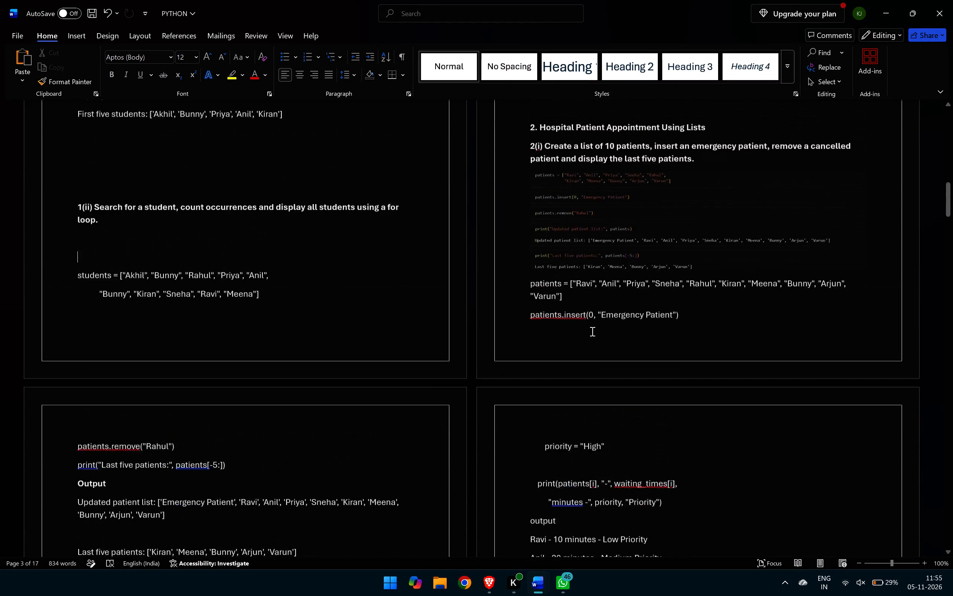
scroll(592, 331, "up", 2)
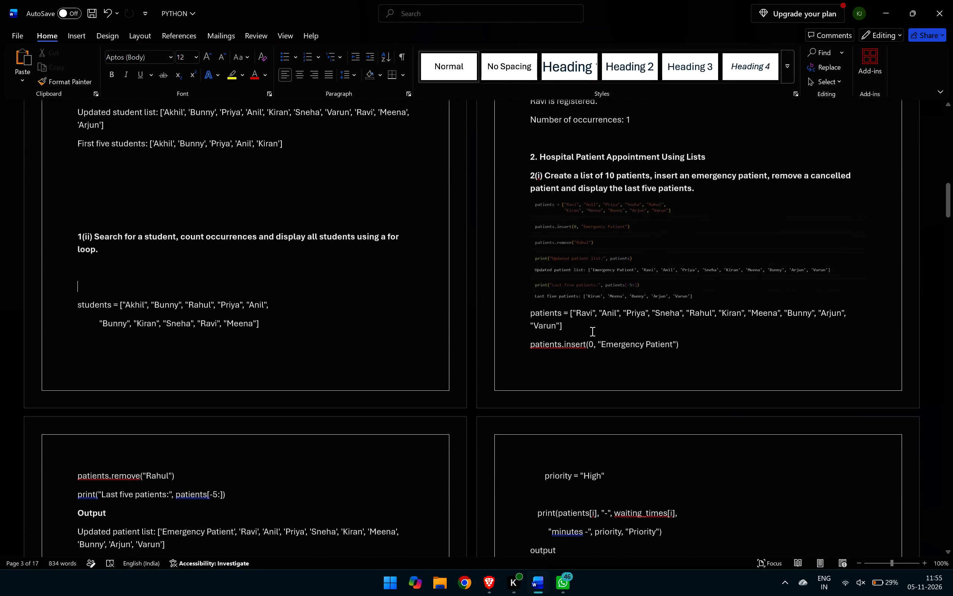
scroll(592, 331, "up", 1)
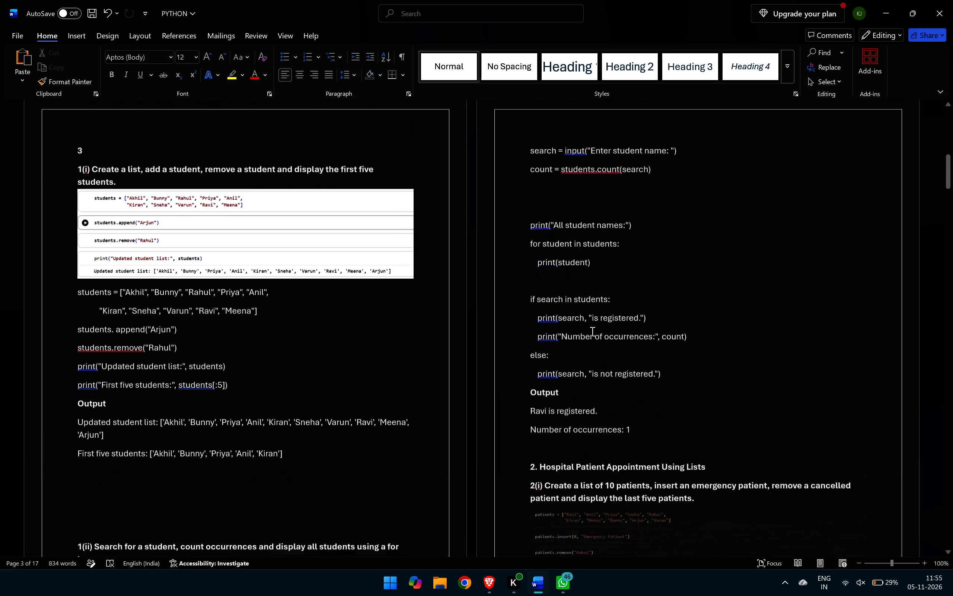
scroll(592, 331, "up", 1)
left_click(592, 331)
key("ctrl+z")
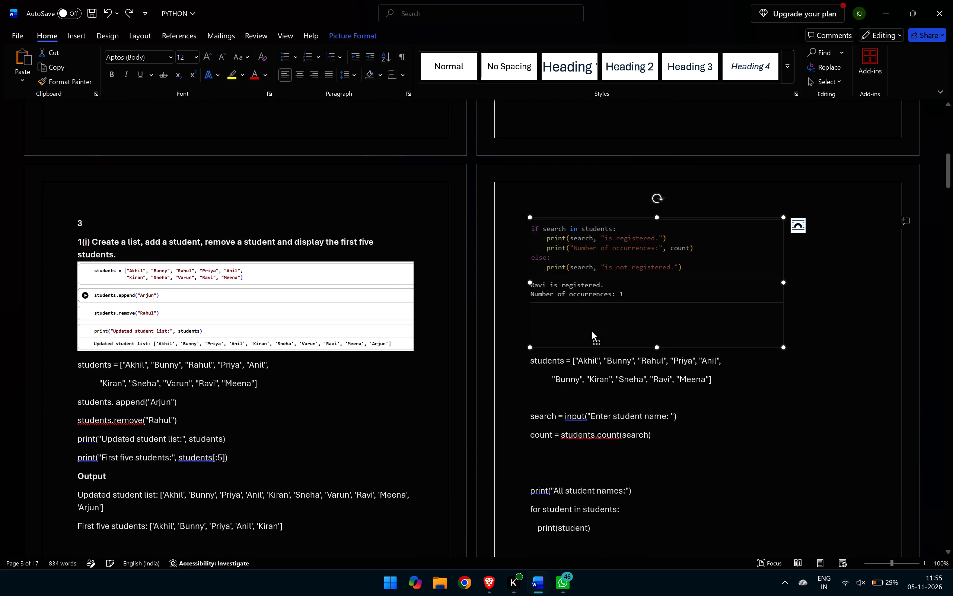
key("ctrl+z")
Review the 2(i) and 2(ii) hospital patient captures in the PYTHON document.
scroll(592, 331, "down", 3)
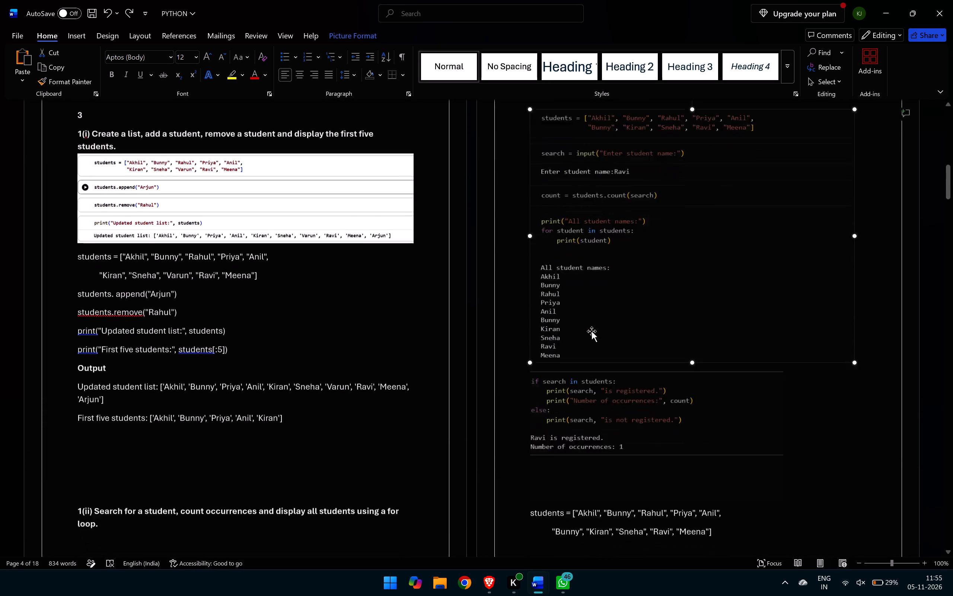
scroll(592, 331, "down", 6)
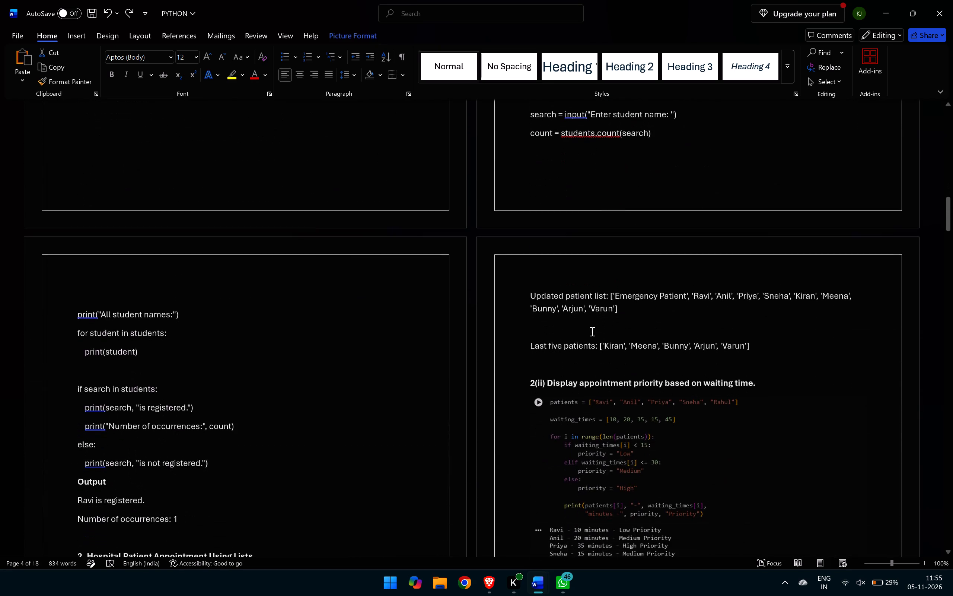
scroll(592, 331, "down", 3)
left_click(745, 328)
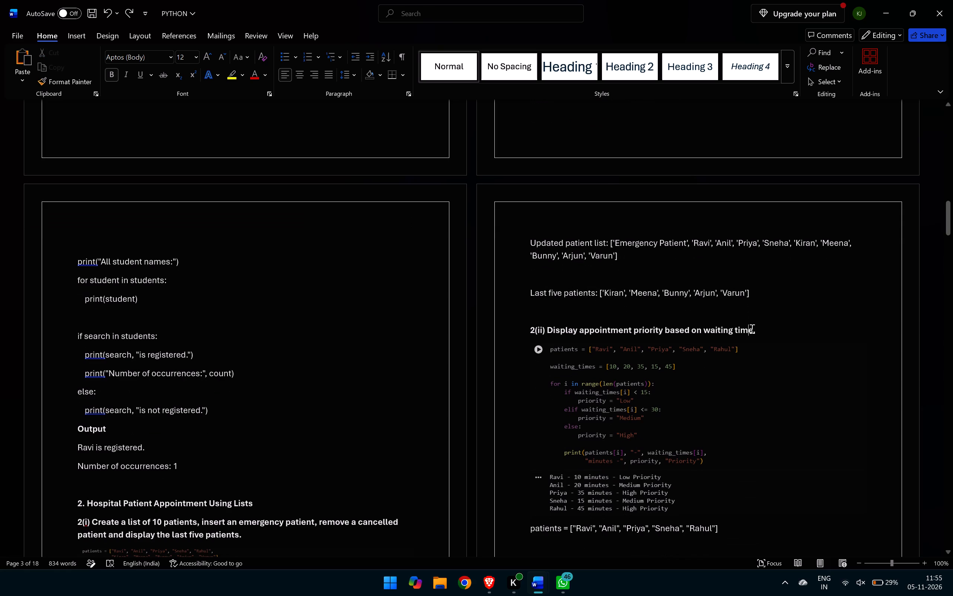
left_click(802, 335)
scroll(802, 335, "down", 1)
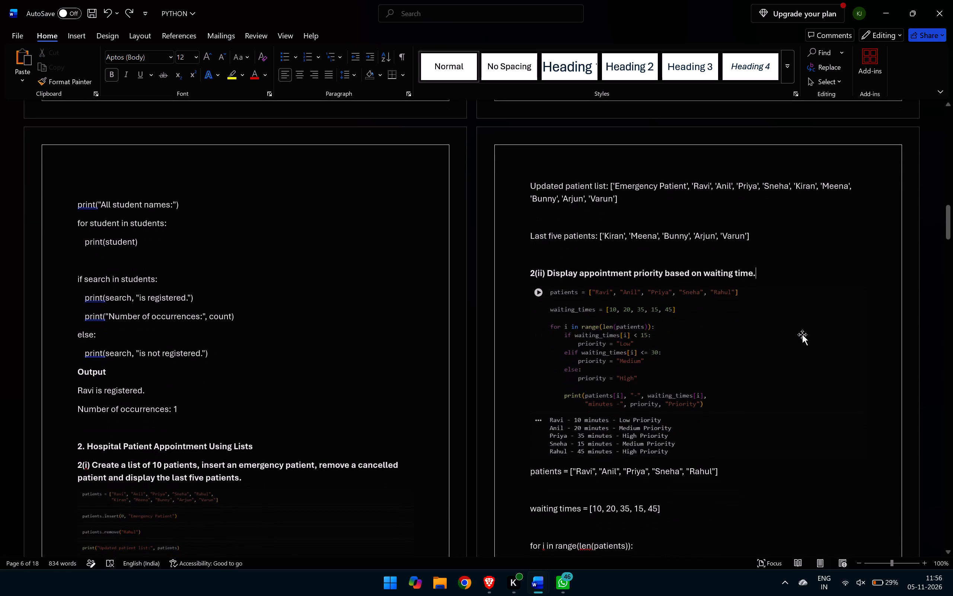
Switch to the Untitled5.ipynb Colab notebook and find the patients cells for section 2.
key("alt+Tab")
key("alt+Tab")
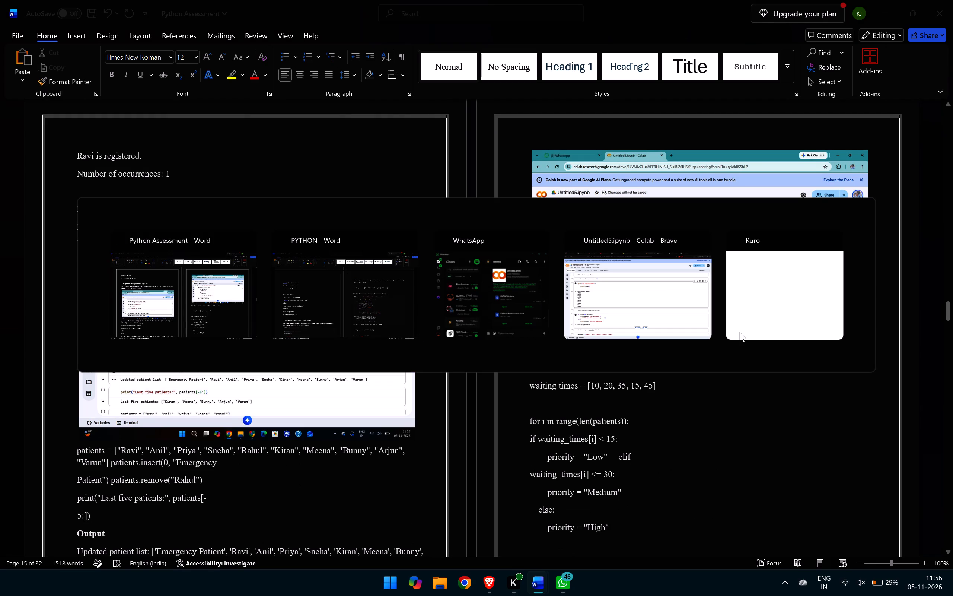
key("alt+Tab")
key("alt+Tab")
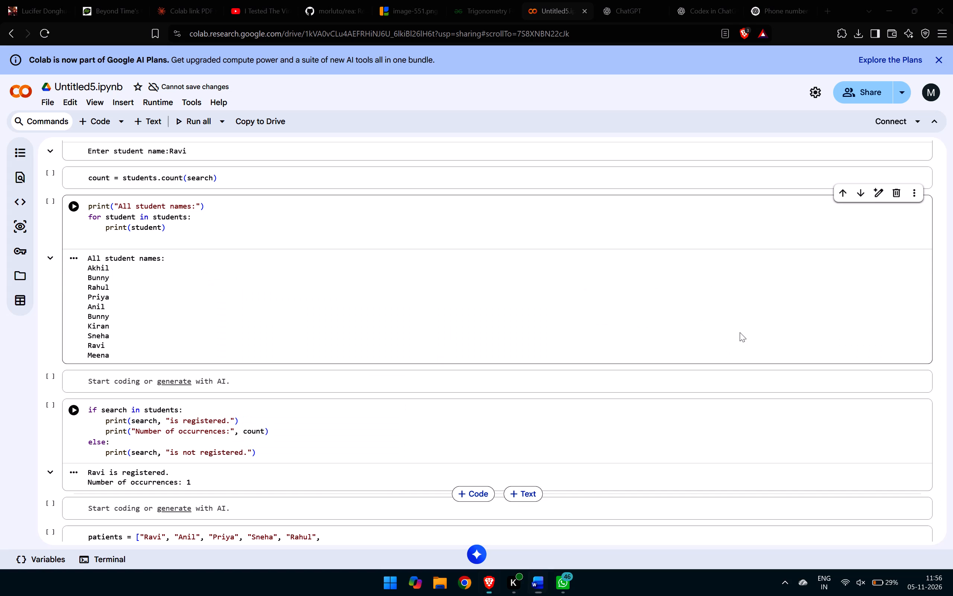
scroll(585, 371, "down", 4)
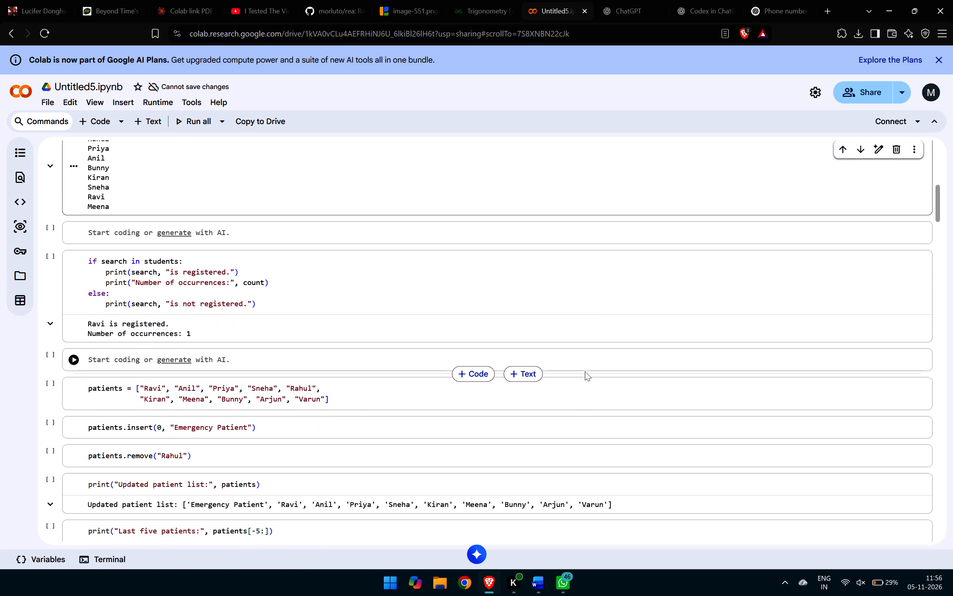
scroll(585, 371, "down", 4)
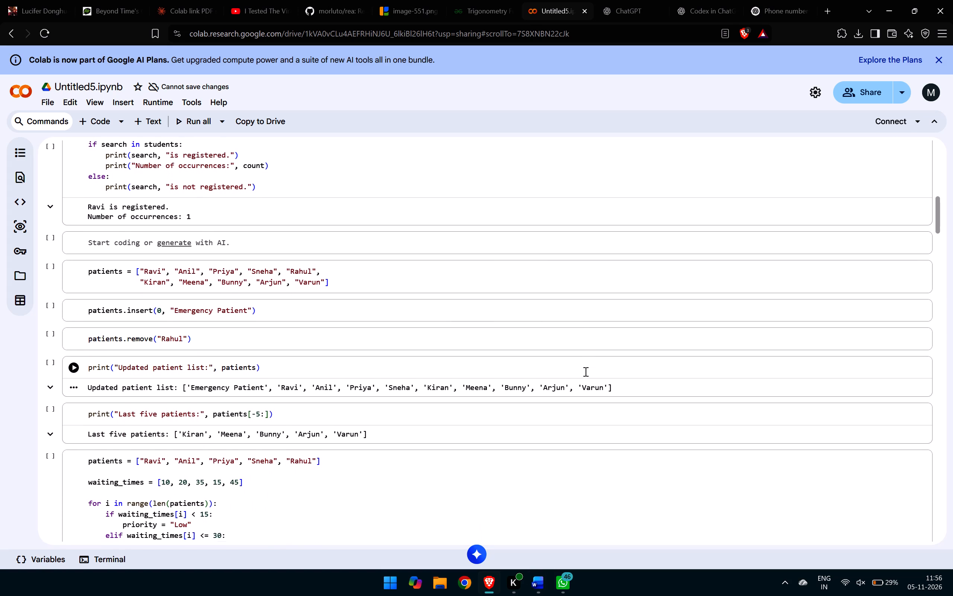
scroll(585, 371, "down", 2)
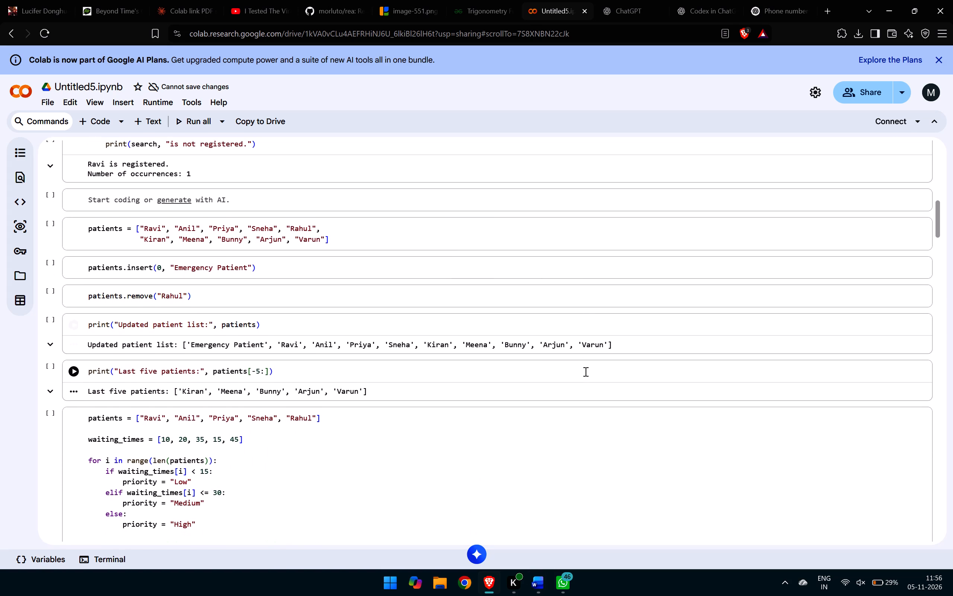
Compare the 2(i) and 2(ii) screenshots and code in the Python Assessment document with the Colab cells.
key("alt+Tab")
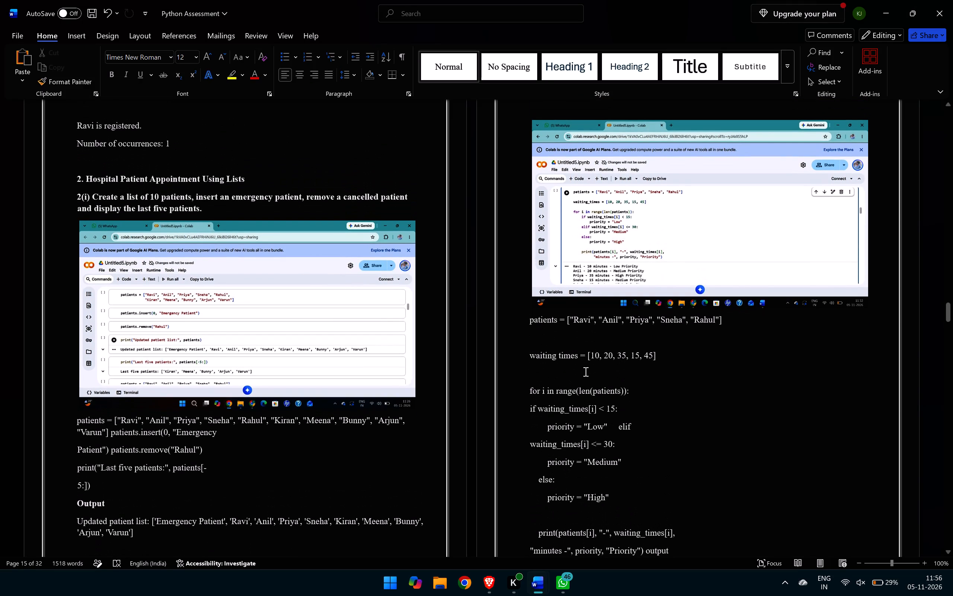
scroll(585, 371, "up", 3)
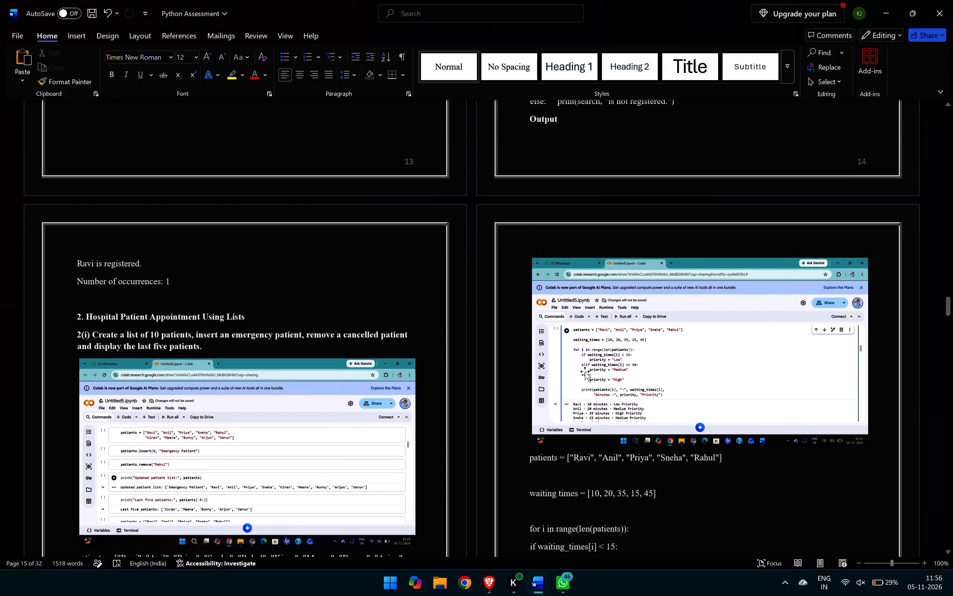
scroll(585, 371, "down", 1)
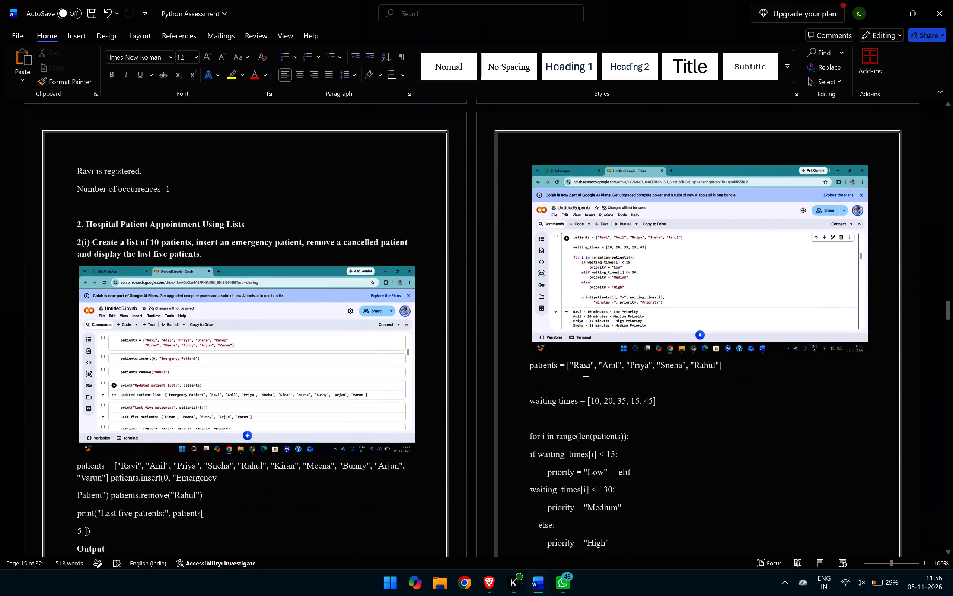
scroll(585, 371, "down", 2)
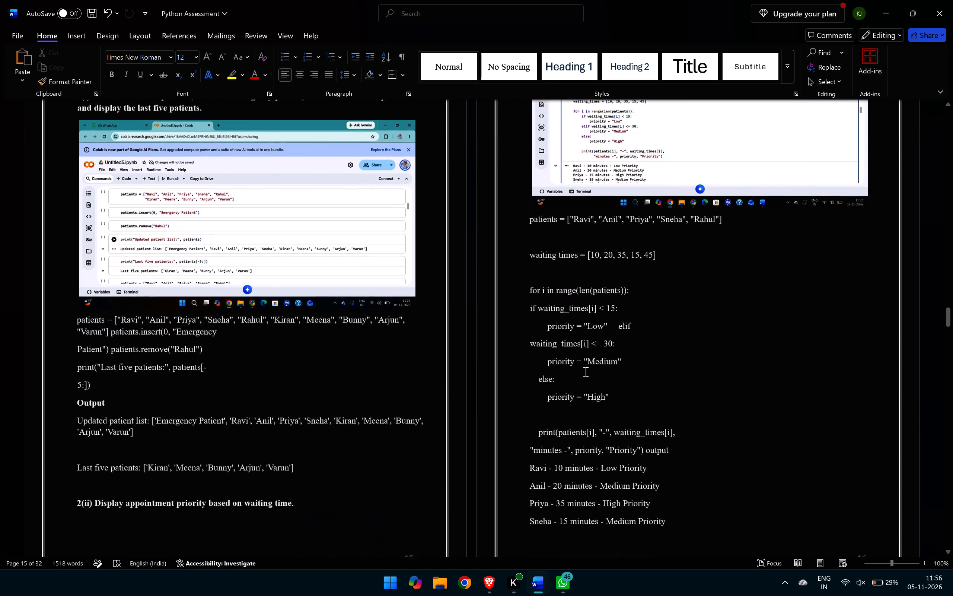
scroll(585, 371, "down", 1)
scroll(585, 371, "up", 1)
key("alt+Tab")
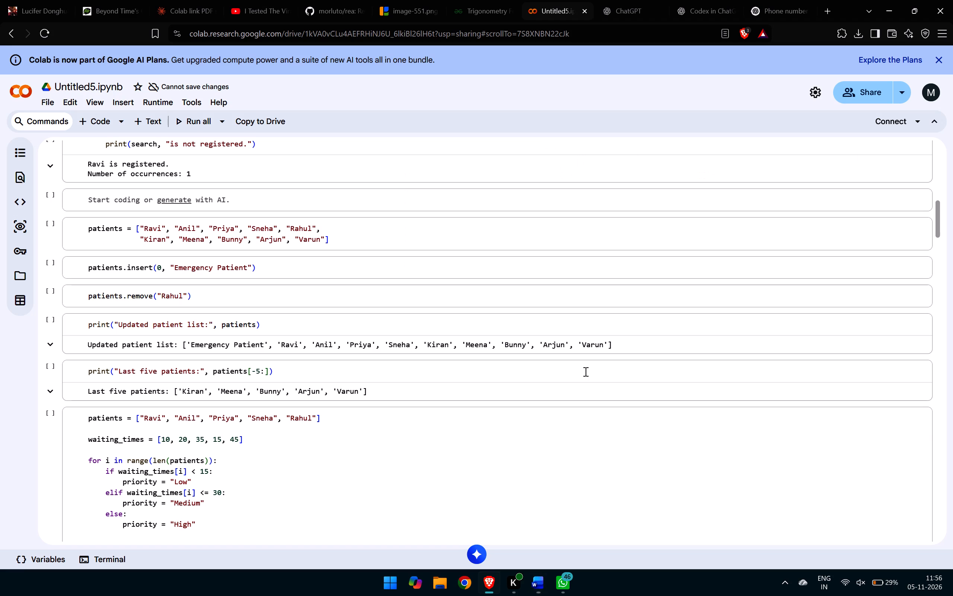
key("alt+Tab")
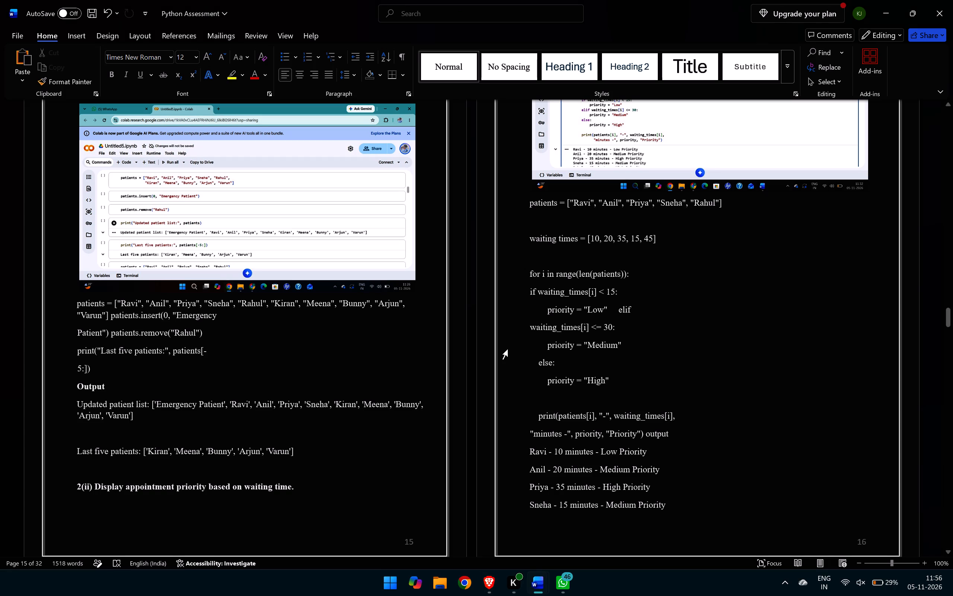
scroll(508, 349, "up", 1)
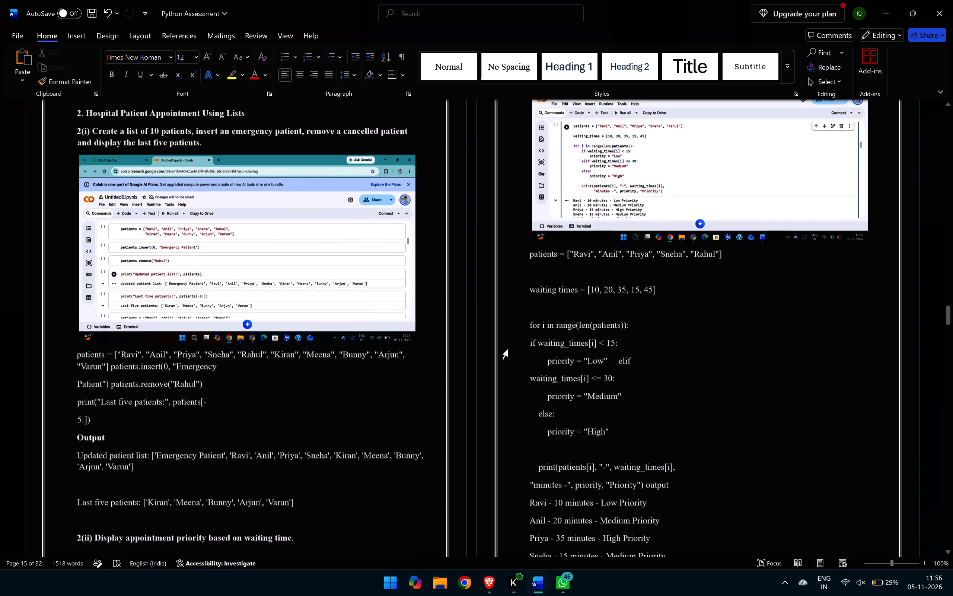
scroll(508, 349, "up", 1)
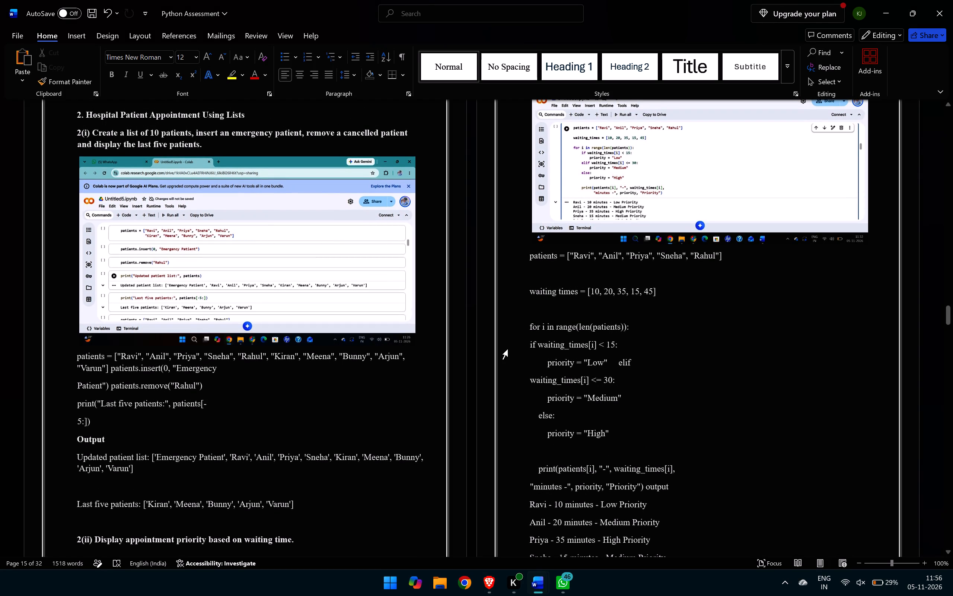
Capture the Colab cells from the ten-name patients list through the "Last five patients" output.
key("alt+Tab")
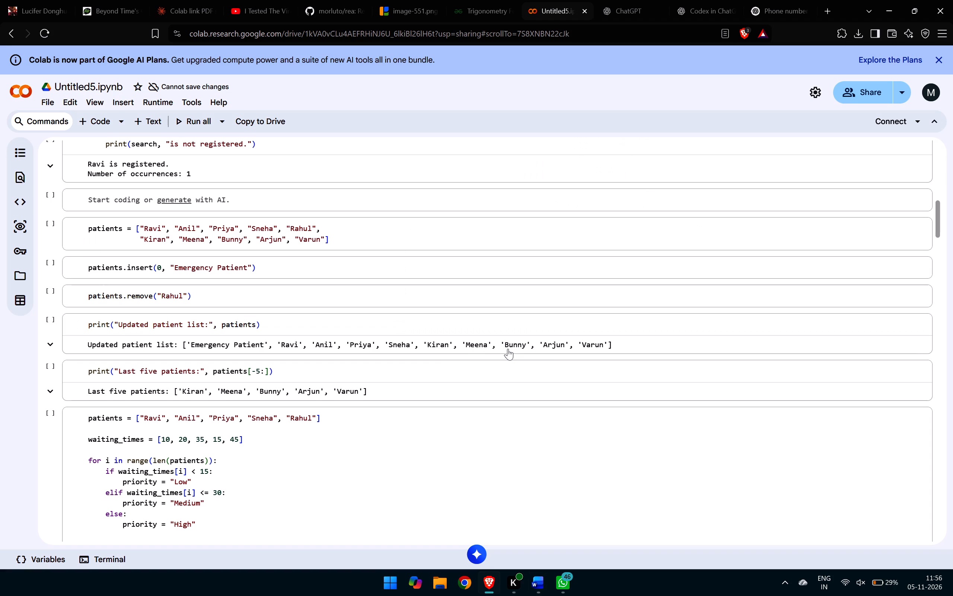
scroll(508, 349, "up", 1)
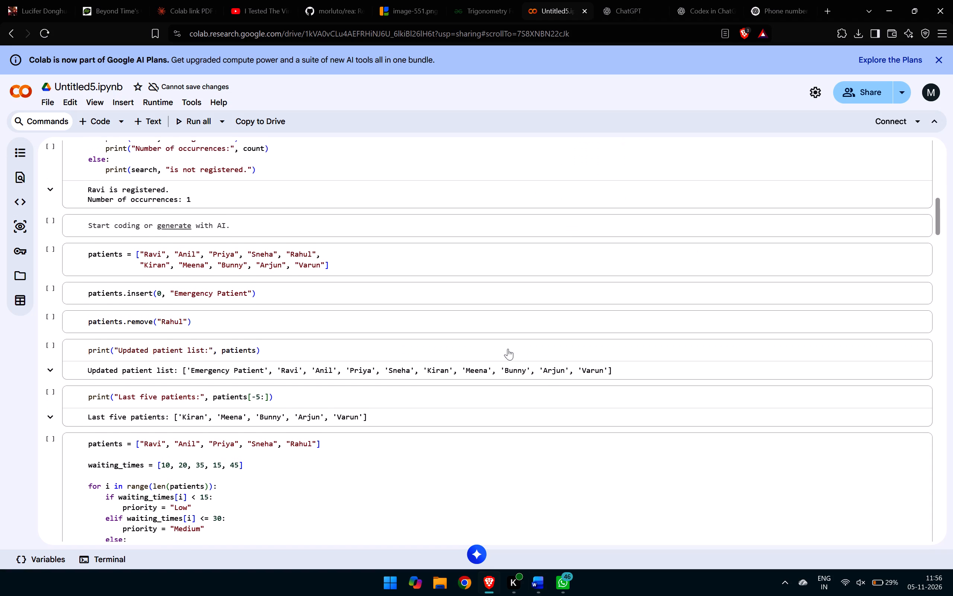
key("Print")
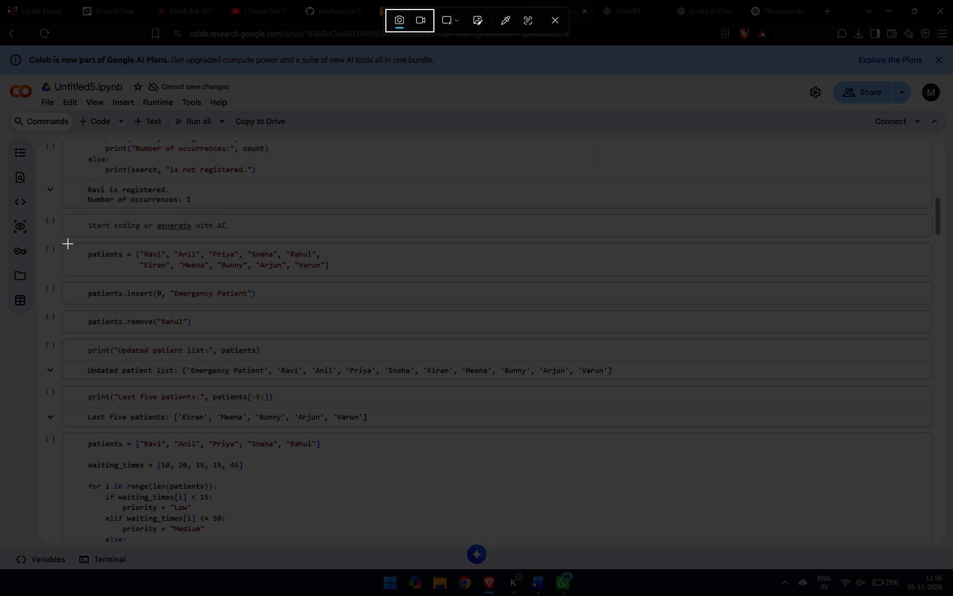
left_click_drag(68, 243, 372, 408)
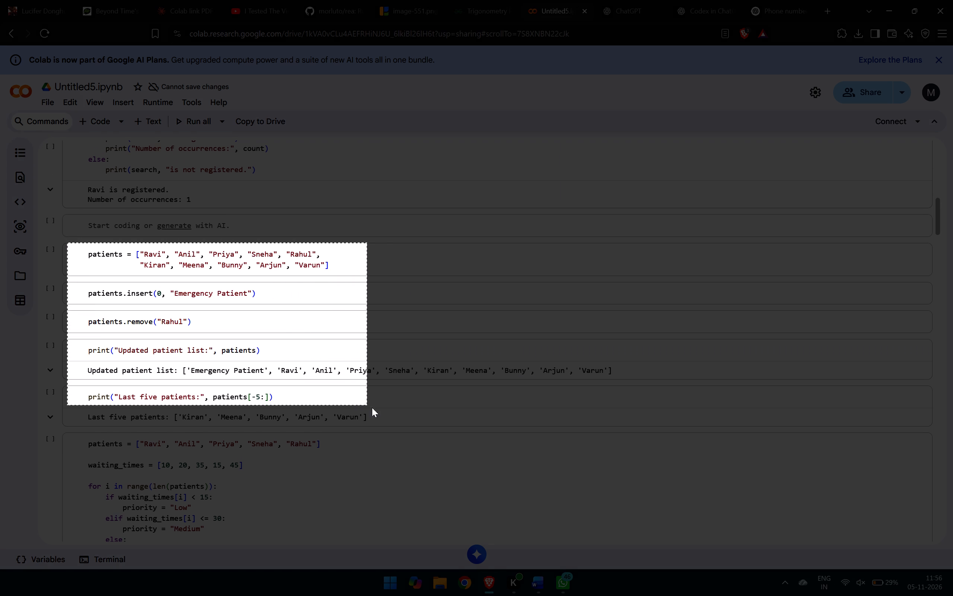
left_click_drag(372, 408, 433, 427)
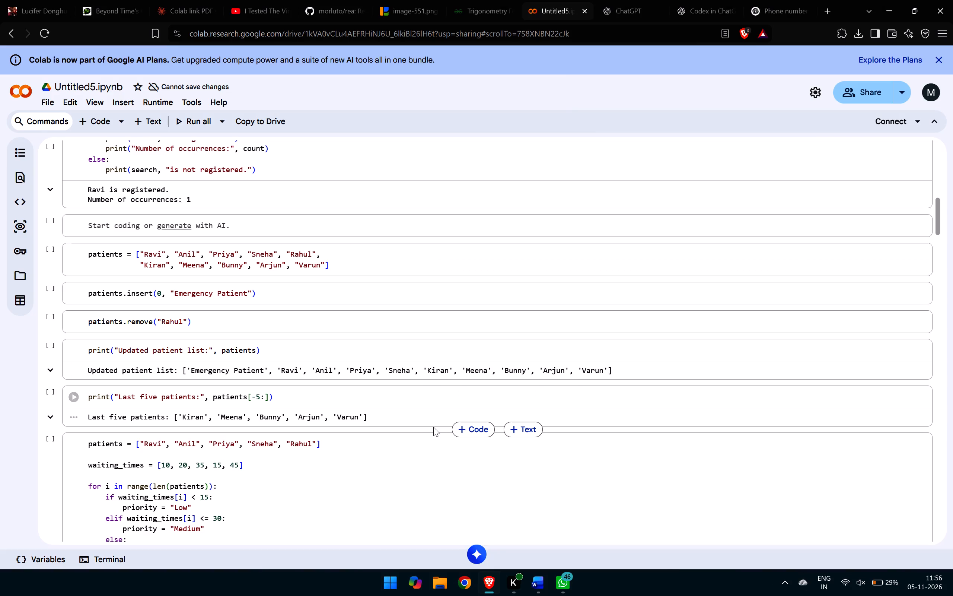
Cut the full-window Colab screenshot under the 2(i) heading on page 15 of the Python Assessment document.
key("alt+Tab")
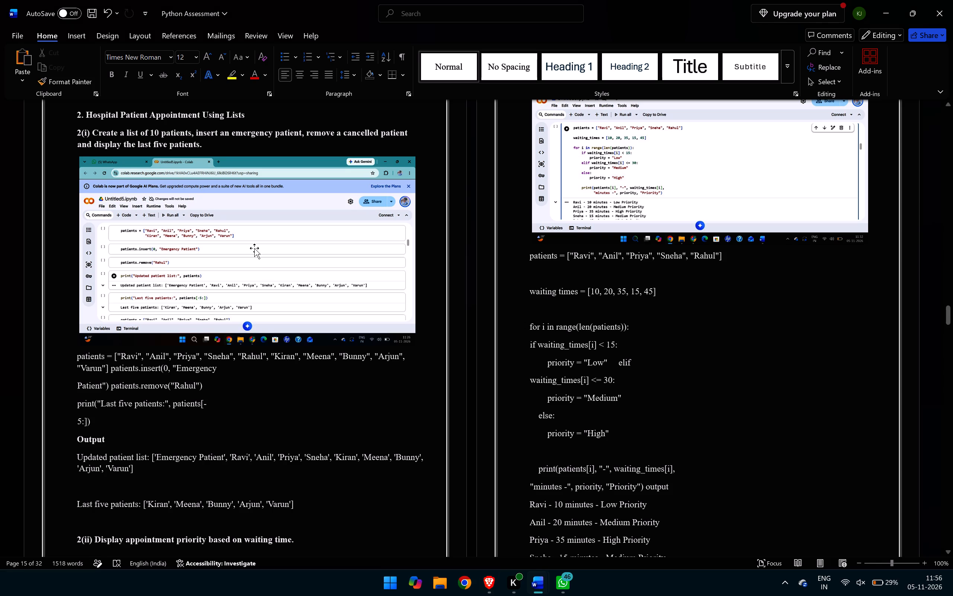
scroll(254, 248, "up", 2)
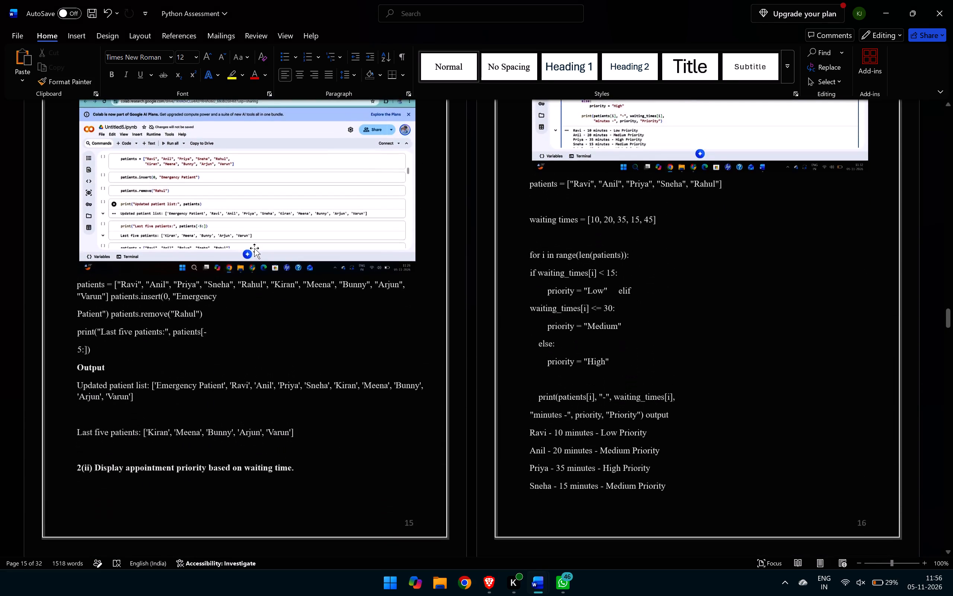
scroll(254, 248, "up", 1)
left_click(294, 368)
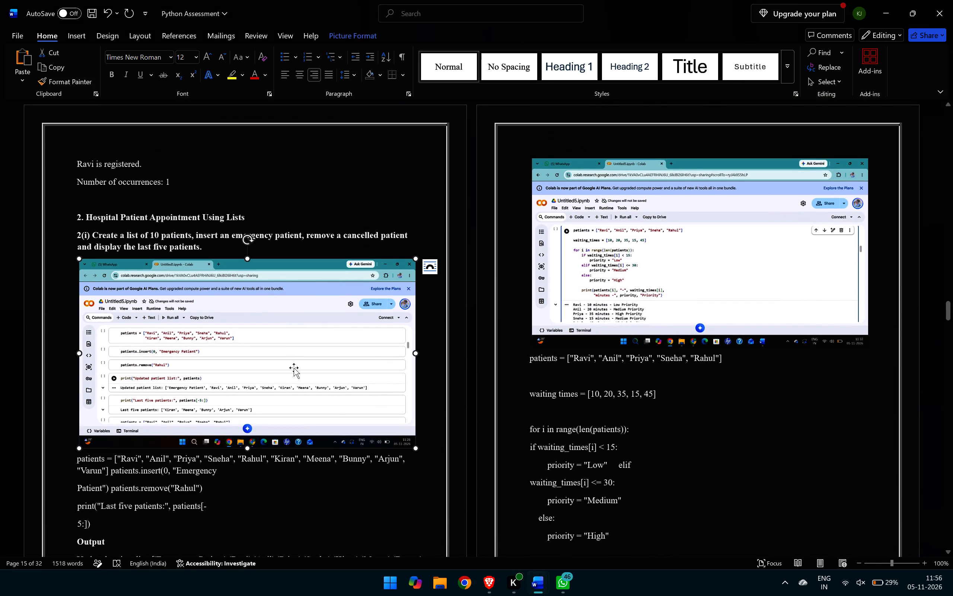
right_click(294, 368)
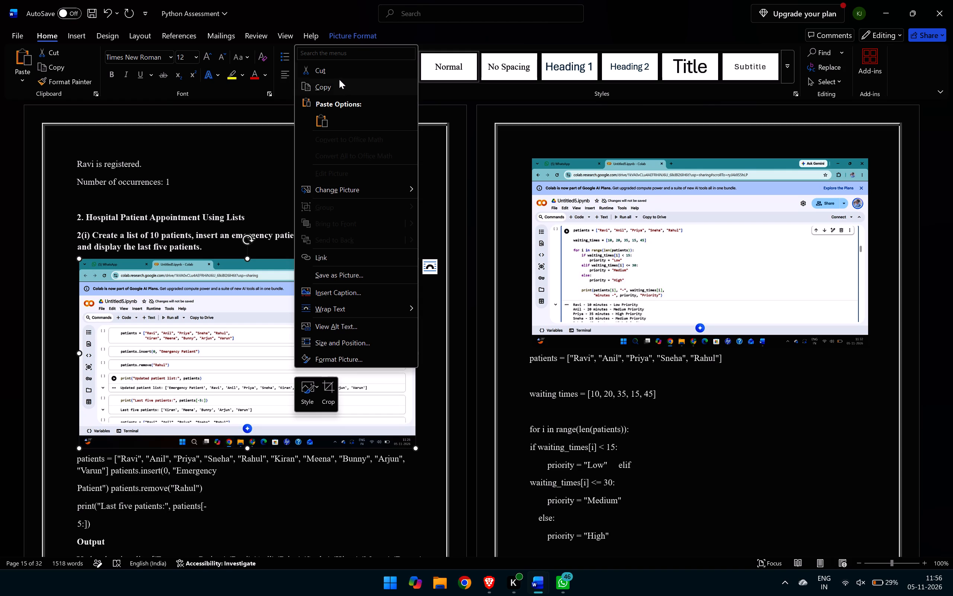
left_click(337, 69)
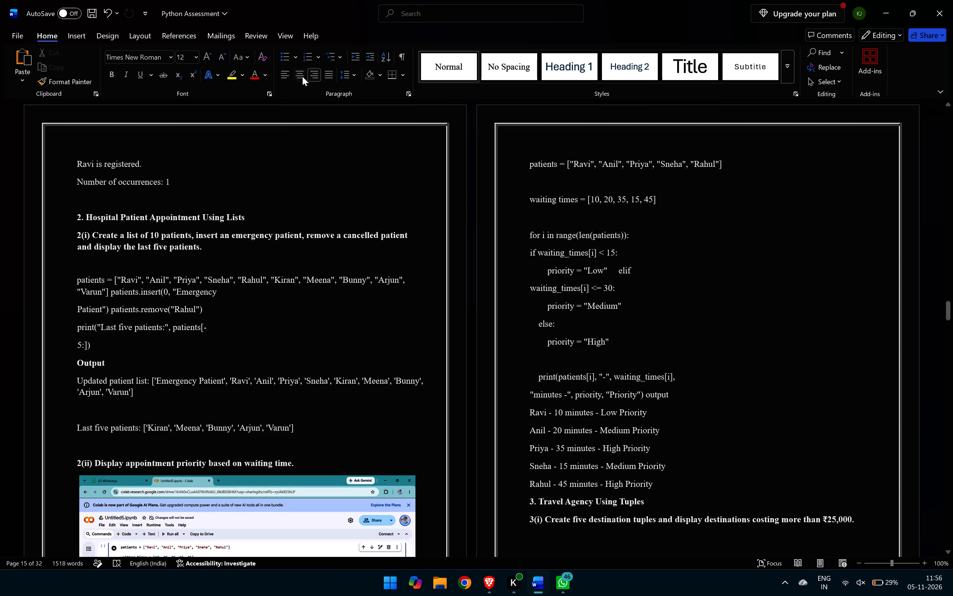
Add an empty line between the 2(i) heading and the patients code, and place the cursor on the upper line.
left_click(159, 264)
key("Return")
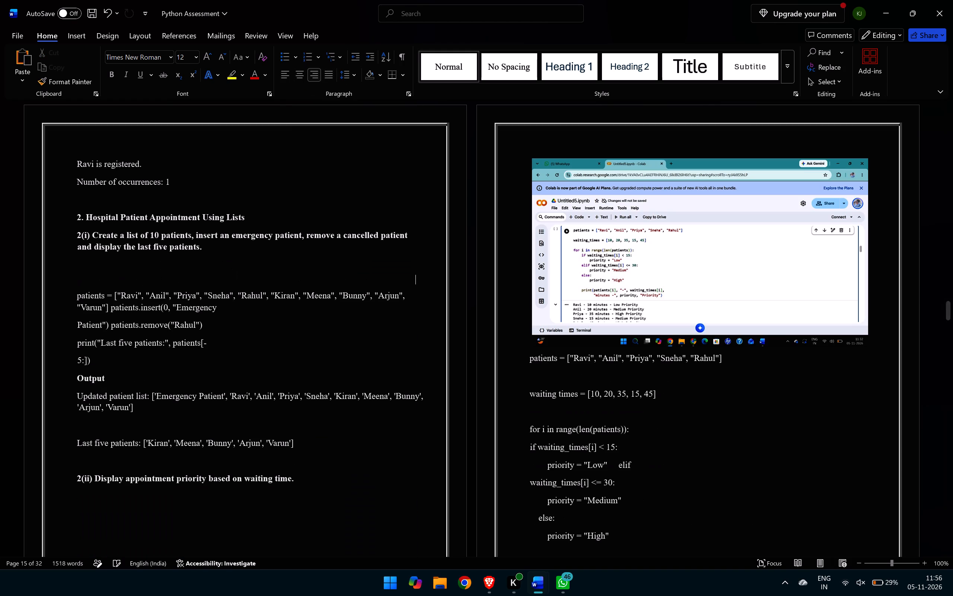
key("Up")
Capture the Colab cells from the ten-name patients list through the "Last five patients" output again, wide enough for the full updated list.
key("alt+Tab")
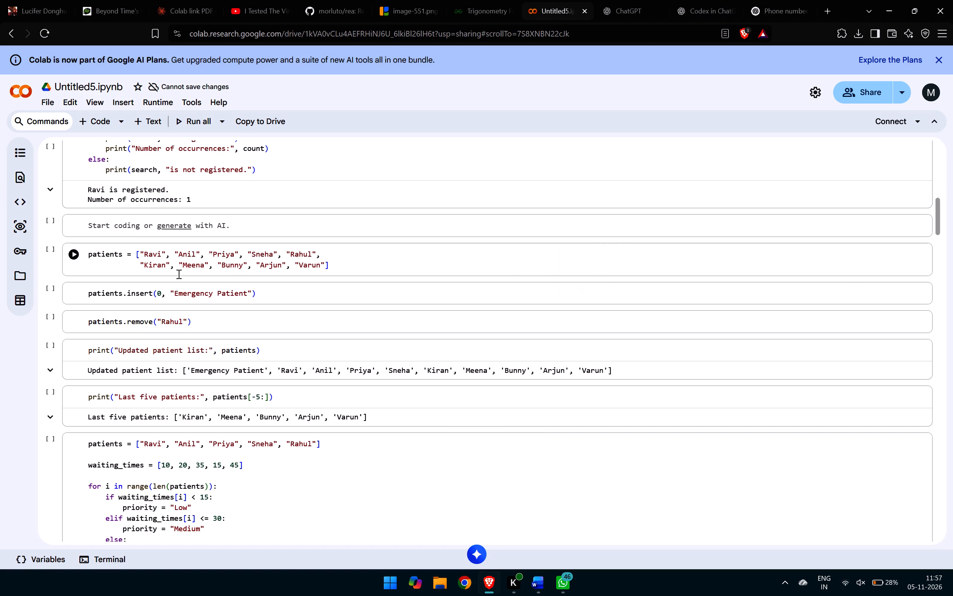
key("Print")
left_click_drag(63, 241, 95, 258)
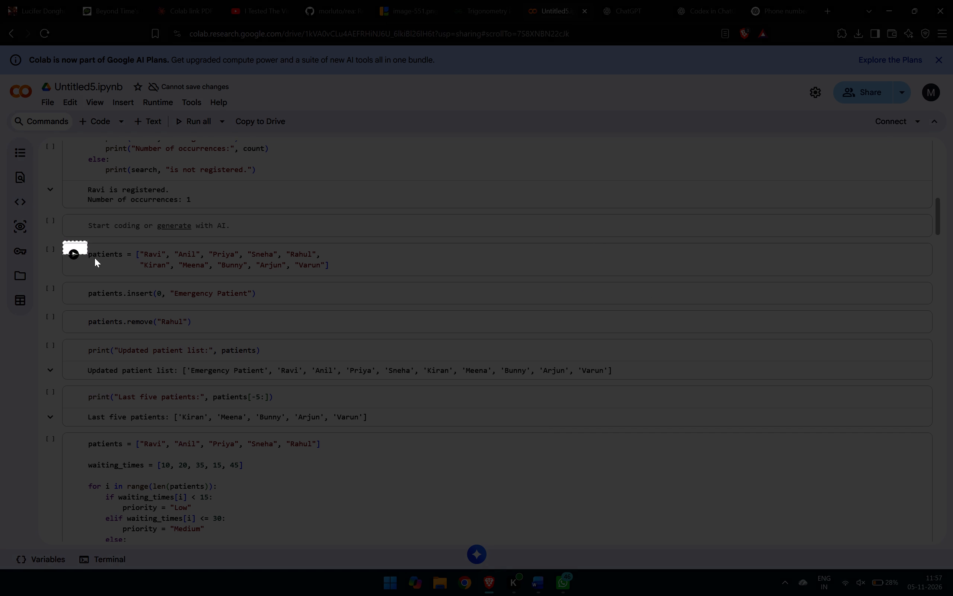
left_click_drag(95, 258, 474, 431)
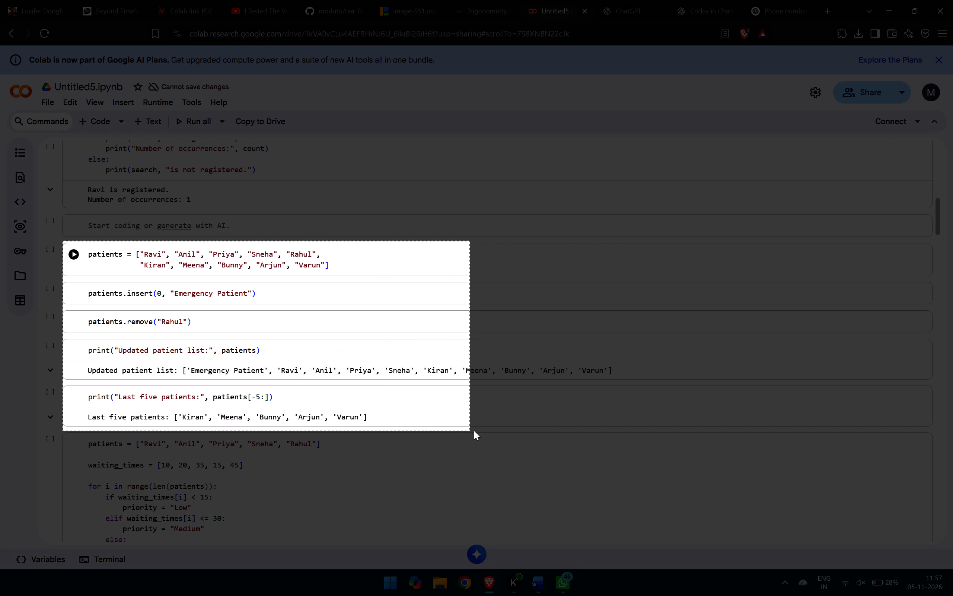
left_click_drag(474, 431, 633, 428)
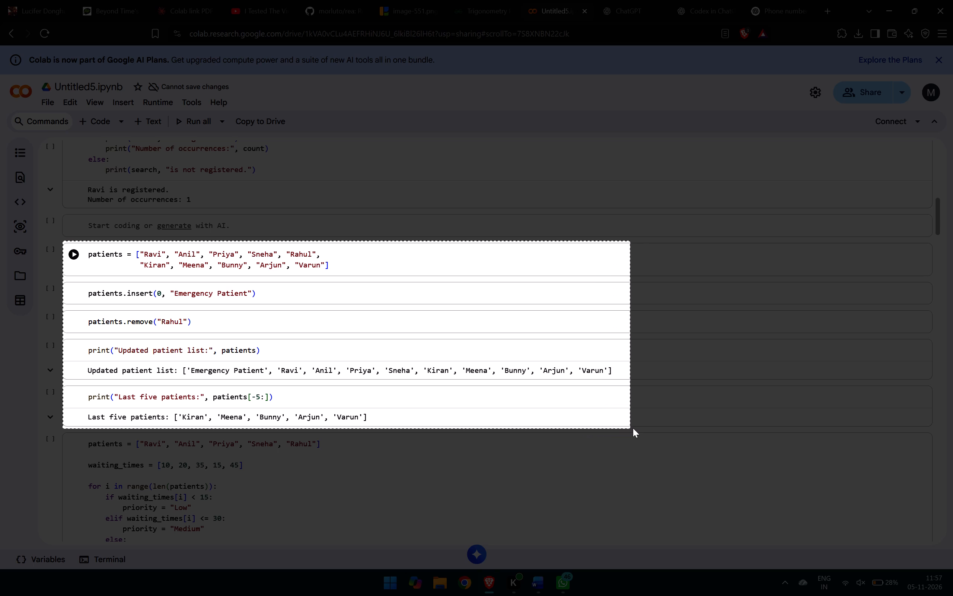
left_click_drag(633, 428, 632, 426)
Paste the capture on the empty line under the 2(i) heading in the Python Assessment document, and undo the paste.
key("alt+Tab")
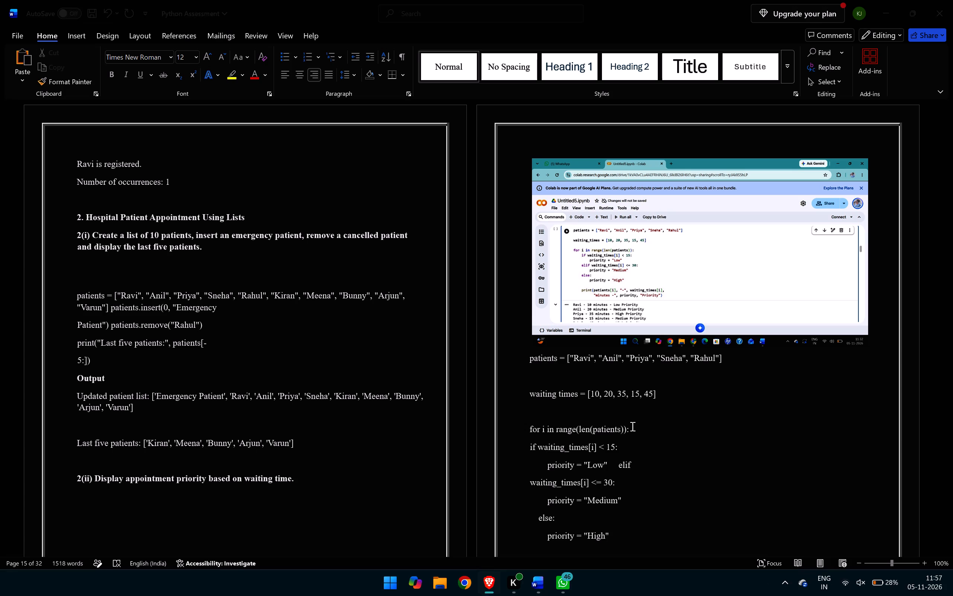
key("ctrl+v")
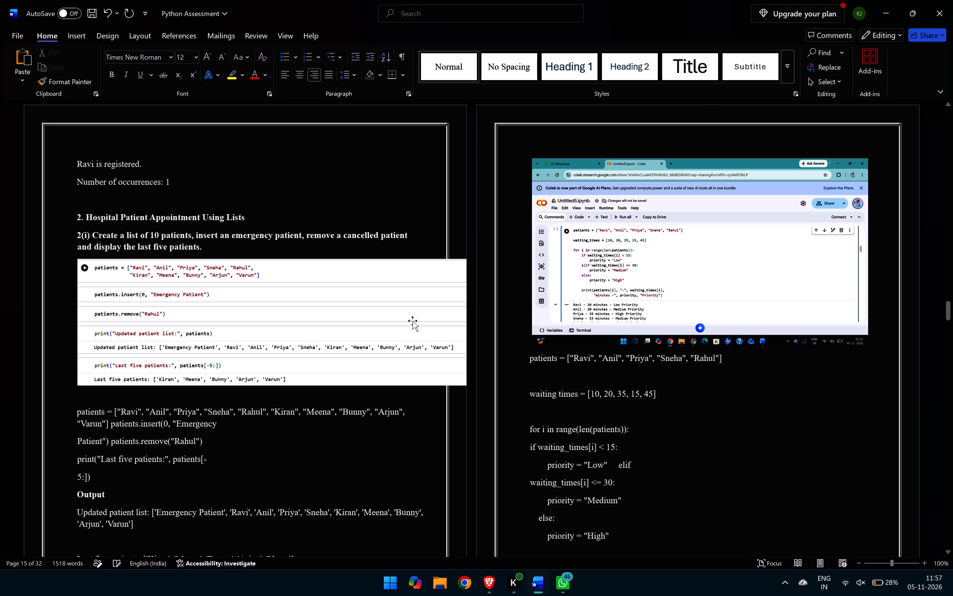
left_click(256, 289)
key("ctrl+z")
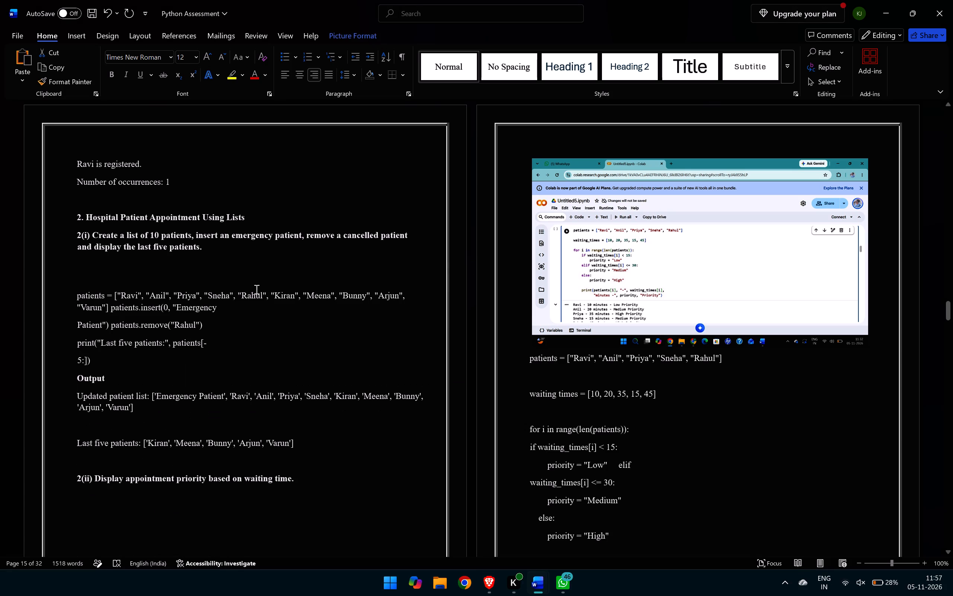
Add an empty line directly above the 2(i) patients code and paste the Colab capture there.
left_click(99, 261)
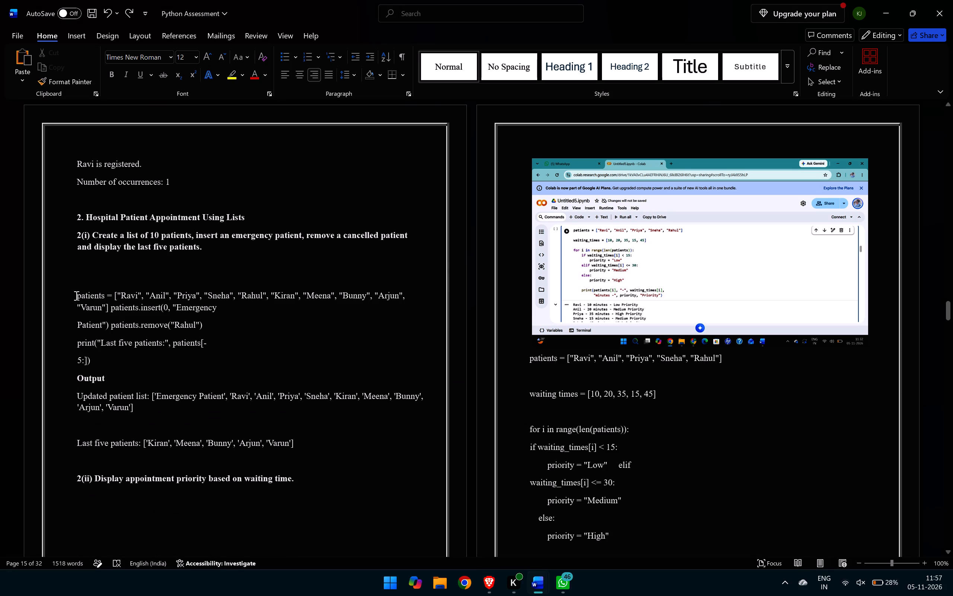
left_click(76, 295)
key("Return")
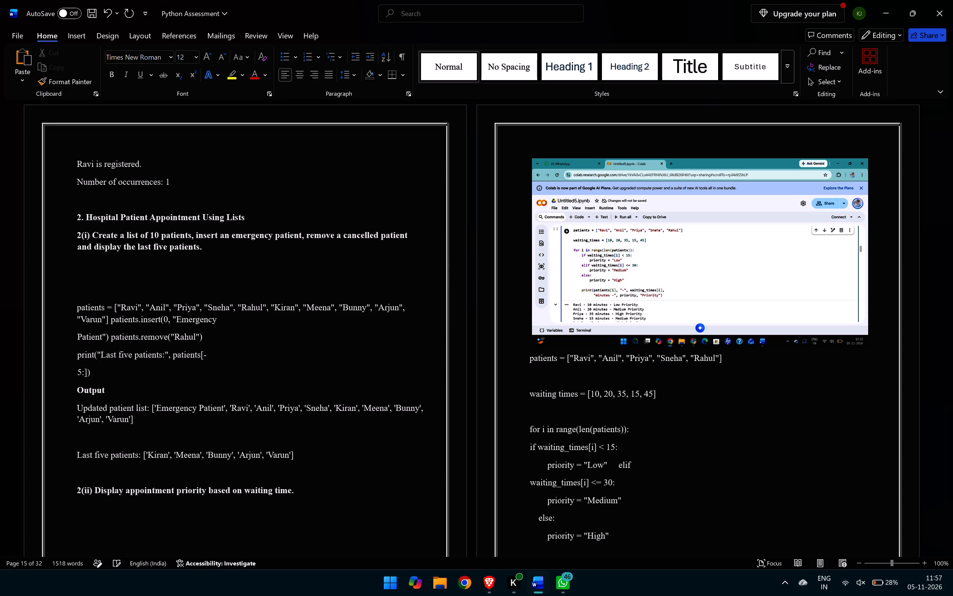
key("Up")
key("ctrl+v")
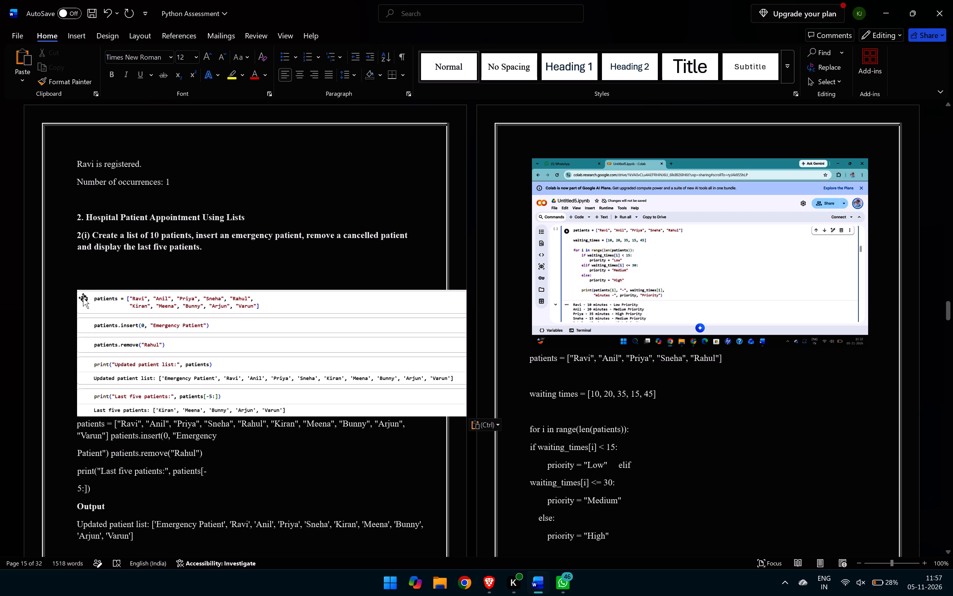
Narrow the pasted 2(i) capture horizontally so it fits inside the page border, keeping its height.
left_click_drag(89, 325, 97, 325)
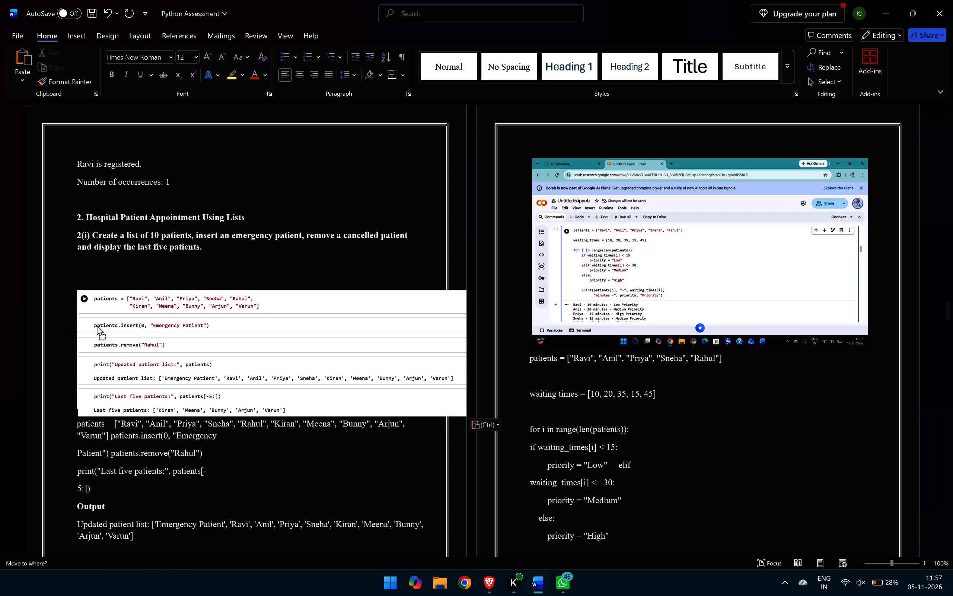
left_click_drag(97, 325, 123, 328)
left_click(123, 328)
left_click_drag(78, 355, 106, 346)
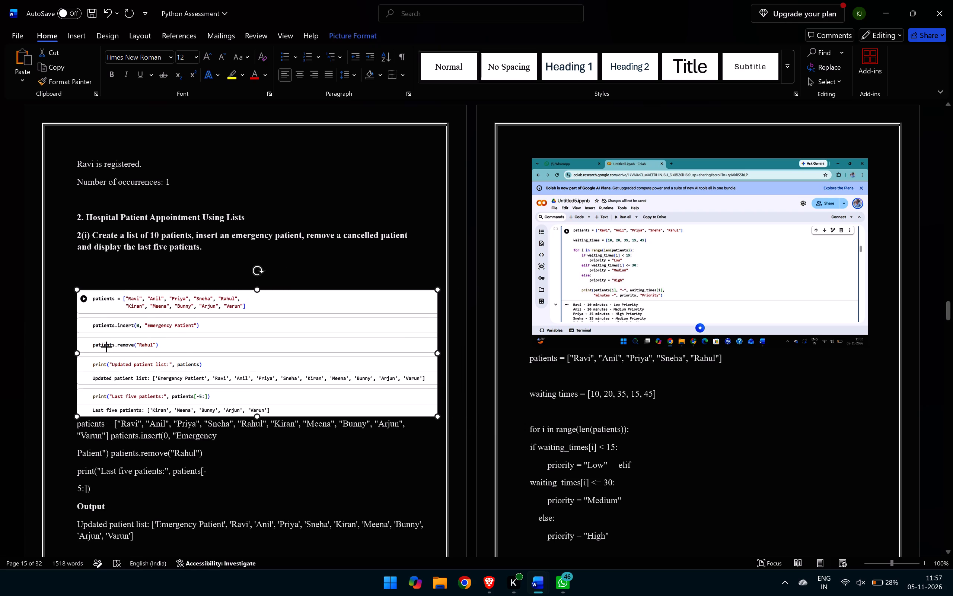
left_click_drag(106, 346, 104, 345)
left_click(310, 269)
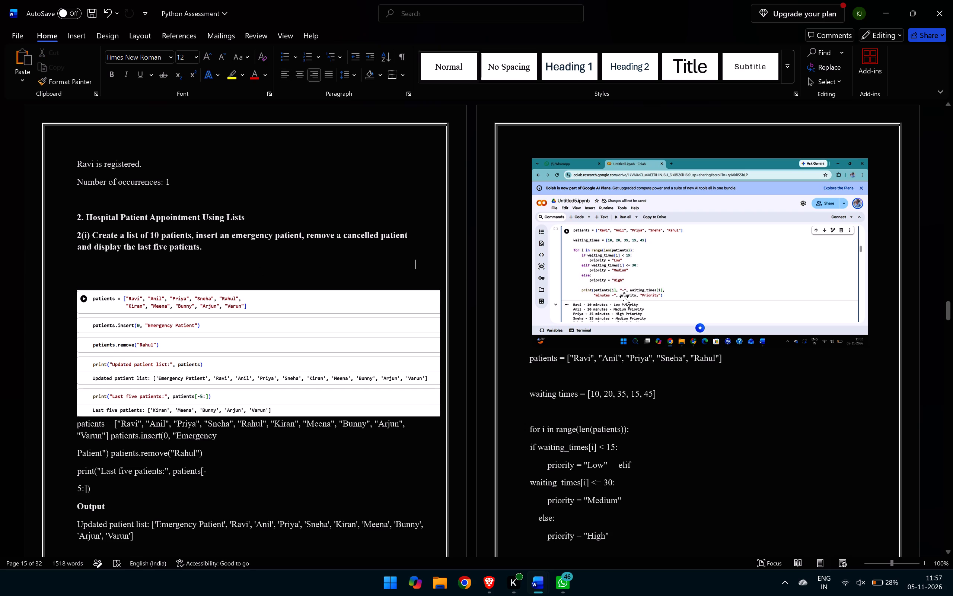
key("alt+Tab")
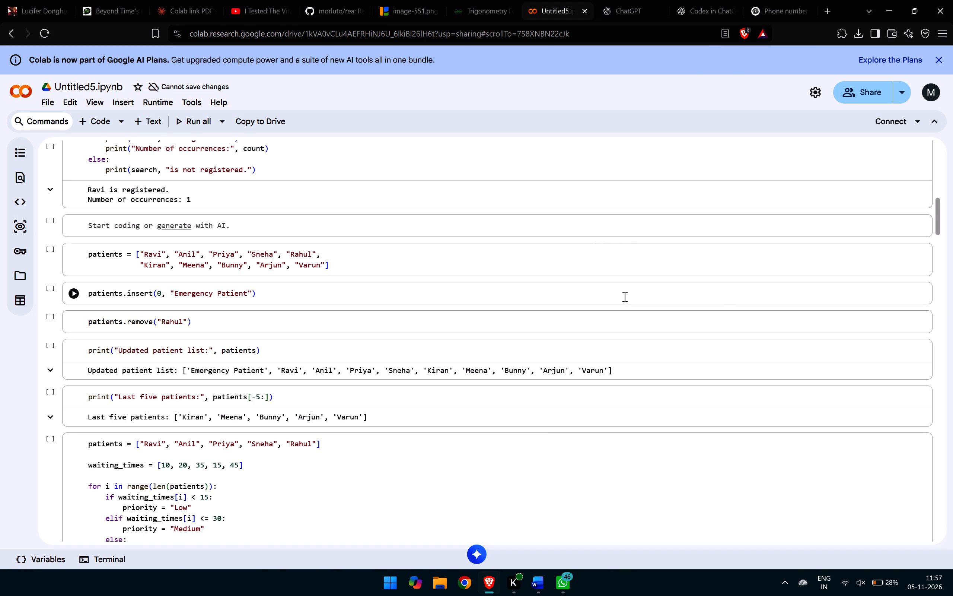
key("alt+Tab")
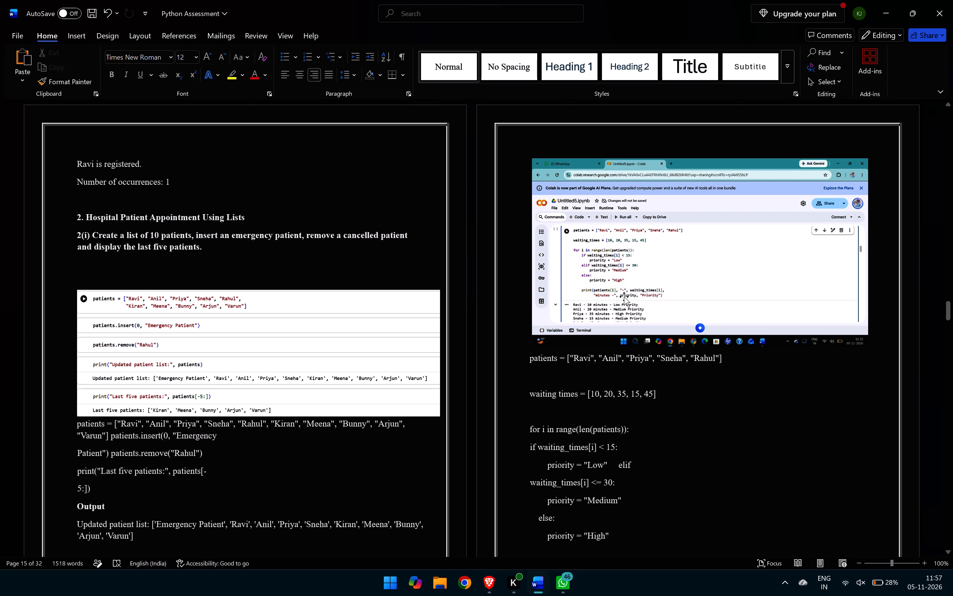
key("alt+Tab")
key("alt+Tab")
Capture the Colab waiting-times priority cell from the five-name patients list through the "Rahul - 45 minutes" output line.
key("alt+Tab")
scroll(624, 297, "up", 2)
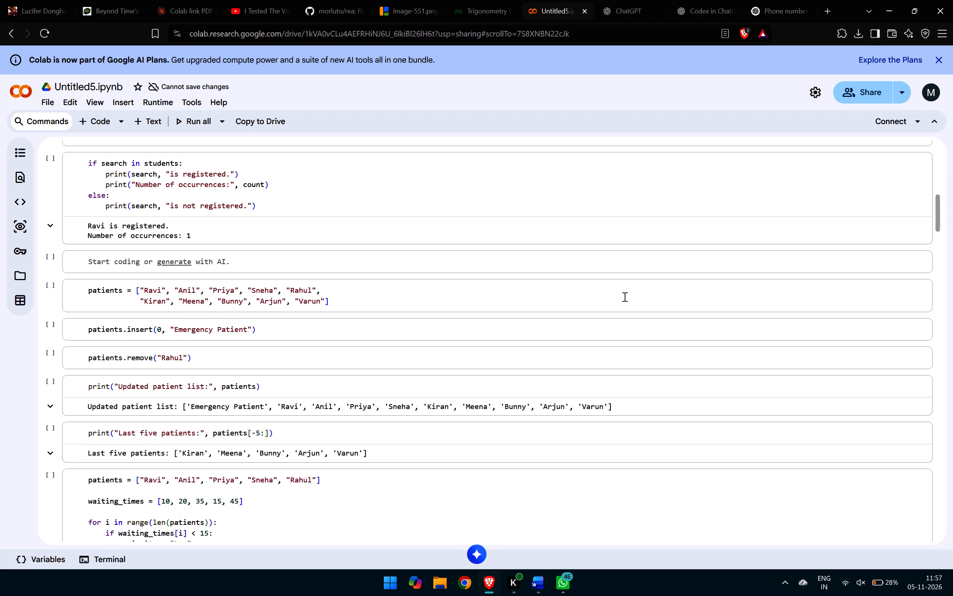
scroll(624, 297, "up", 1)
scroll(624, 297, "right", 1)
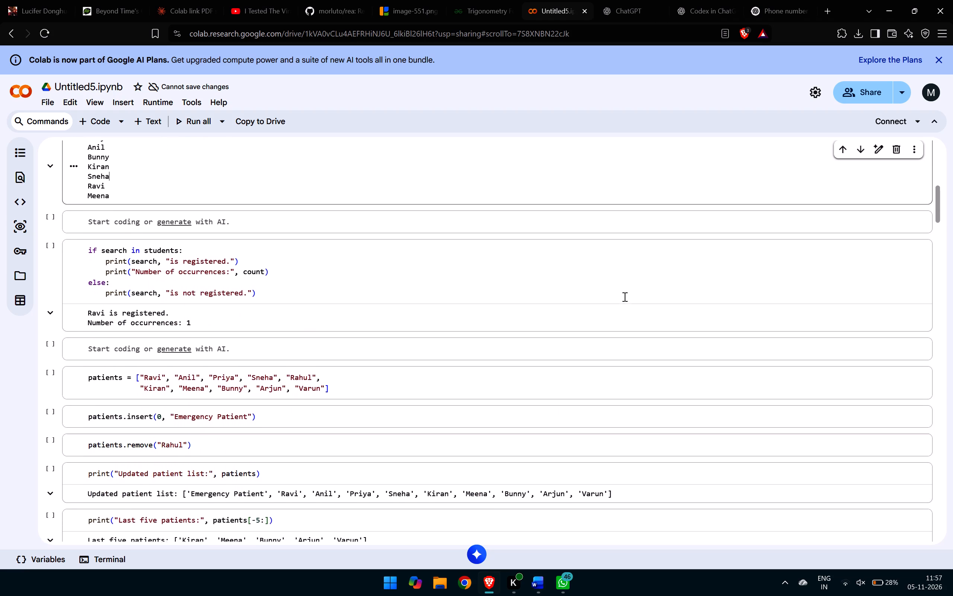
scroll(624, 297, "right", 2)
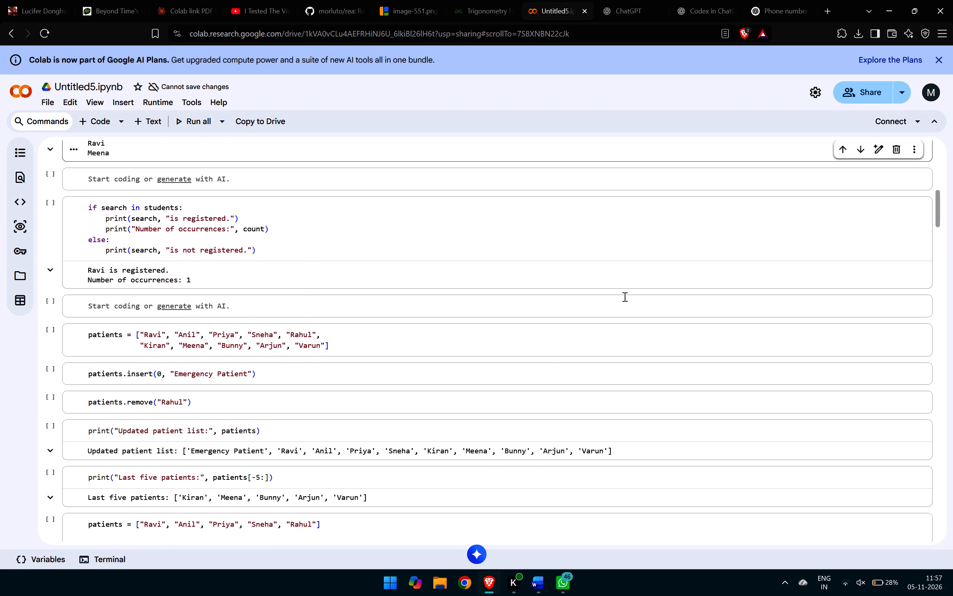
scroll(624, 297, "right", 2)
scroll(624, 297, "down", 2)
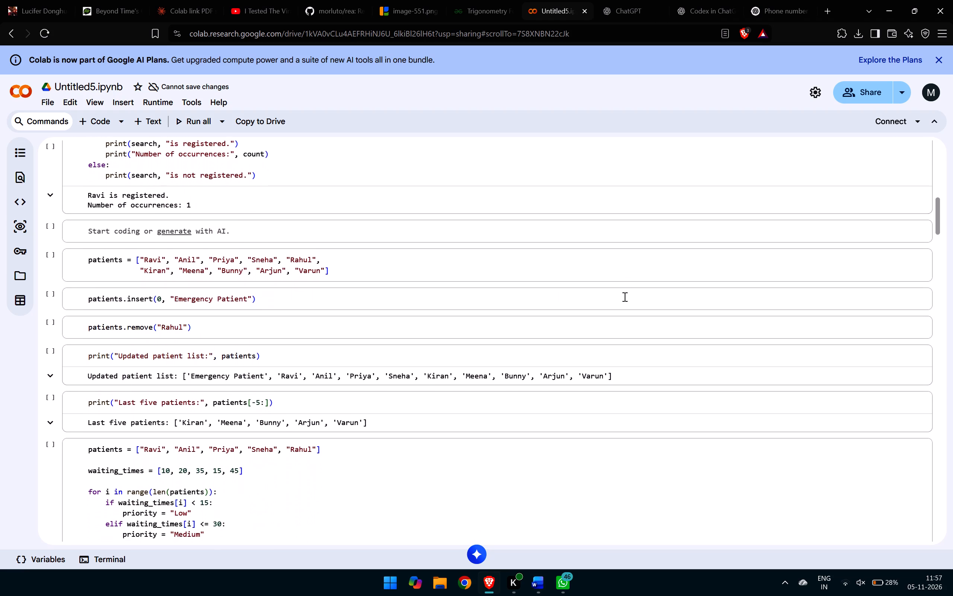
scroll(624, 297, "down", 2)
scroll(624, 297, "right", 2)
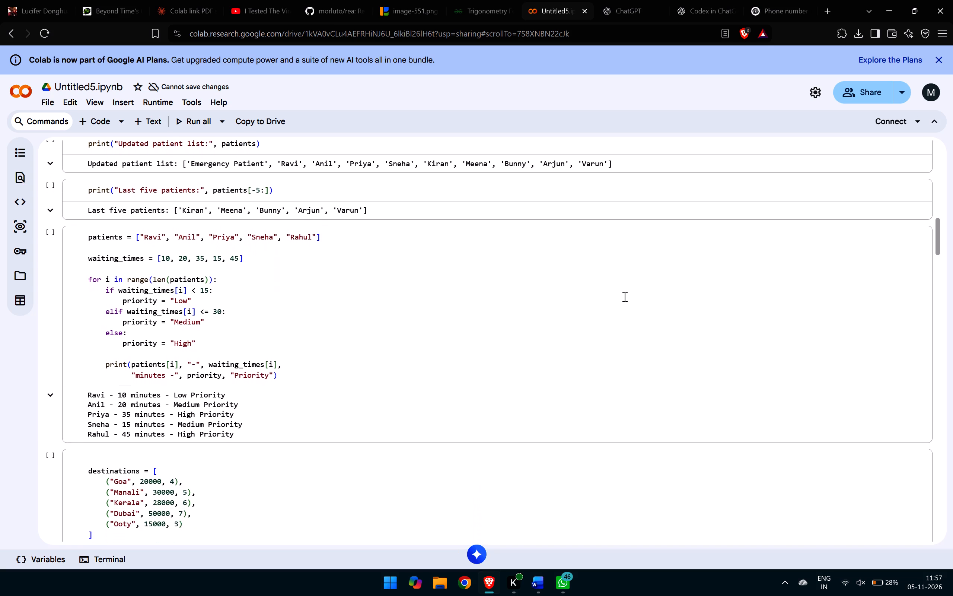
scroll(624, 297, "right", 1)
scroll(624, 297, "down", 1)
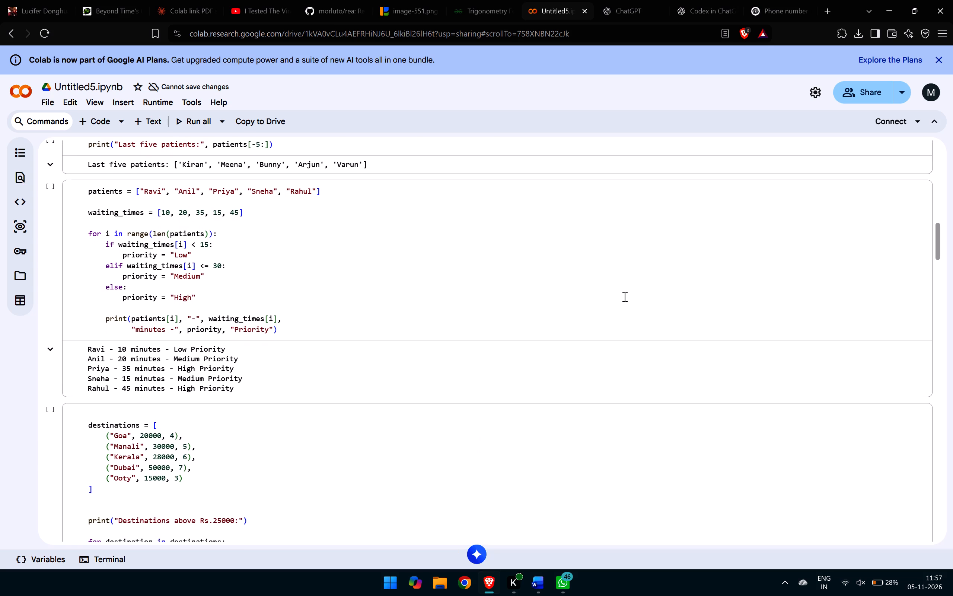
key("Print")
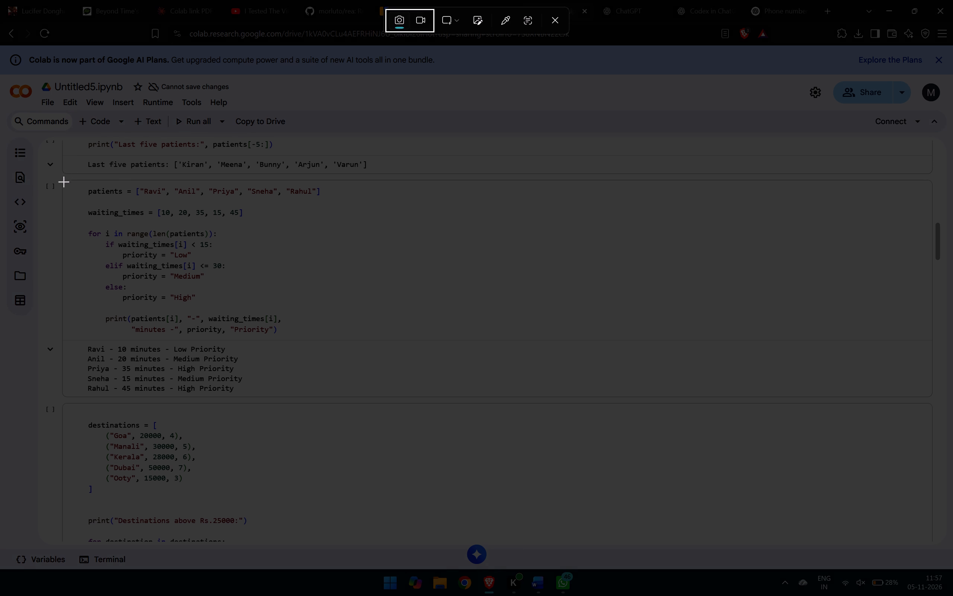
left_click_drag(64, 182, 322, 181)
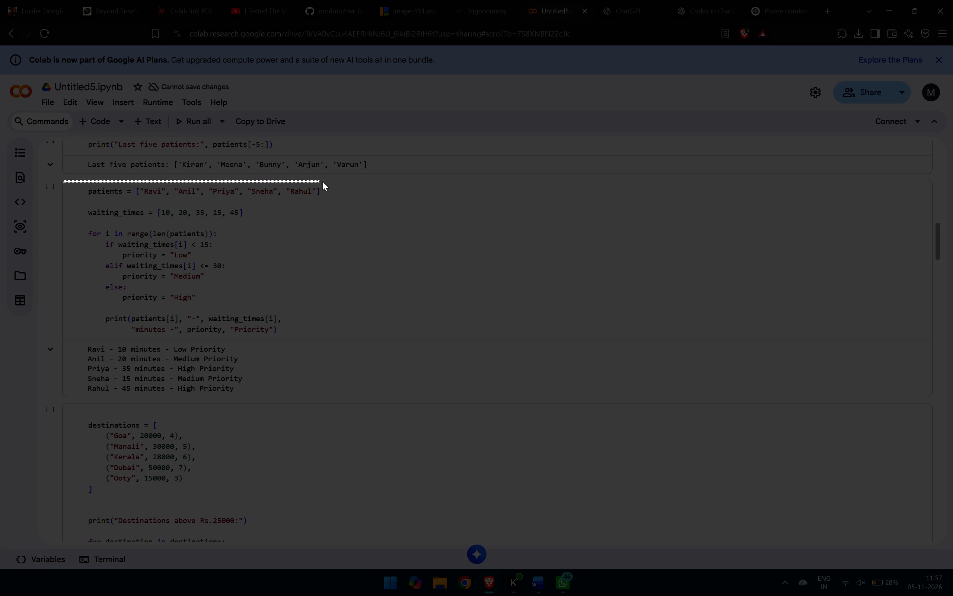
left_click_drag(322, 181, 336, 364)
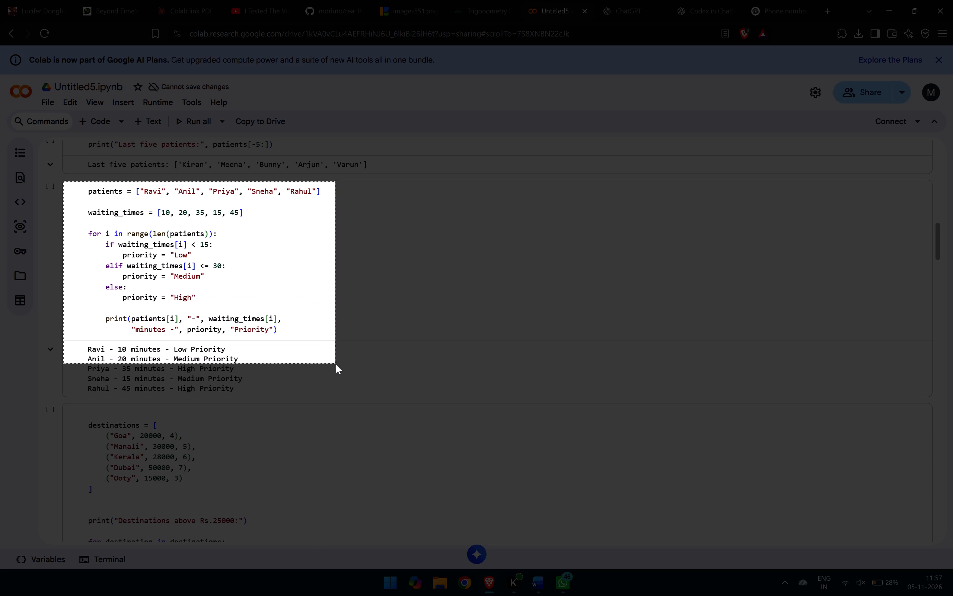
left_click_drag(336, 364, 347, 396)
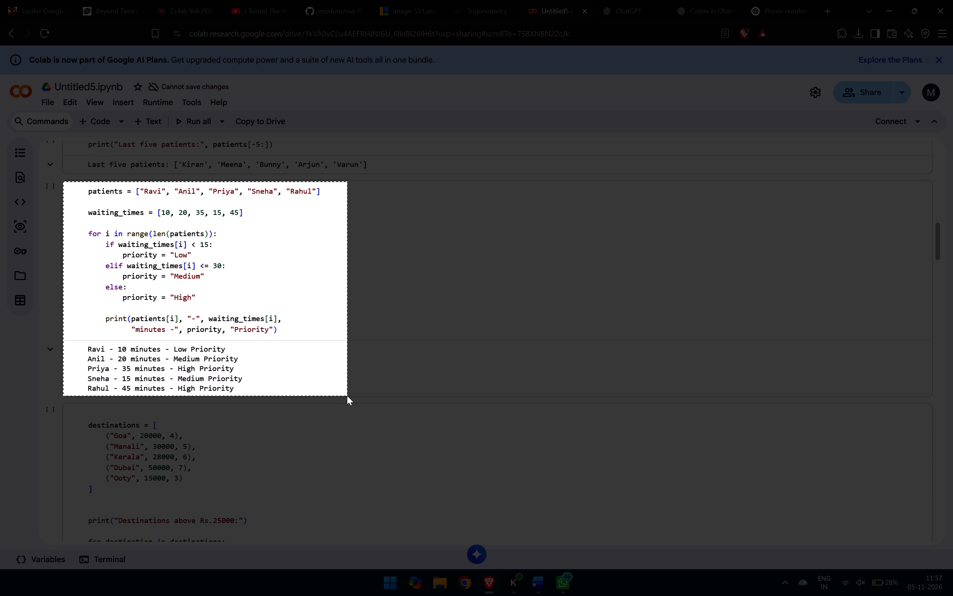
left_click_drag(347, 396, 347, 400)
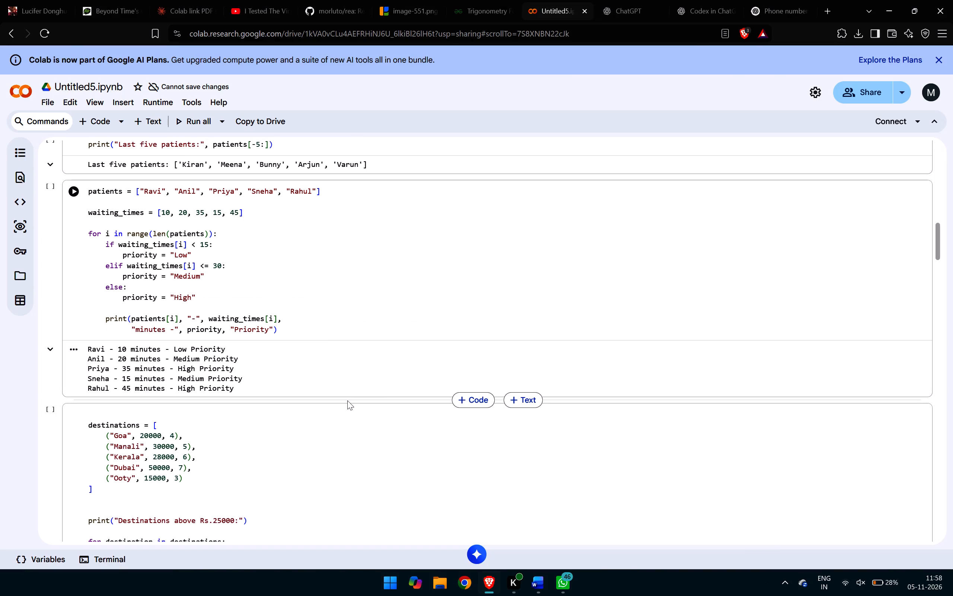
Cut the full-window Colab screenshot above the 2(ii) code on page 16 of the Python Assessment document.
key("alt+Tab")
left_click(654, 251)
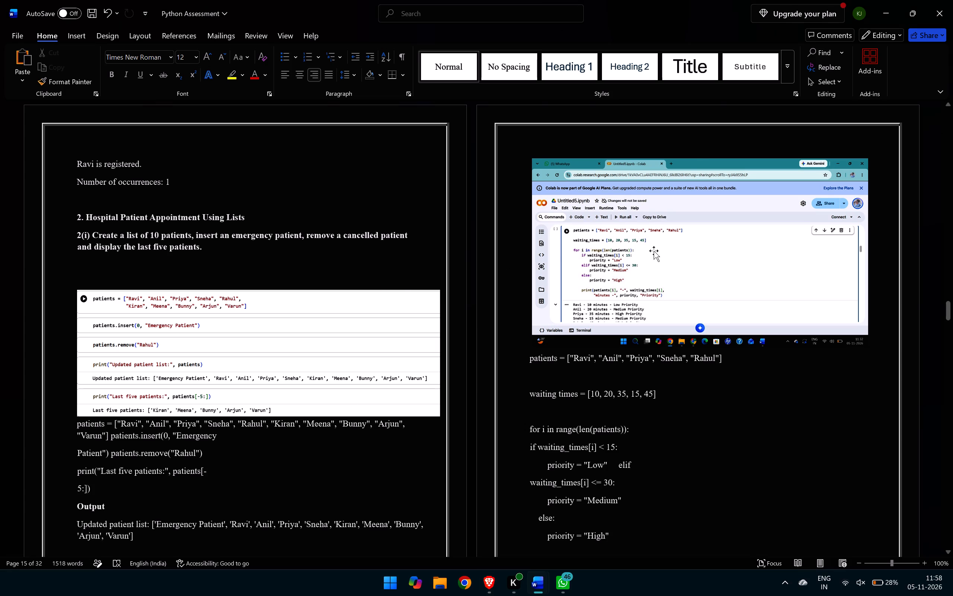
right_click(654, 251)
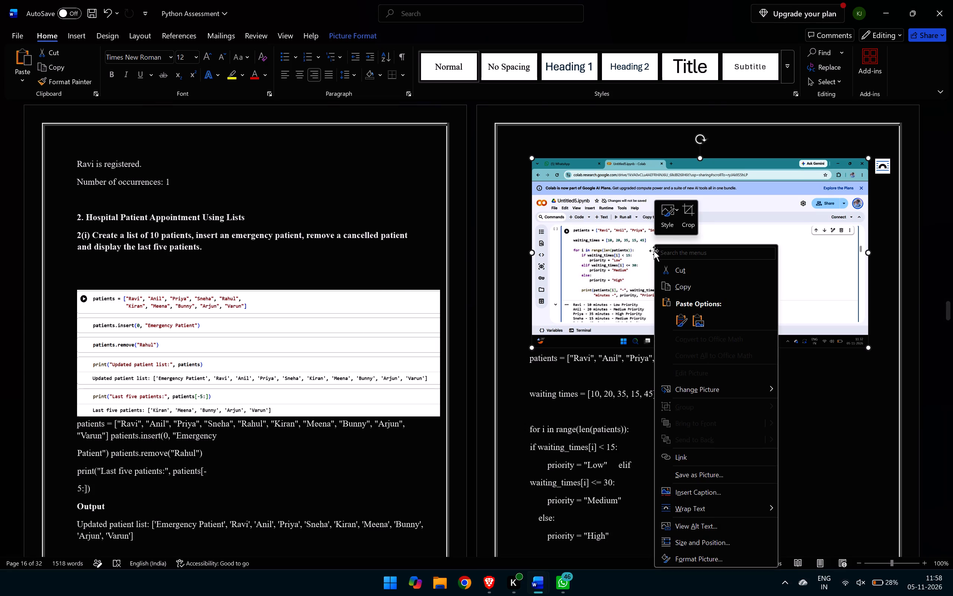
left_click(699, 268)
Capture the complete Colab waiting-times priority cell with its output, and return to the Python Assessment document.
key("alt+Tab")
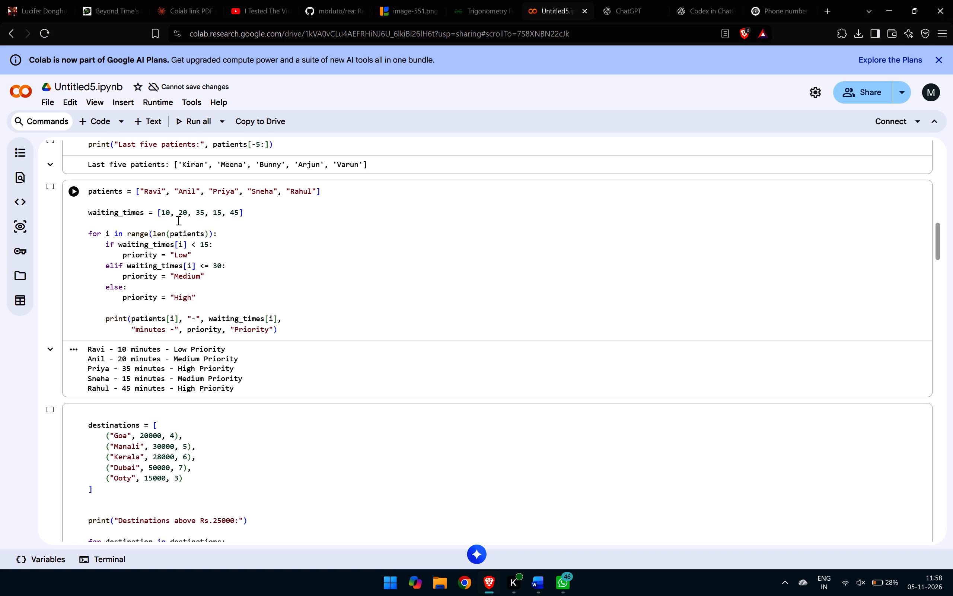
key("Print")
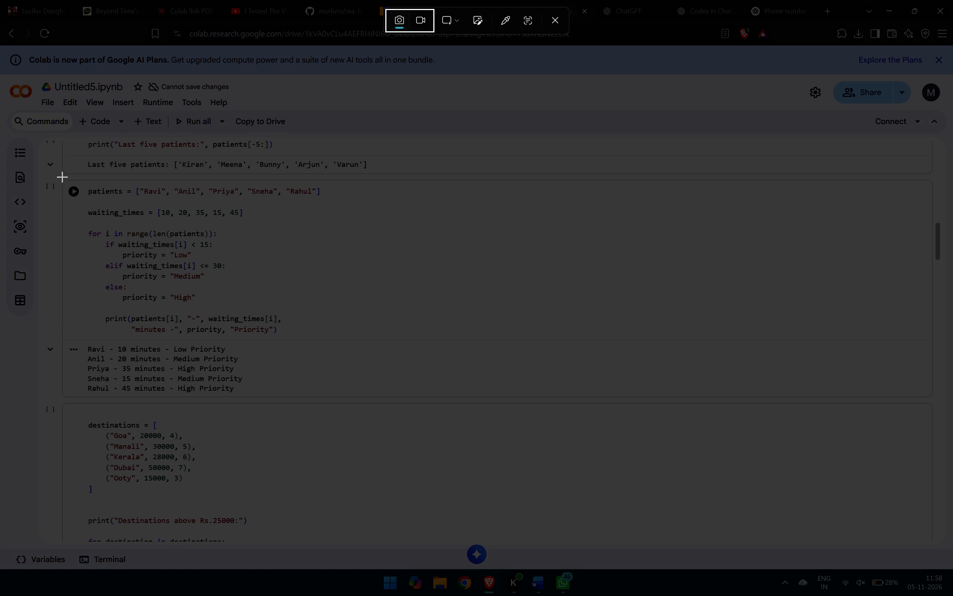
left_click_drag(62, 177, 307, 288)
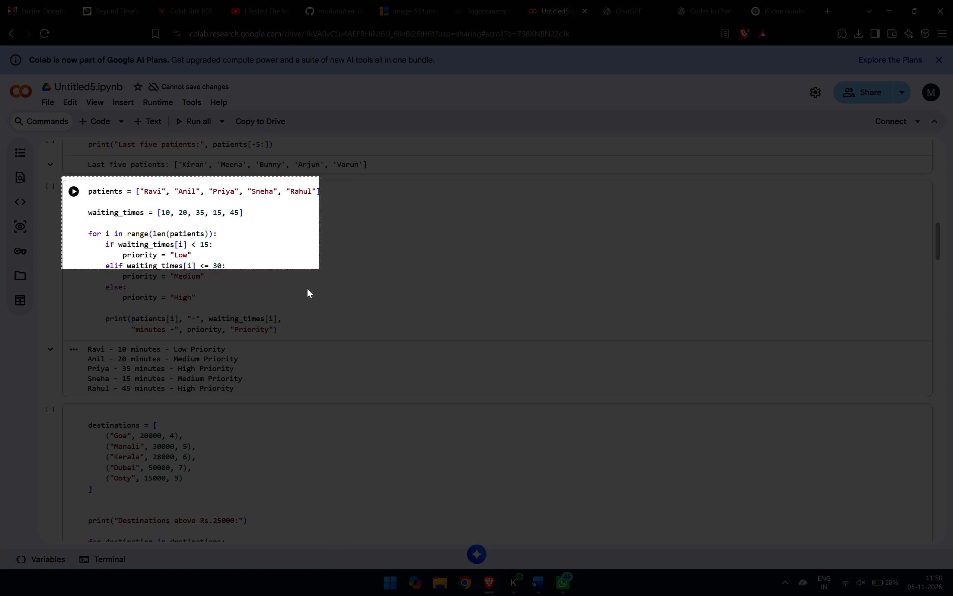
left_click_drag(307, 288, 350, 392)
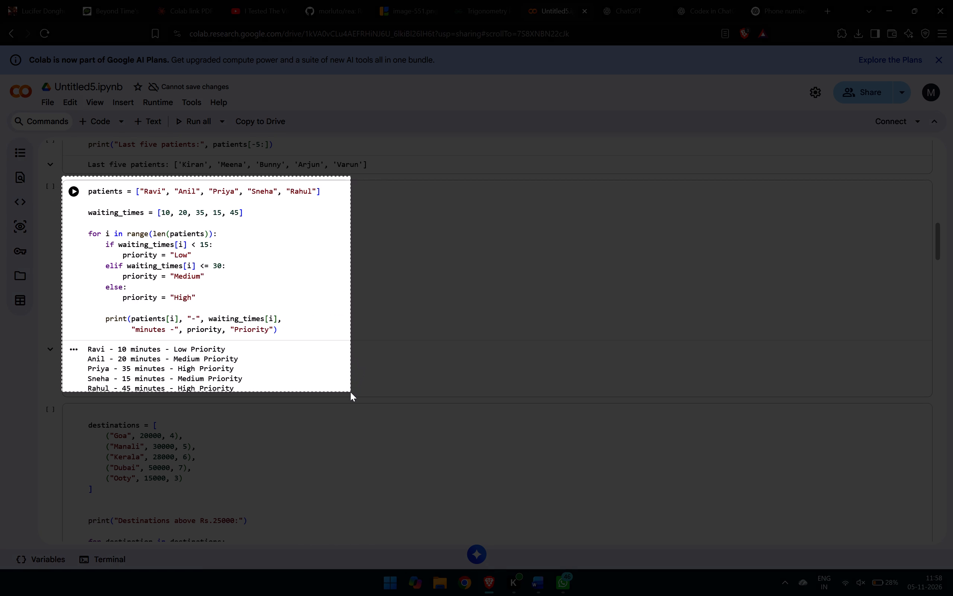
left_click_drag(350, 392, 351, 402)
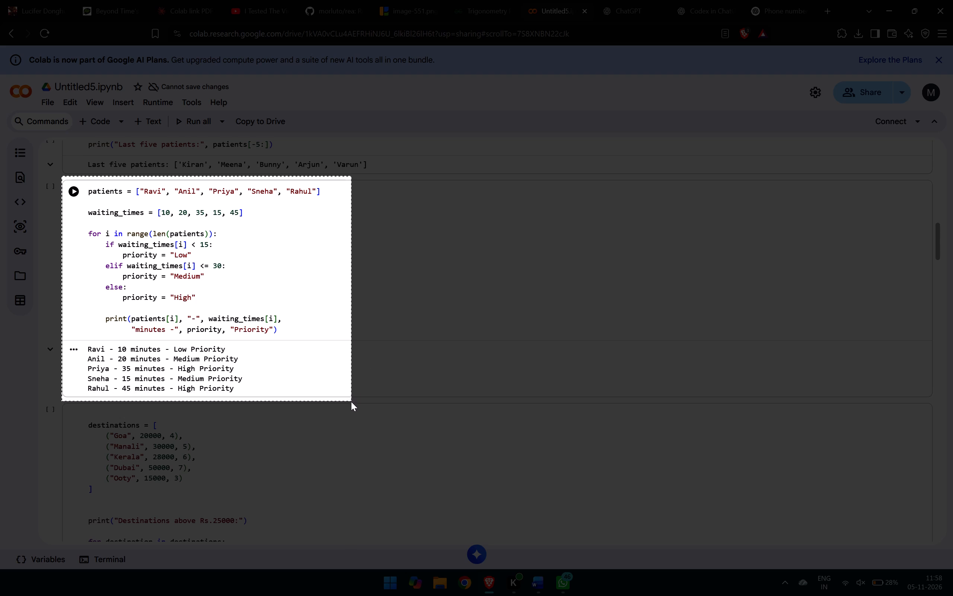
left_click_drag(351, 402, 355, 398)
key("alt+Tab")
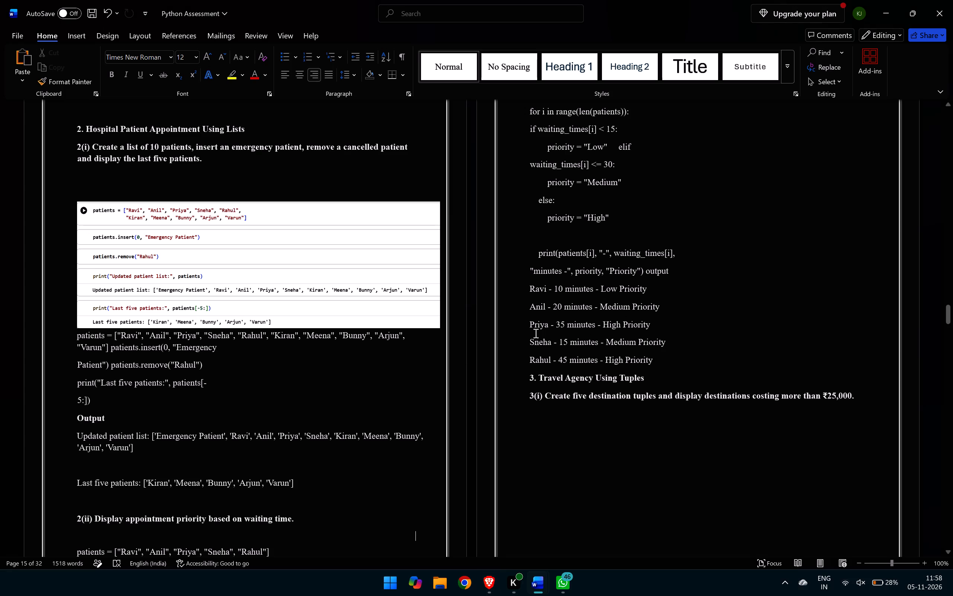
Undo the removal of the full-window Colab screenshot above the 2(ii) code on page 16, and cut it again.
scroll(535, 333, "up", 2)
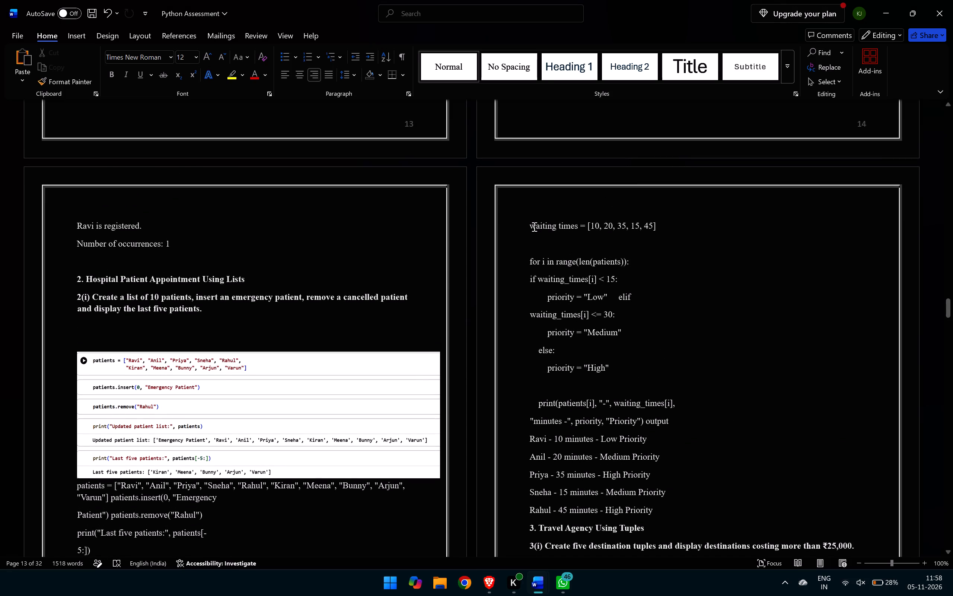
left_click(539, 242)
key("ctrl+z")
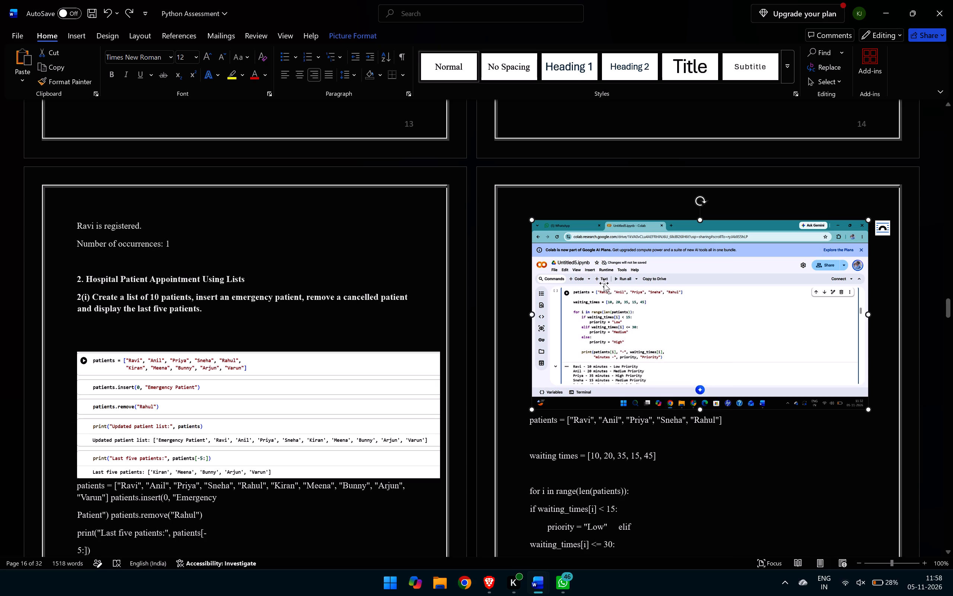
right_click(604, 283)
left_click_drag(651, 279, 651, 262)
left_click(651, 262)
Insert an empty line above the "waiting times" line at the start of page 16 and place the cursor in it.
scroll(651, 262, "up", 2)
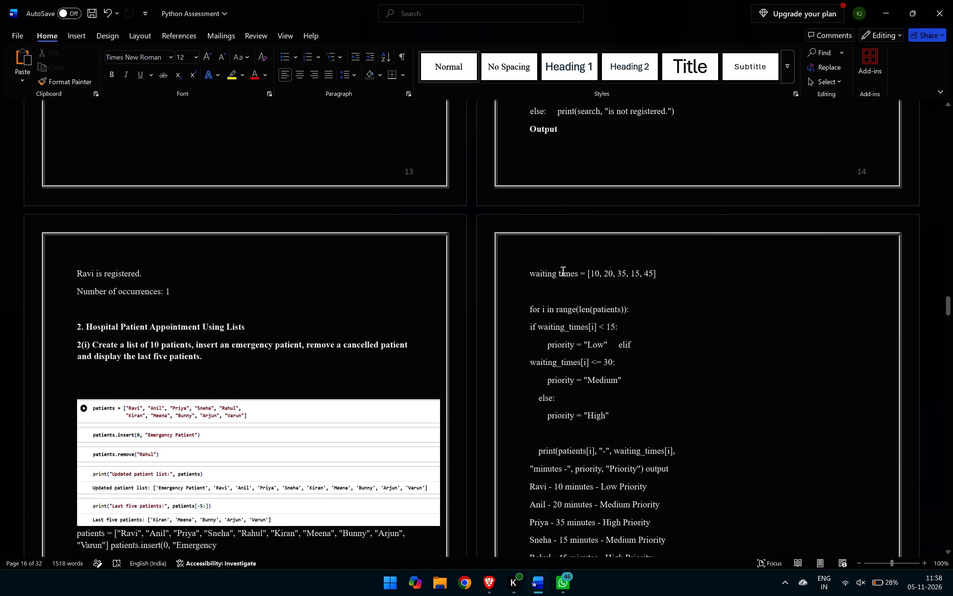
left_click(529, 270)
key("Return")
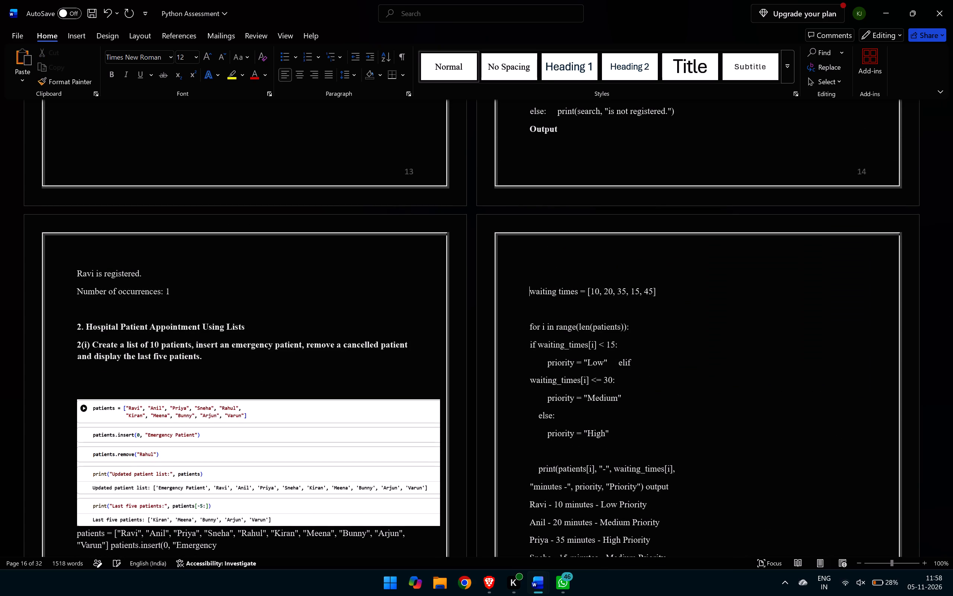
key("Up")
Capture the complete Colab waiting-times priority cell with its output and paste it on the empty line above "waiting times" on page 16.
key("alt+Tab")
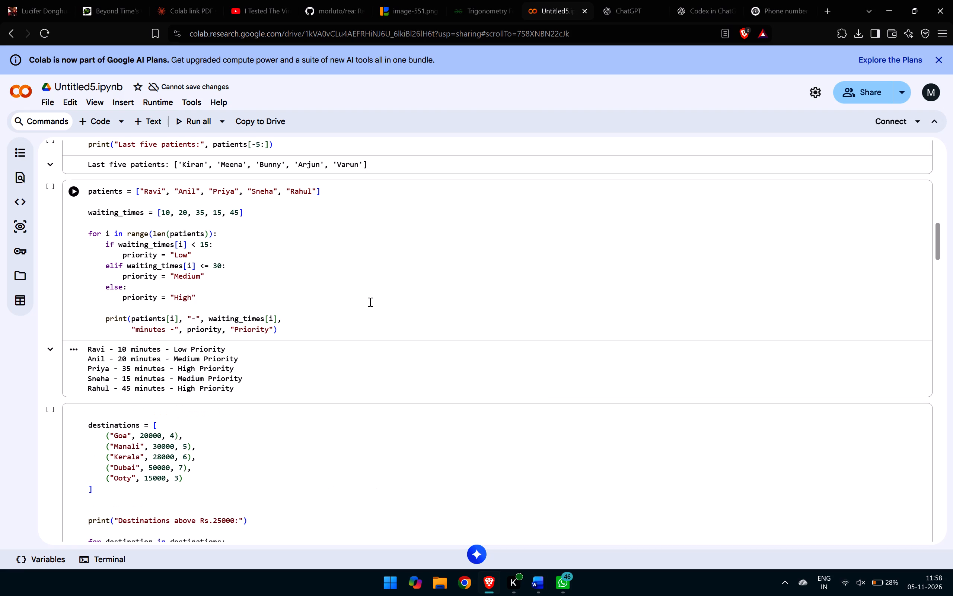
left_click(86, 190)
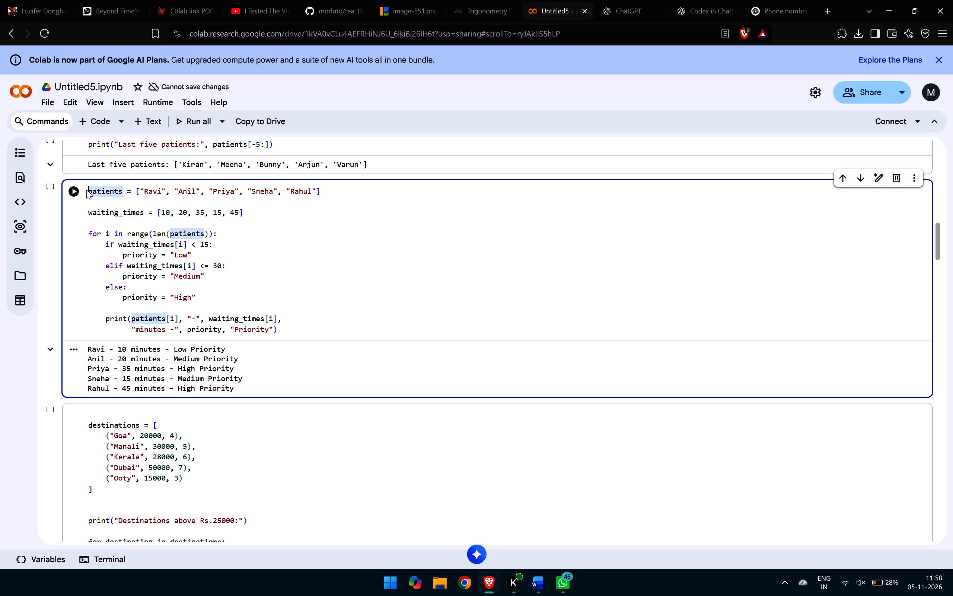
key("Print")
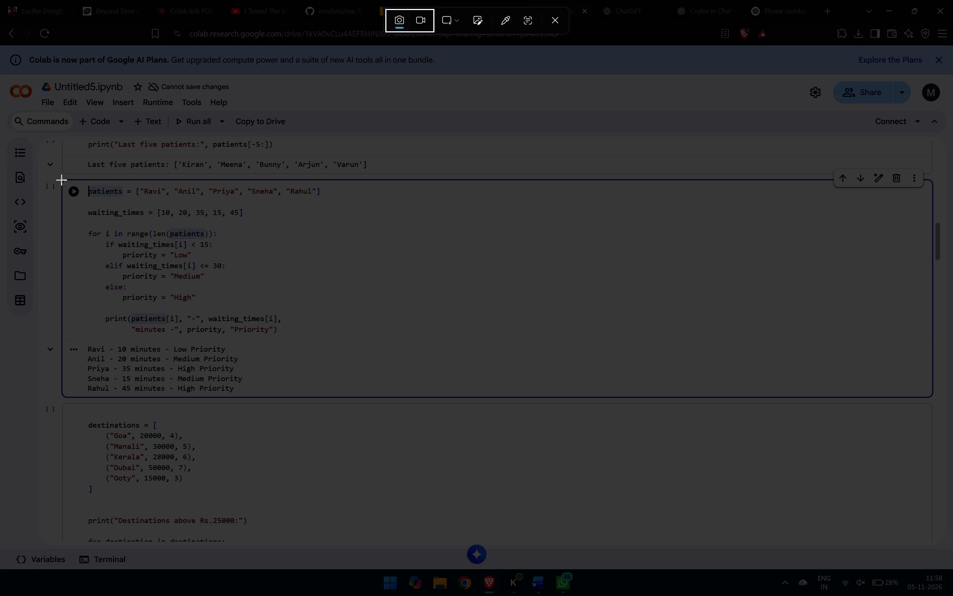
left_click_drag(61, 180, 324, 299)
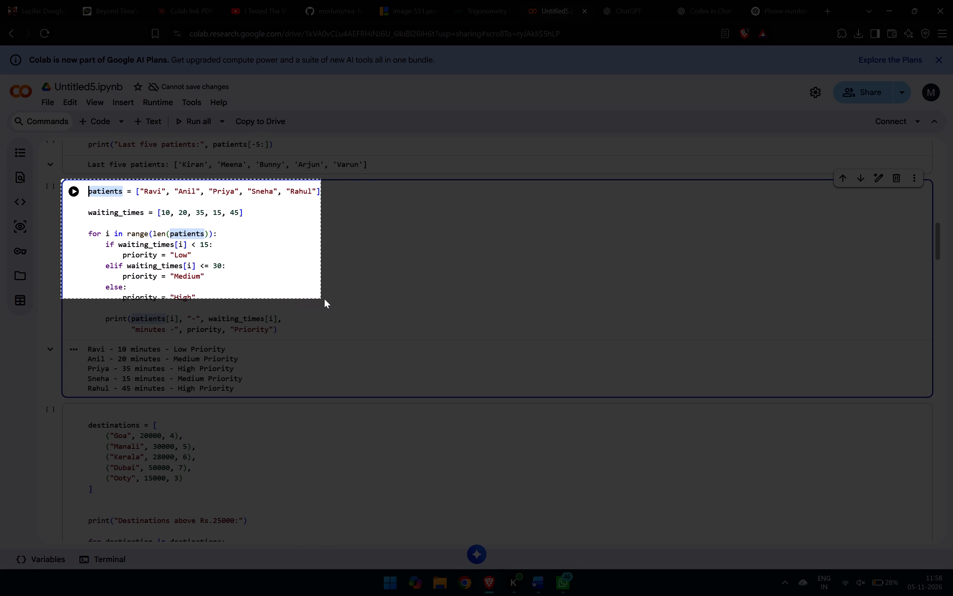
left_click_drag(324, 299, 394, 393)
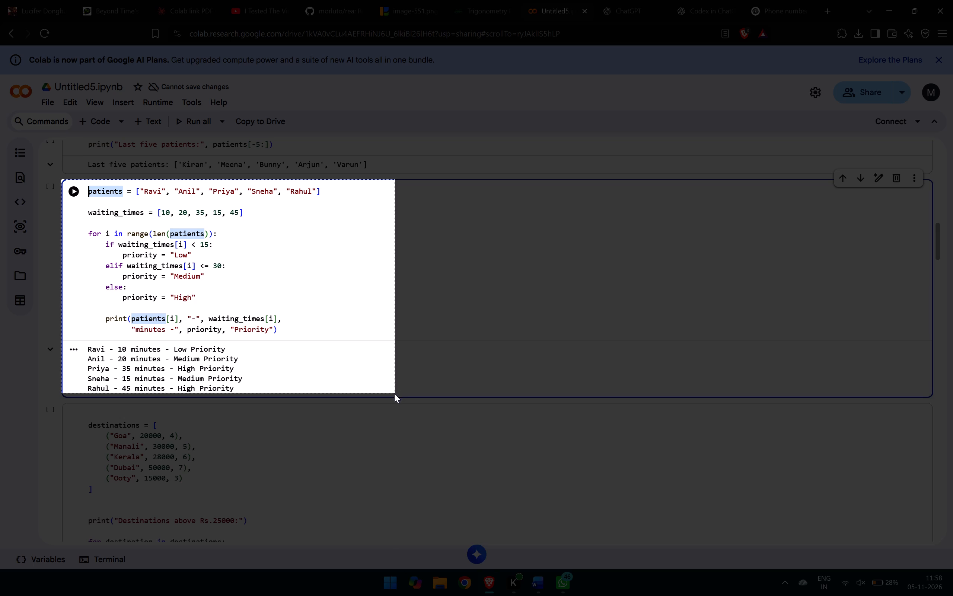
left_click_drag(394, 393, 394, 399)
key("alt+Tab")
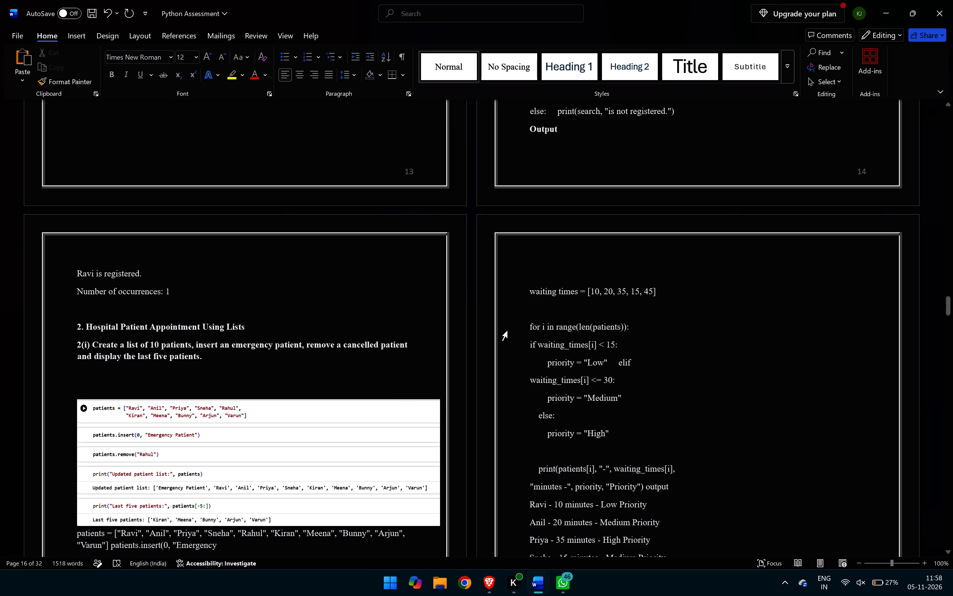
key("ctrl+v")
Check the 3(i) destinations section against the Colab notebook, and look over sections 2(i) and 2(ii) in the PYTHON document for reference.
scroll(577, 381, "down", 5)
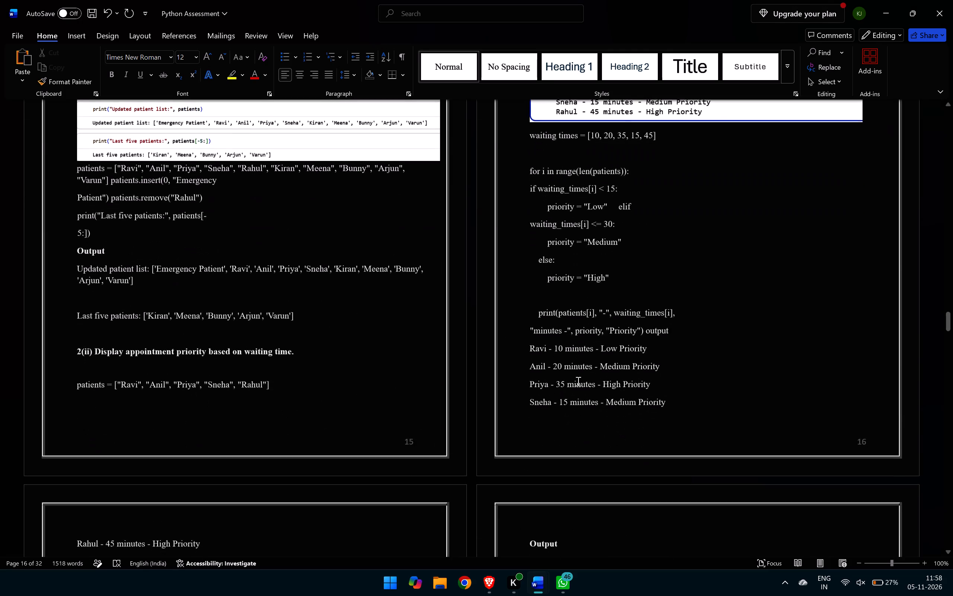
scroll(577, 381, "down", 6)
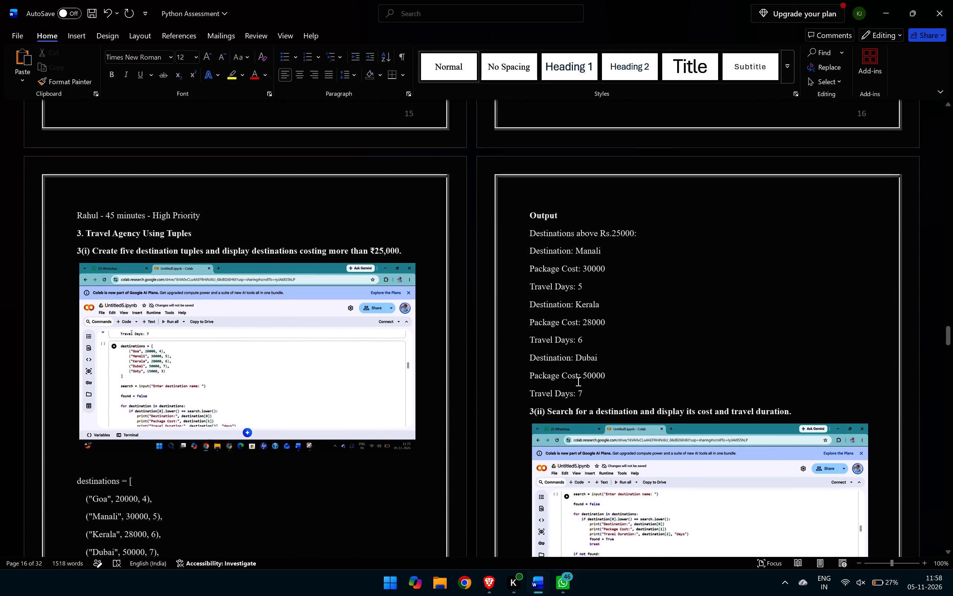
scroll(577, 381, "down", 1)
key("alt+Tab")
scroll(577, 381, "down", 1)
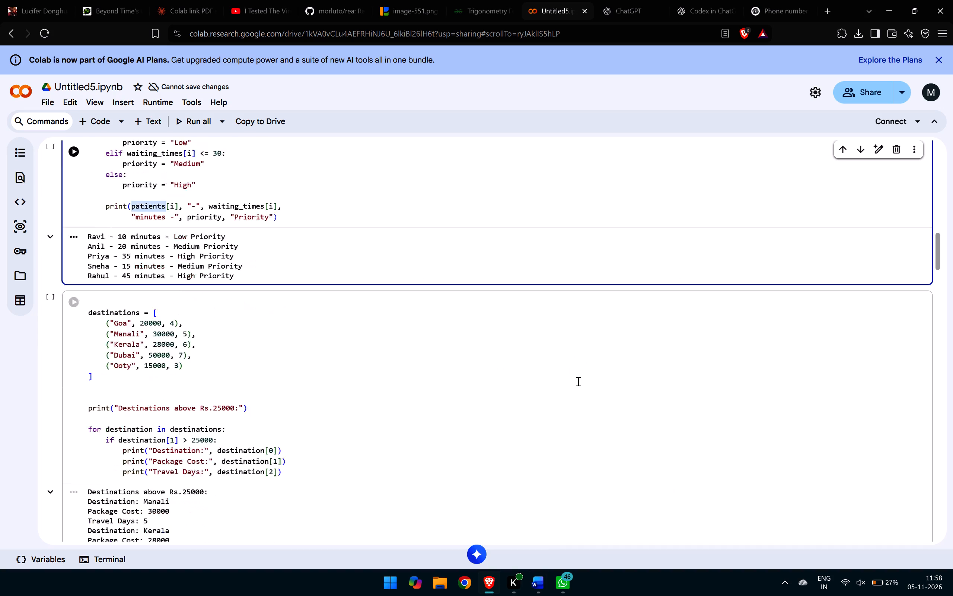
scroll(577, 381, "down", 2)
key("alt+Tab")
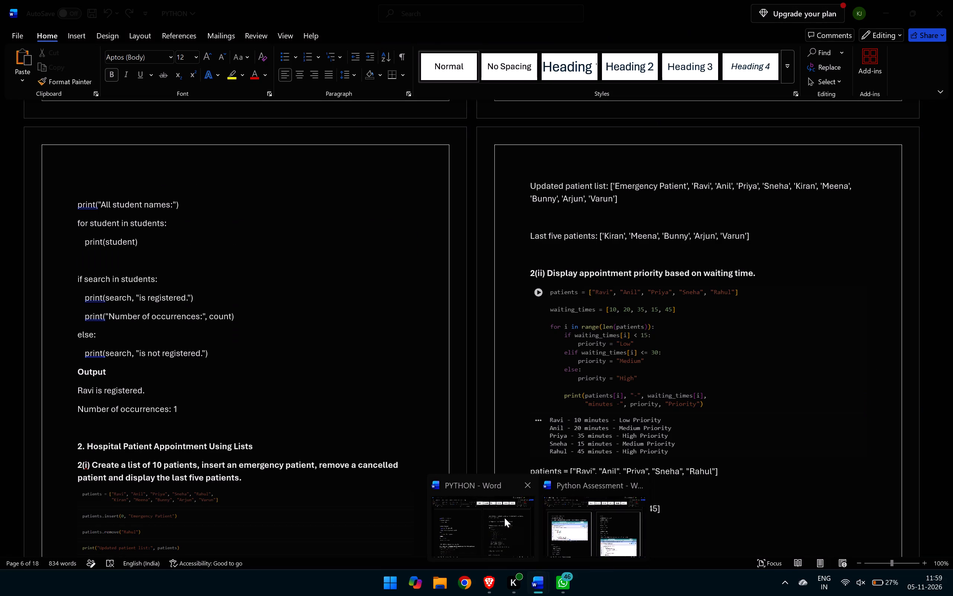
left_click(504, 518)
scroll(488, 377, "down", 1)
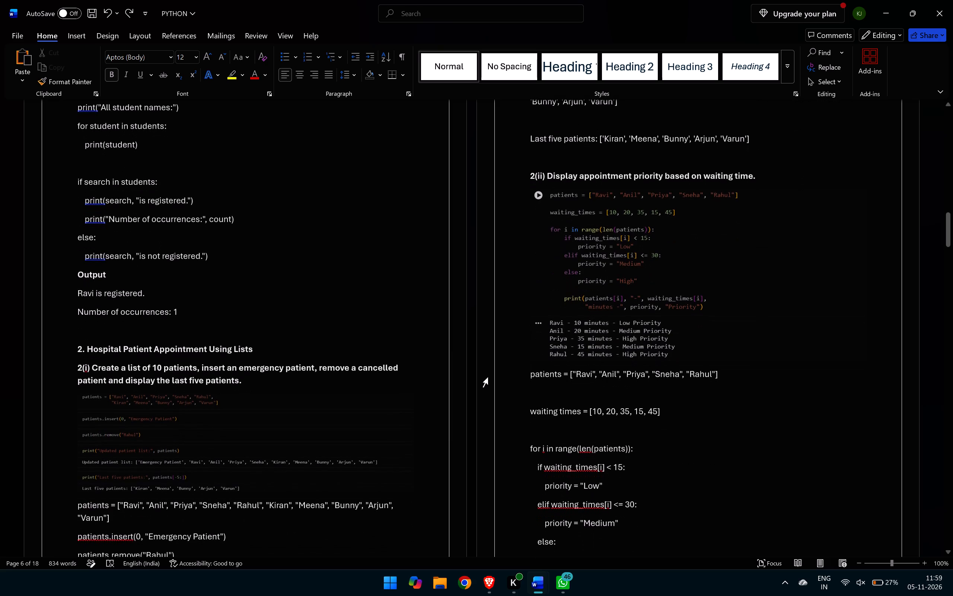
scroll(494, 353, "down", 4)
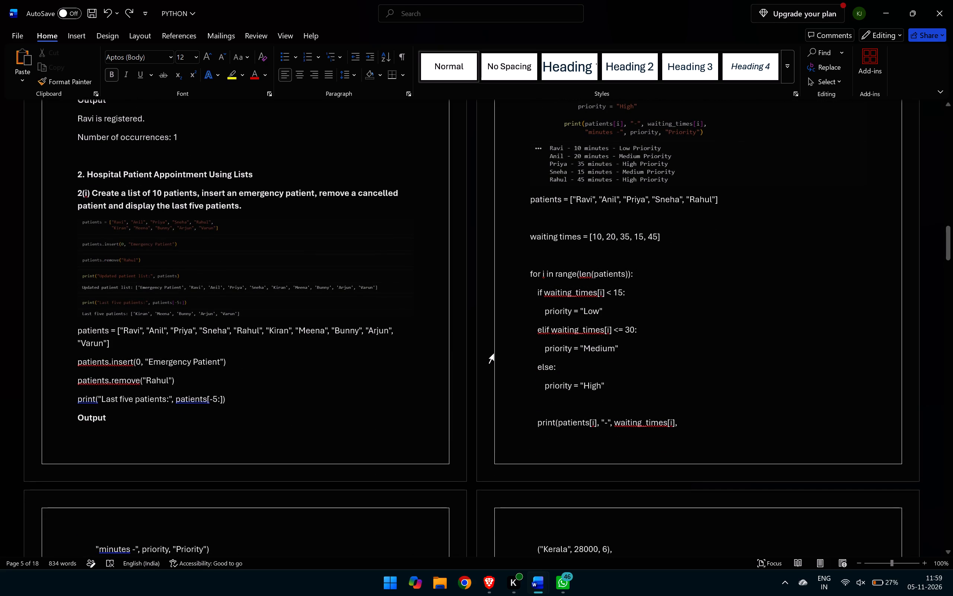
scroll(494, 353, "up", 1)
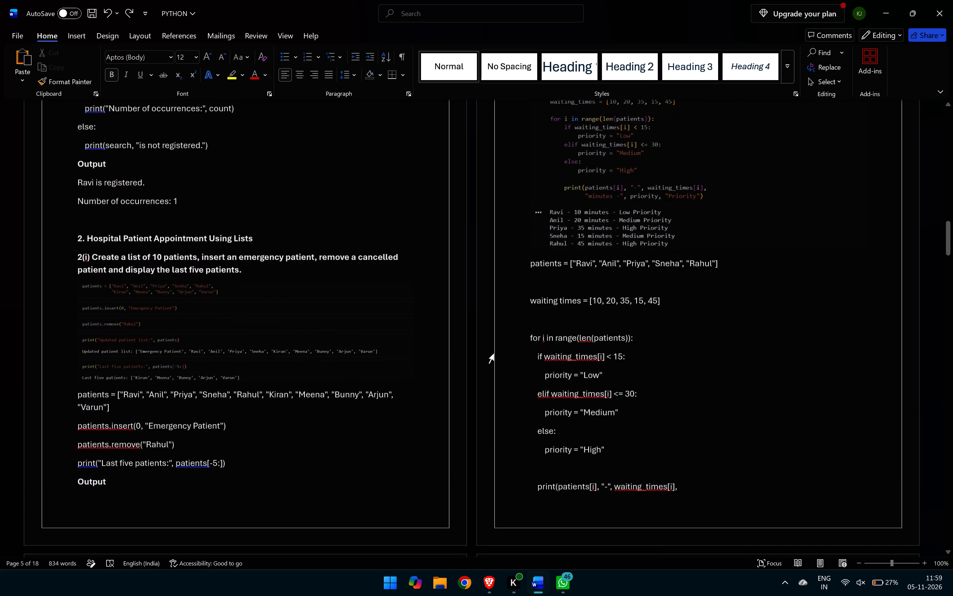
scroll(494, 353, "up", 1)
key("alt+Tab")
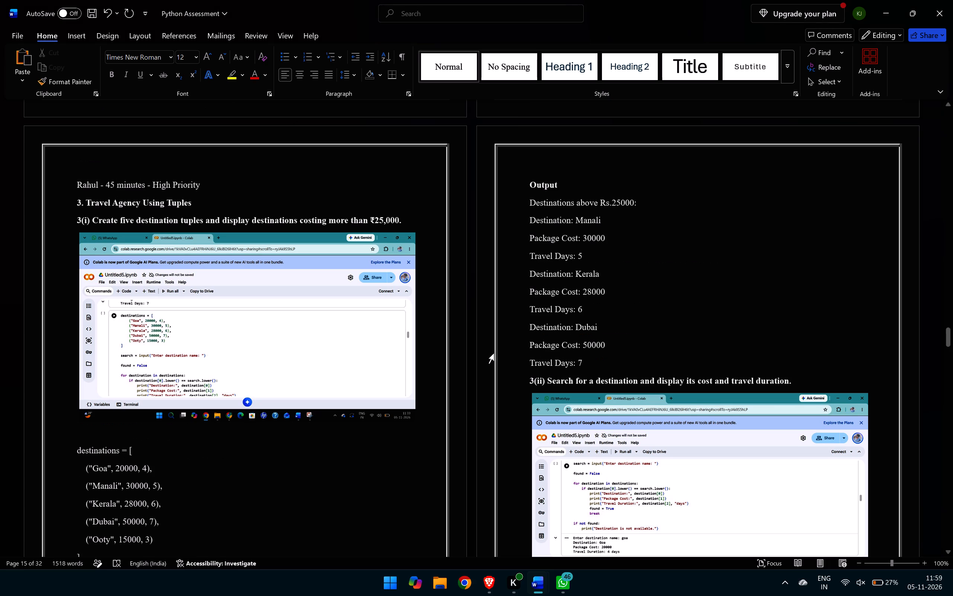
Compare the Colab destinations cells with the 3(i) and 3(ii) screenshots in the Python Assessment document, and select the 3(i) screenshot.
key("alt+Tab")
key("alt+Tab")
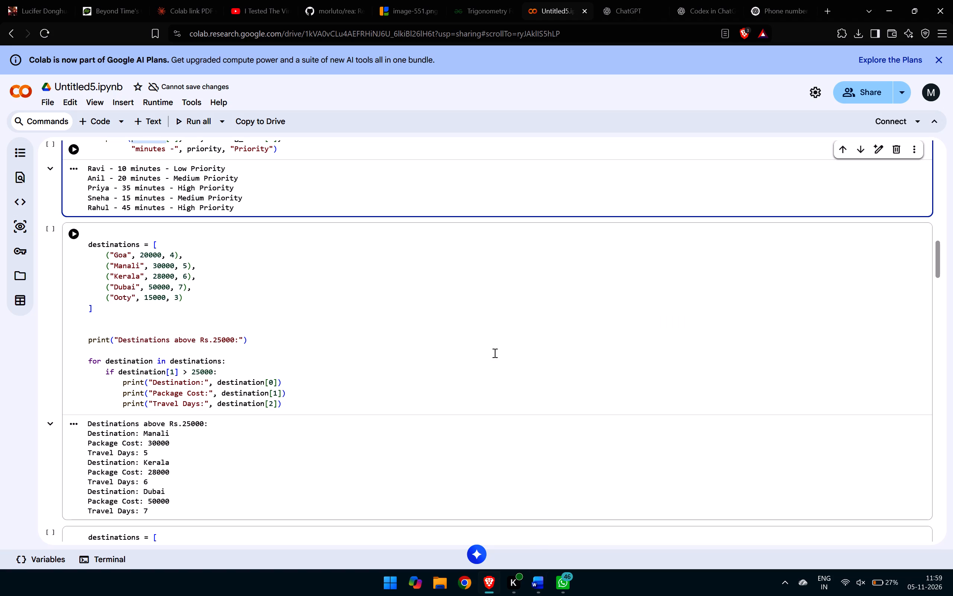
left_click(494, 353)
key("alt+Tab")
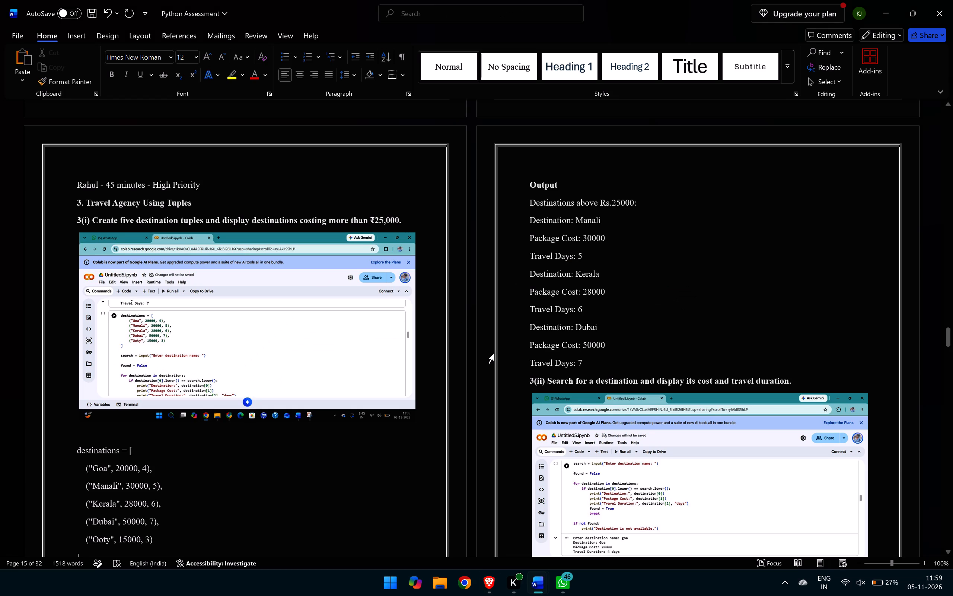
scroll(563, 399, "down", 1)
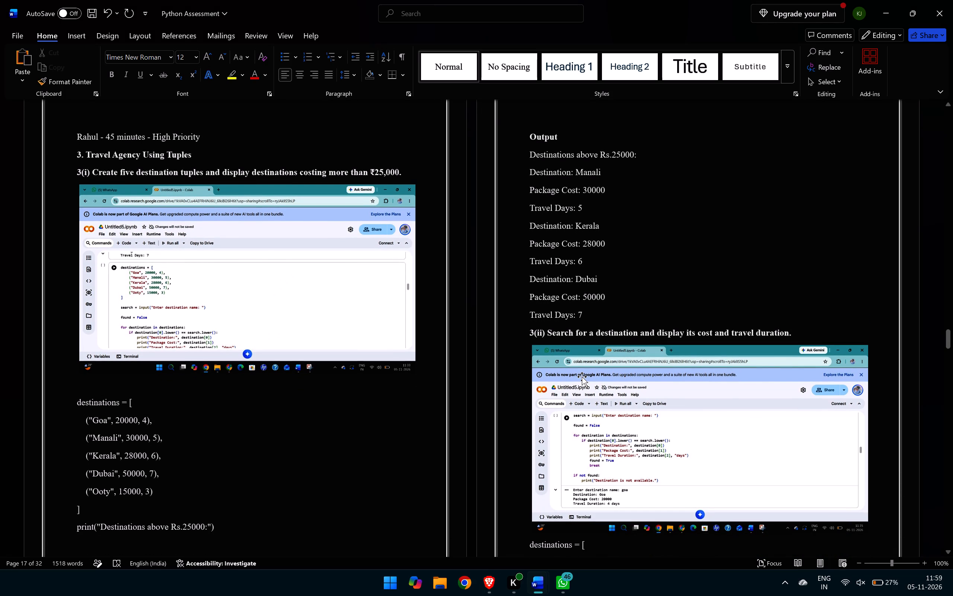
key("alt+Tab")
scroll(582, 377, "down", 3)
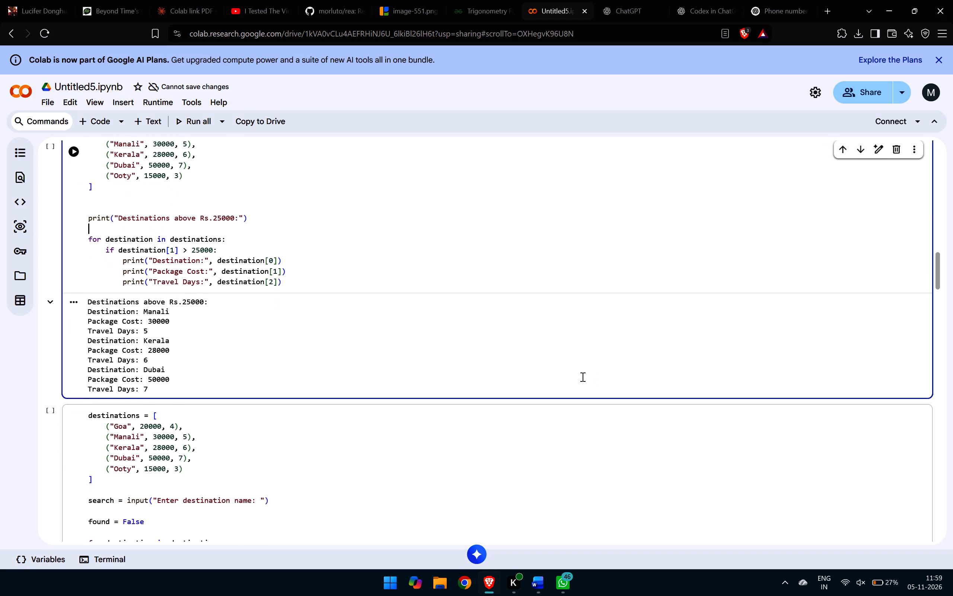
scroll(582, 377, "down", 1)
scroll(582, 377, "up", 1)
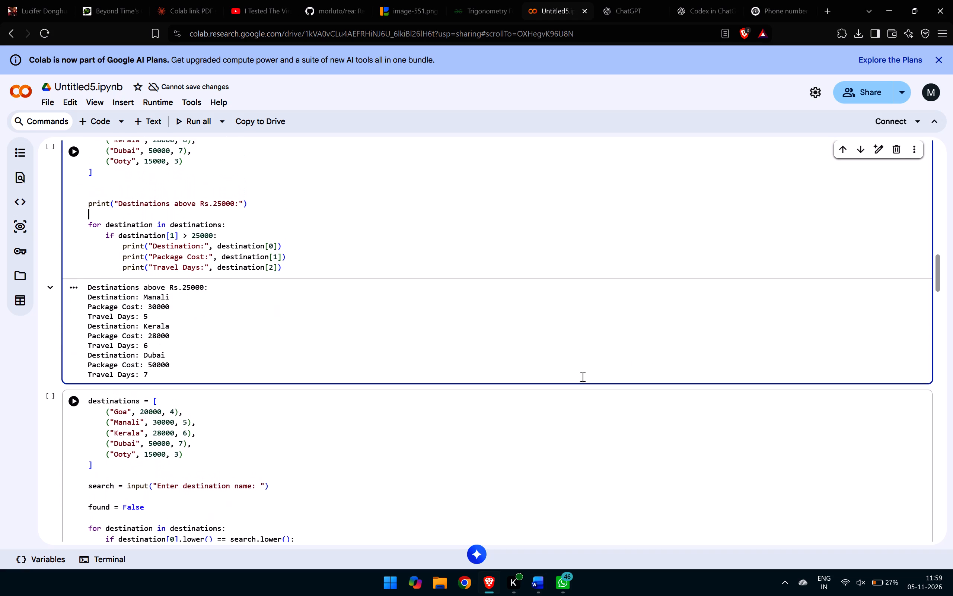
scroll(582, 377, "up", 3)
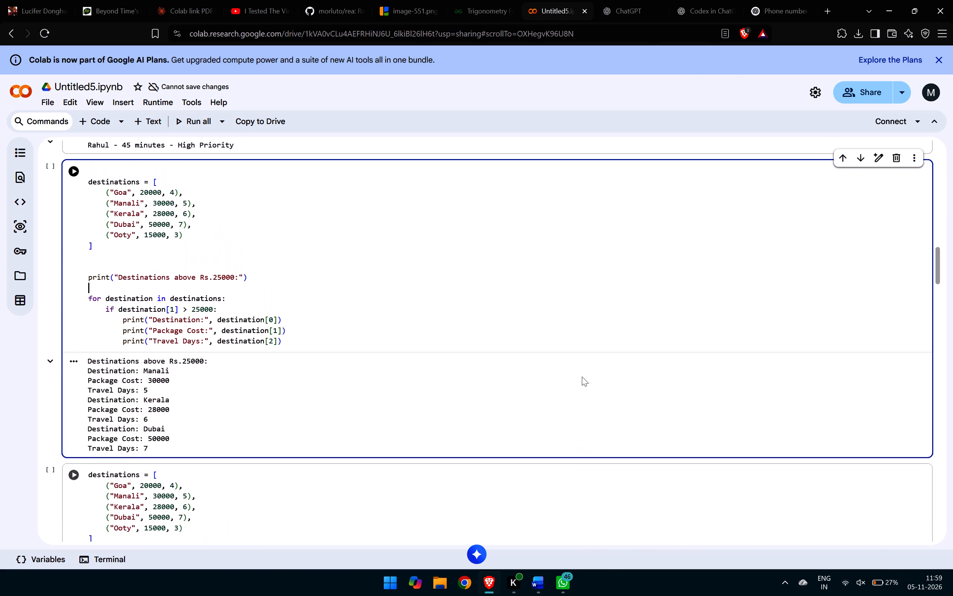
key("alt+Tab")
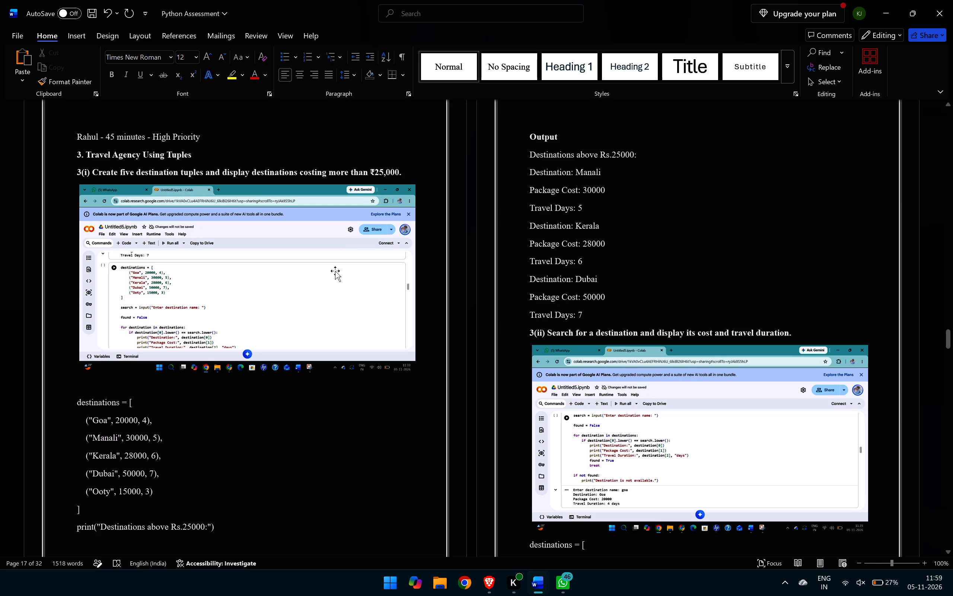
left_click(387, 186)
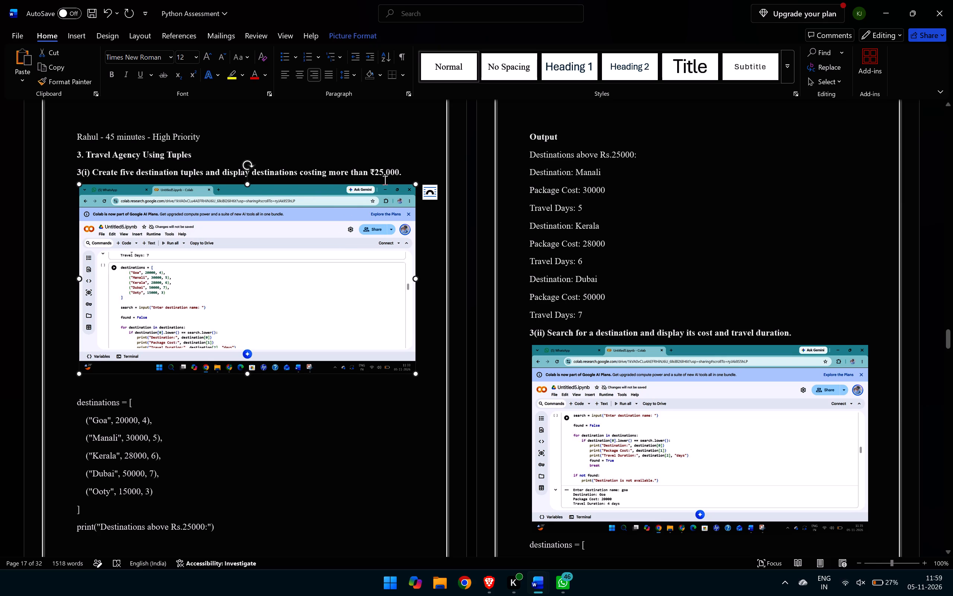
left_click(405, 184)
Review the replaced captures in the earlier sections of the Python Assessment document, back to 1(i).
scroll(405, 184, "up", 11)
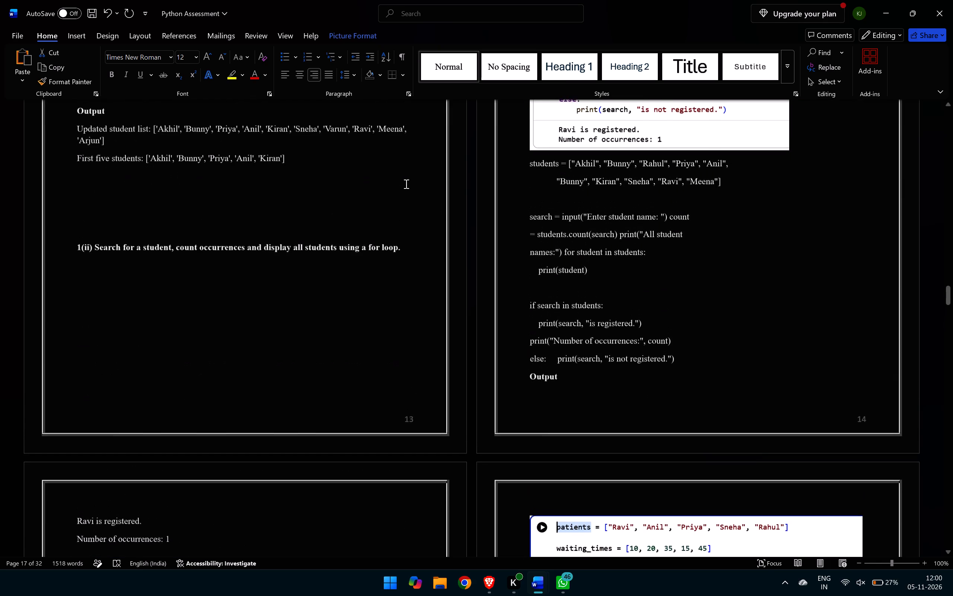
scroll(405, 184, "up", 3)
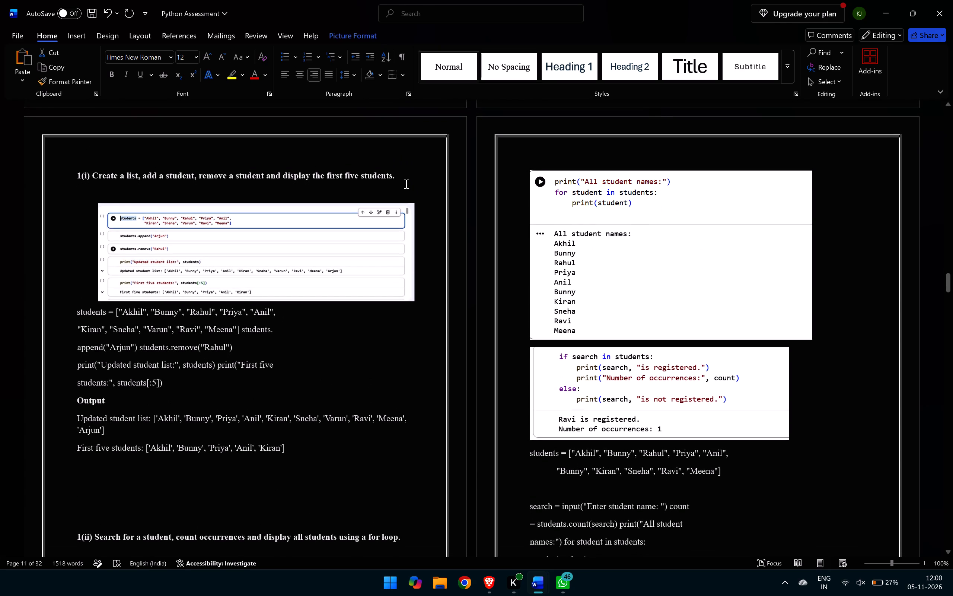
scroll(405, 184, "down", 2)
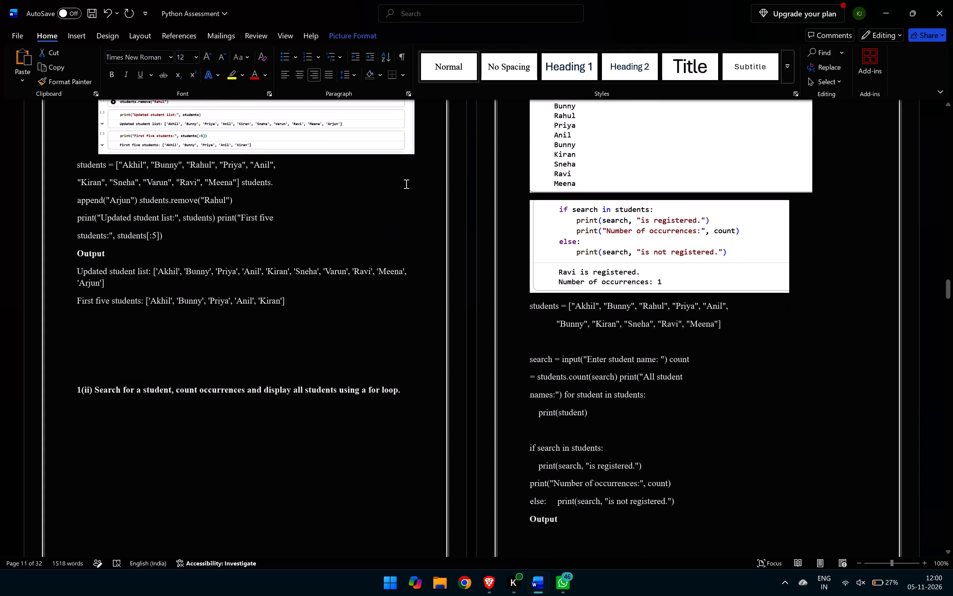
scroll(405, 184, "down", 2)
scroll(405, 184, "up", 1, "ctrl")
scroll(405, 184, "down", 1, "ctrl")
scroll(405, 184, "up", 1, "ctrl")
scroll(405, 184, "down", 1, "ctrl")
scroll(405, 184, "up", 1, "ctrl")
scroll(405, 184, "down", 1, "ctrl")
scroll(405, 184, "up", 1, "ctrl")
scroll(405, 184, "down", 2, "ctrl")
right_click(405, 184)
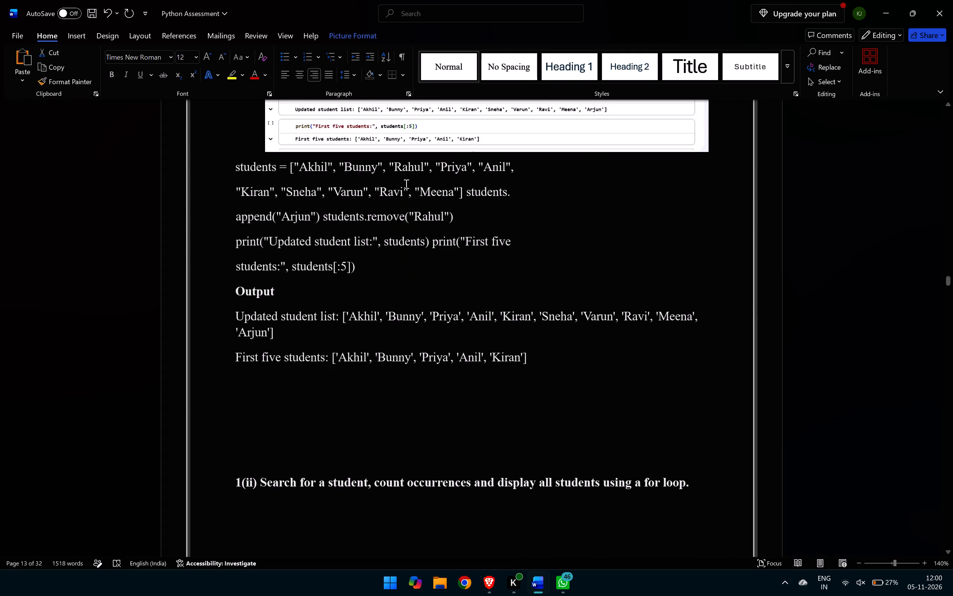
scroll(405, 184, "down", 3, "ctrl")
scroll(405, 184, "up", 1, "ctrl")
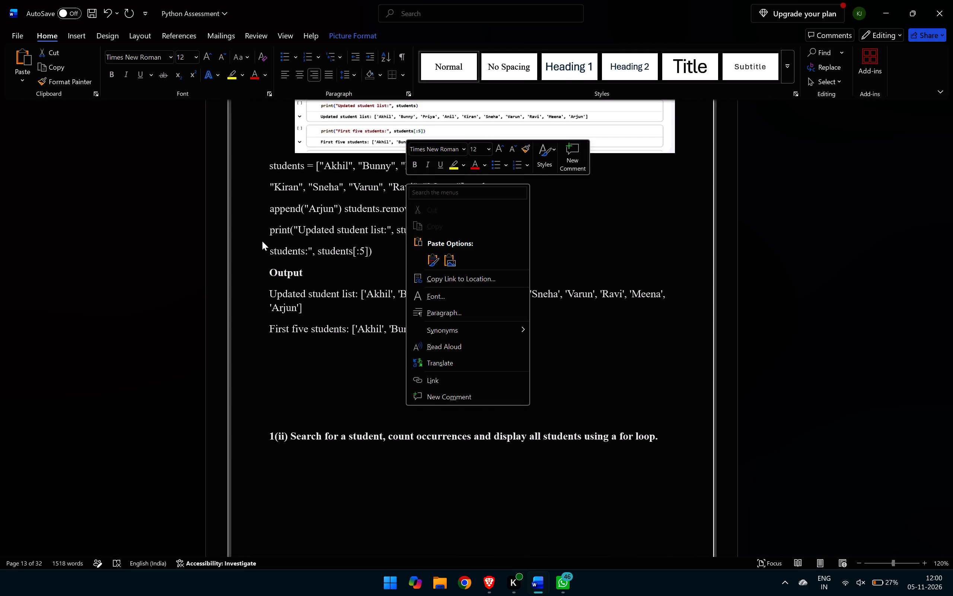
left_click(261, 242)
Review the Python Assessment document from 1(i) down to the 3(i) and 3(ii) destinations screenshots and their code and output text.
scroll(261, 242, "down", 10)
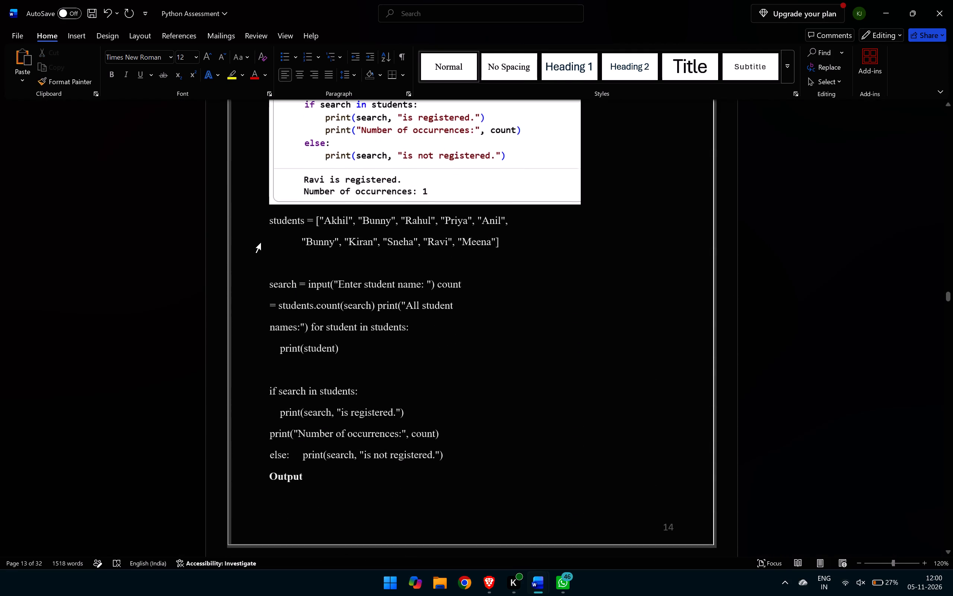
scroll(261, 242, "down", 8)
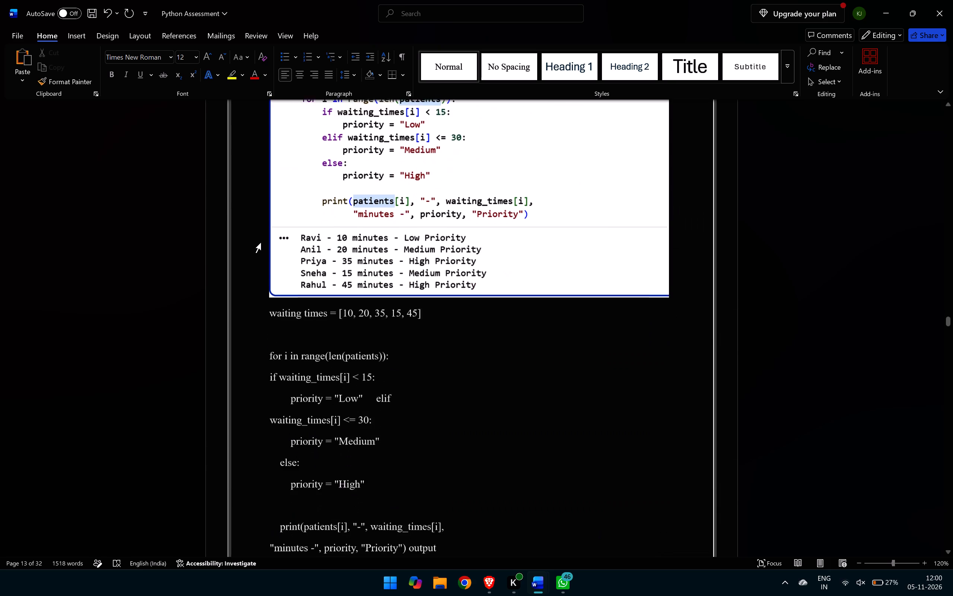
scroll(261, 242, "down", 4)
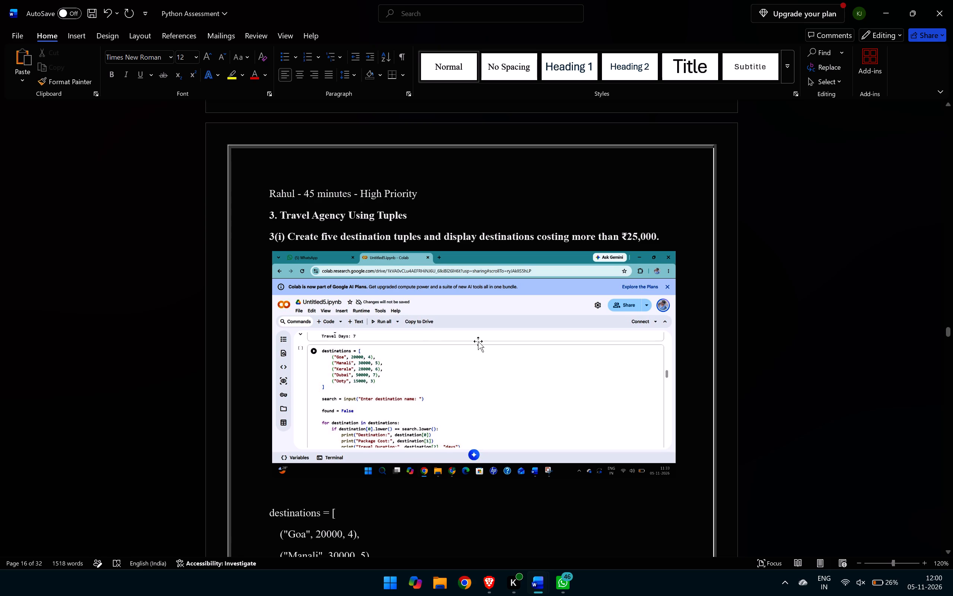
scroll(584, 332, "down", 5)
scroll(584, 332, "up", 1)
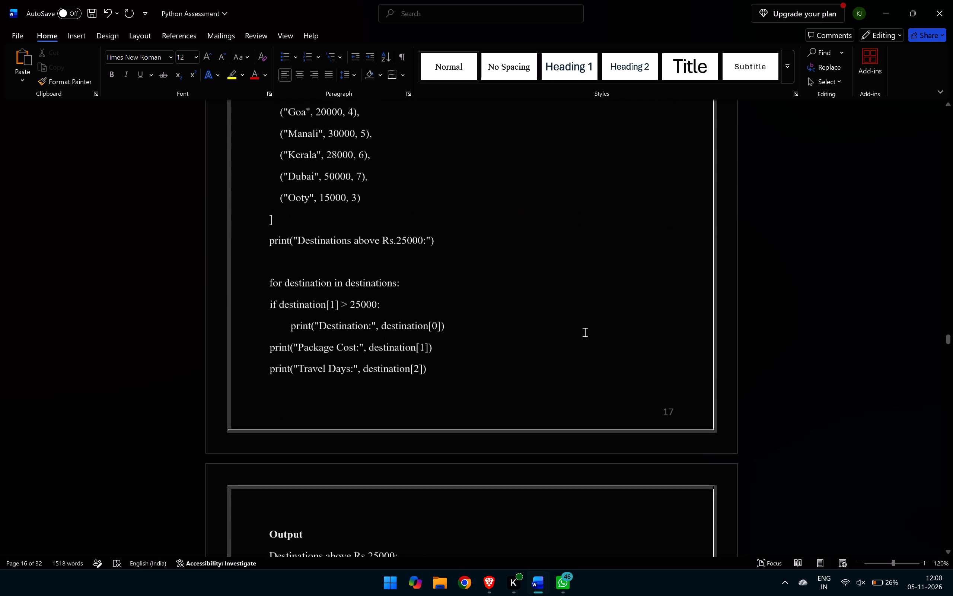
scroll(584, 332, "up", 1)
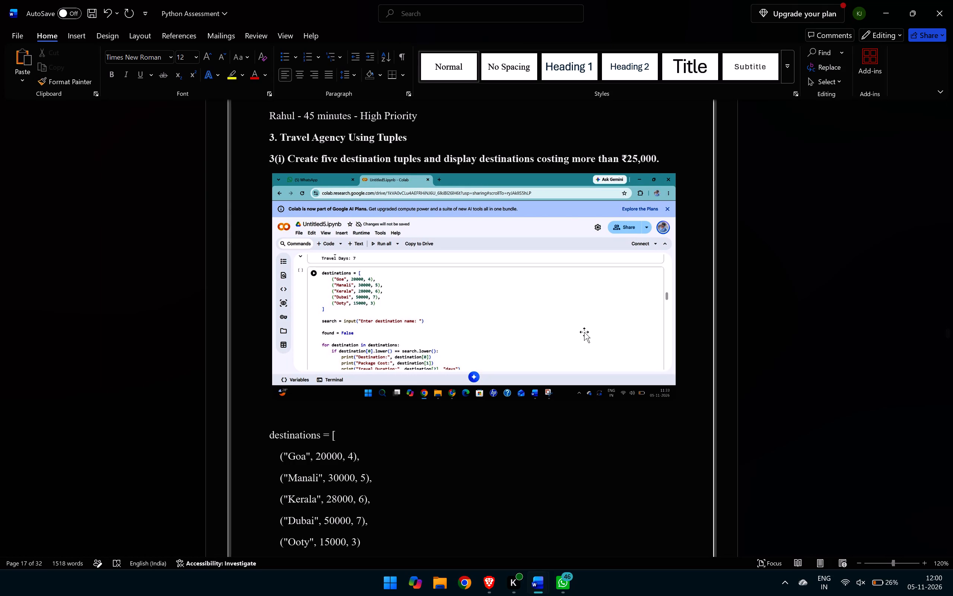
scroll(584, 332, "down", 8)
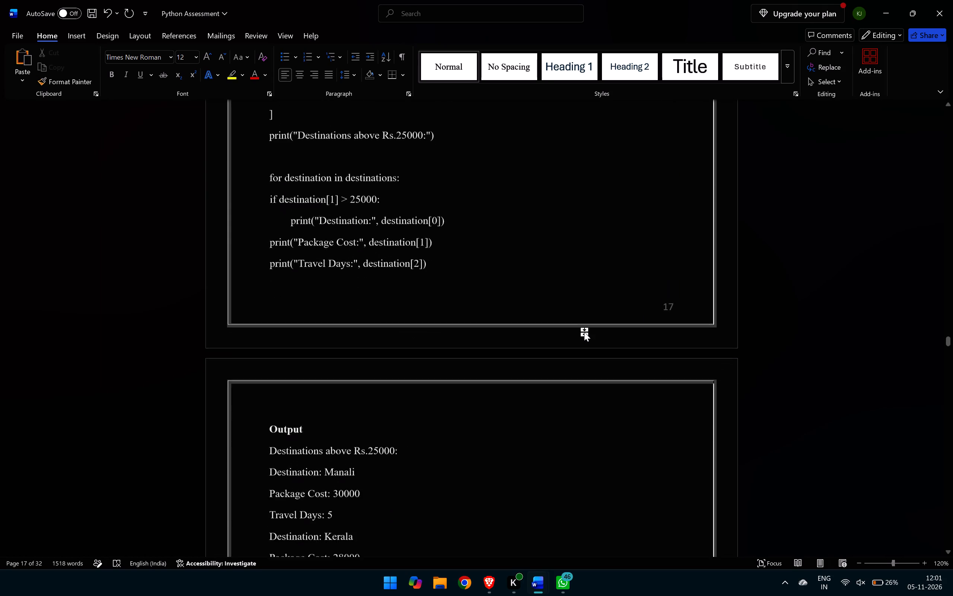
scroll(584, 332, "down", 1)
scroll(584, 332, "up", 1)
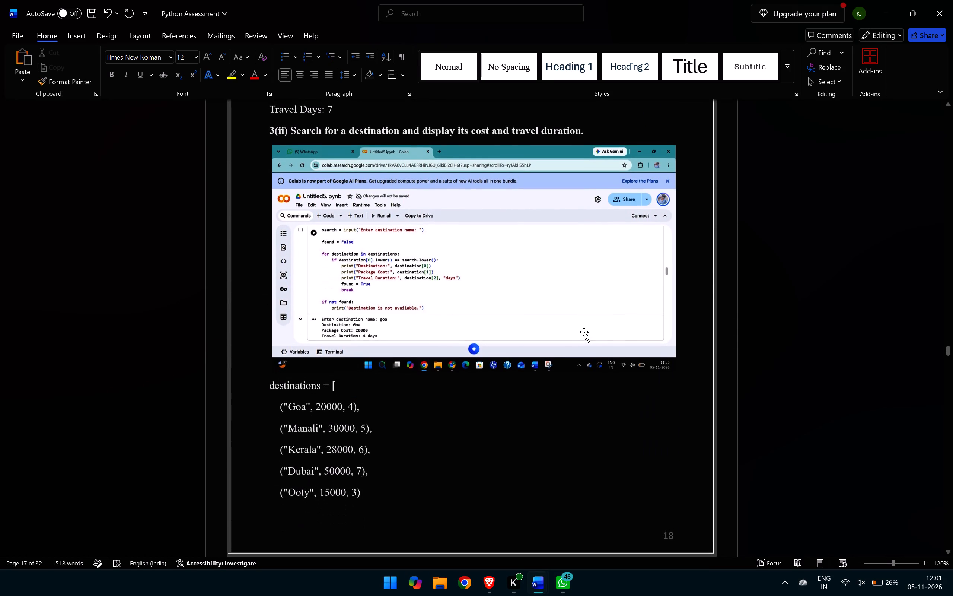
scroll(584, 332, "up", 1)
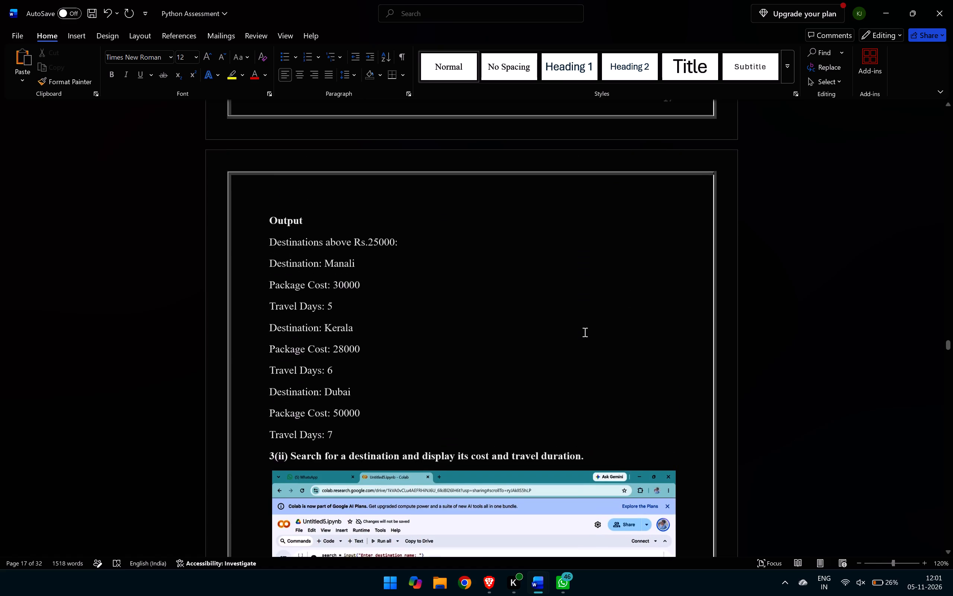
scroll(584, 332, "up", 4)
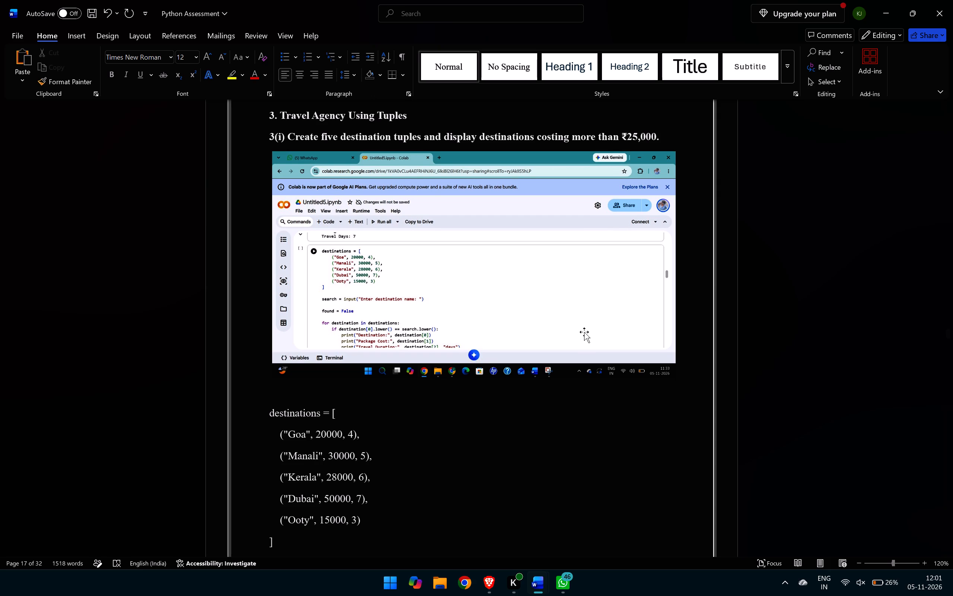
scroll(584, 332, "up", 1)
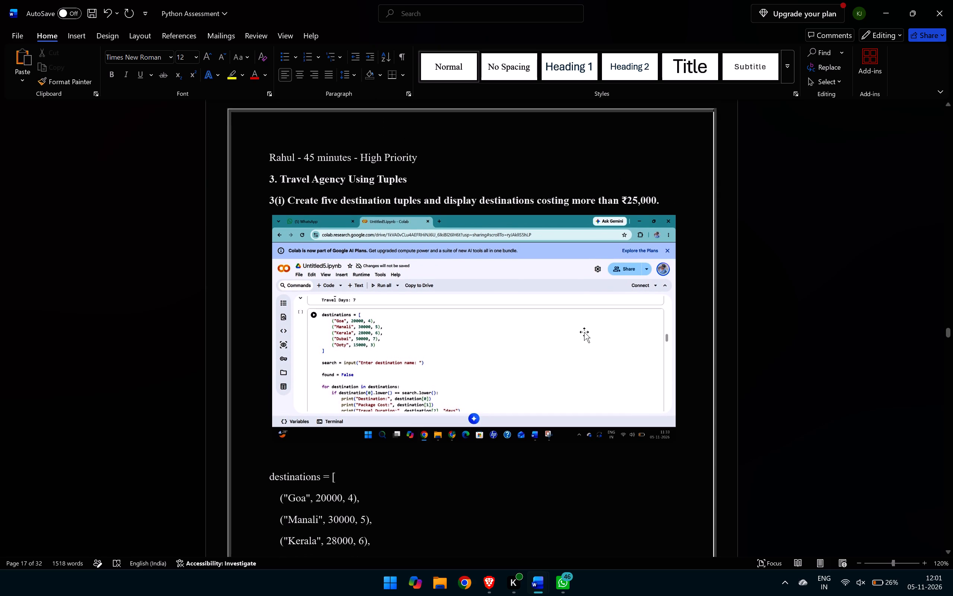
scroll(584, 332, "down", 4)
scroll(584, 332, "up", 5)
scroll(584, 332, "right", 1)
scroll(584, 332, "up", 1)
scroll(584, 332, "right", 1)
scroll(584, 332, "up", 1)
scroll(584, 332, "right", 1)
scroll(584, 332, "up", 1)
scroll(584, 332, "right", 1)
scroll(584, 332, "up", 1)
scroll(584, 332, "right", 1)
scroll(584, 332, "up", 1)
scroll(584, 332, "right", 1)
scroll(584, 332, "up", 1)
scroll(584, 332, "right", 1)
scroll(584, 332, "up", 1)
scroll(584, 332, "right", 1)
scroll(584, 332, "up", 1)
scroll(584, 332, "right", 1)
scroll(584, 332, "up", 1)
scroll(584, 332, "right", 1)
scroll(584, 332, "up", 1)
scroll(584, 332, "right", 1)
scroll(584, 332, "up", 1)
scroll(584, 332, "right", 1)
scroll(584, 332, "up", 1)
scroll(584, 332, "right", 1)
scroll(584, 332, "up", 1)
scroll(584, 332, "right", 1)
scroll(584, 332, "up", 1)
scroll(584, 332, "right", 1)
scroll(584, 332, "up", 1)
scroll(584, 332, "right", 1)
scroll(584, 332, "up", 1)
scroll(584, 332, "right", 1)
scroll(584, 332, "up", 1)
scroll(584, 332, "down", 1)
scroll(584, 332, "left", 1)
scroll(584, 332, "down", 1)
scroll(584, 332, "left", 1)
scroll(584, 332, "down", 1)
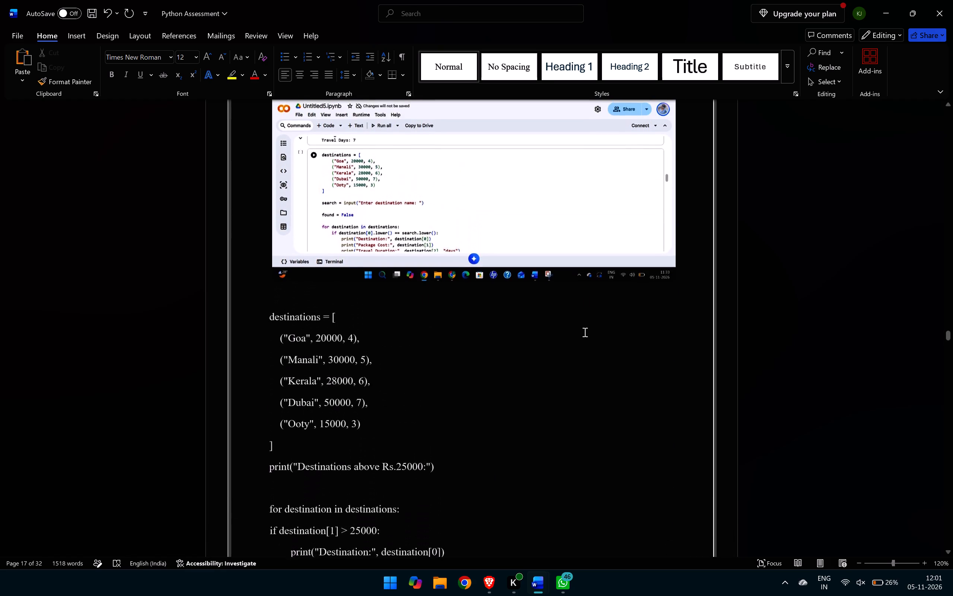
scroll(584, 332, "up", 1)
Switch to the PYTHON document and examine how the captures are placed in sections 2(i), 2(ii) and 3(i).
key("alt+Tab")
key("alt+Tab")
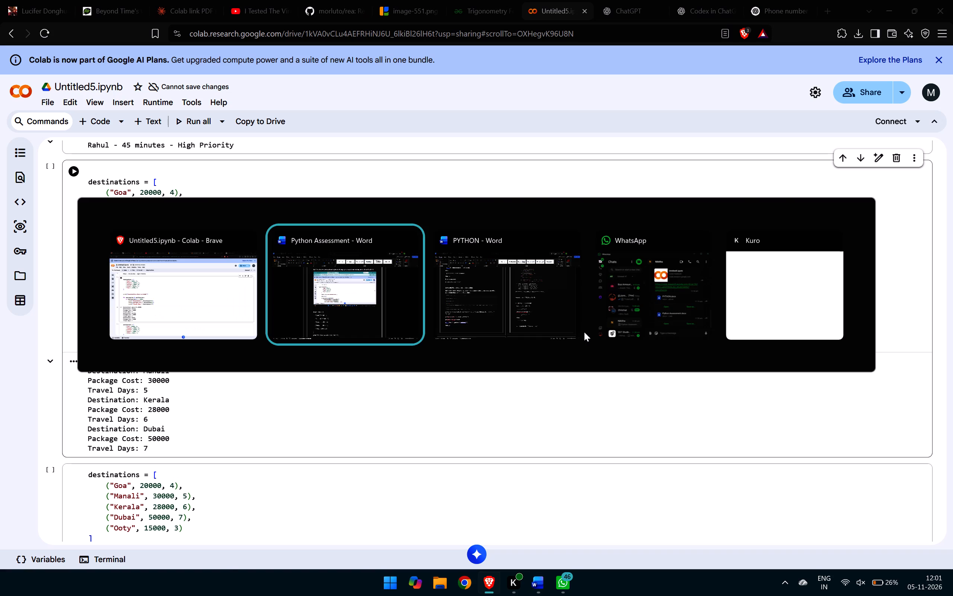
key("alt+Tab")
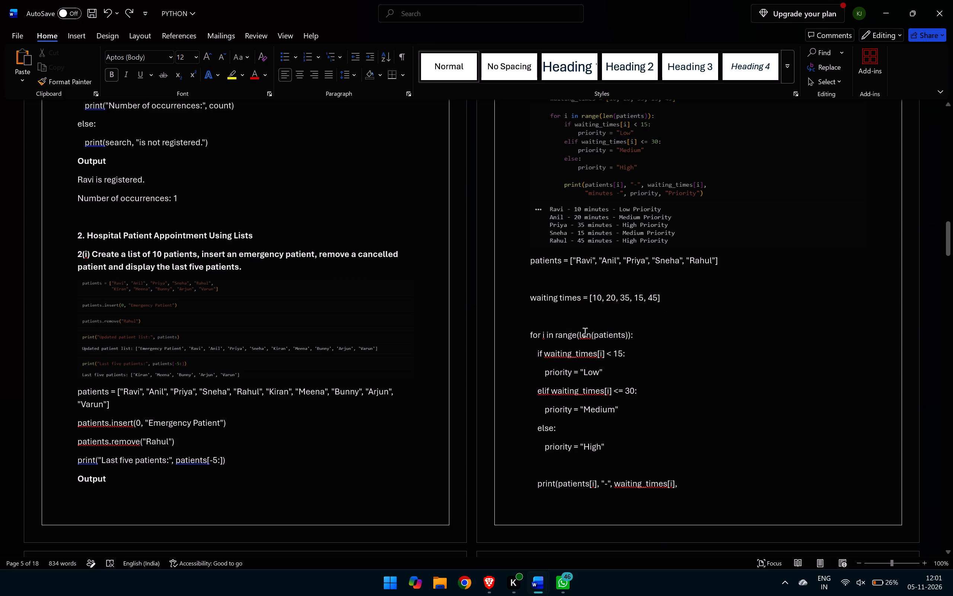
scroll(584, 332, "up", 4, "ctrl")
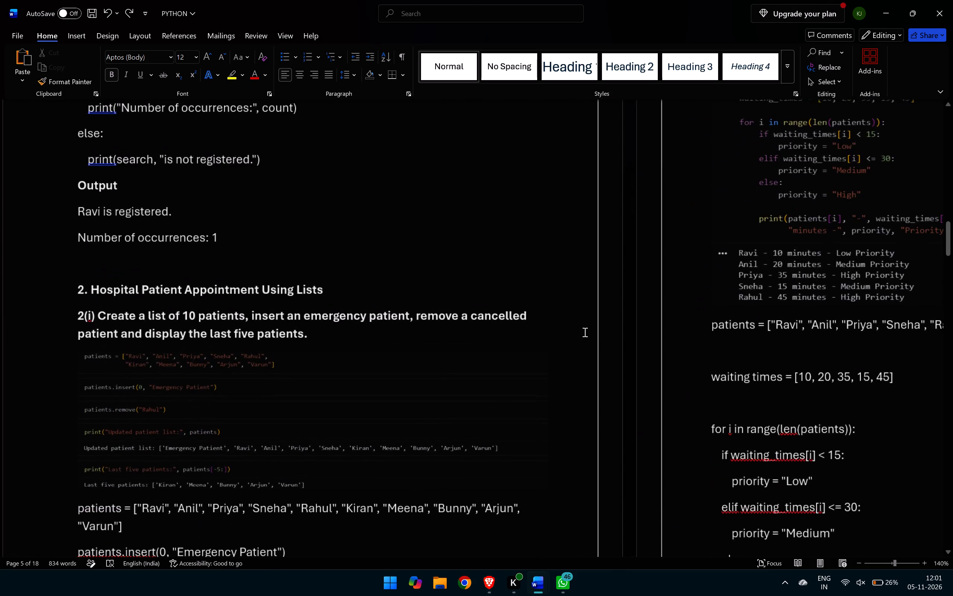
scroll(584, 332, "up", 1, "ctrl")
scroll(584, 332, "down", 1)
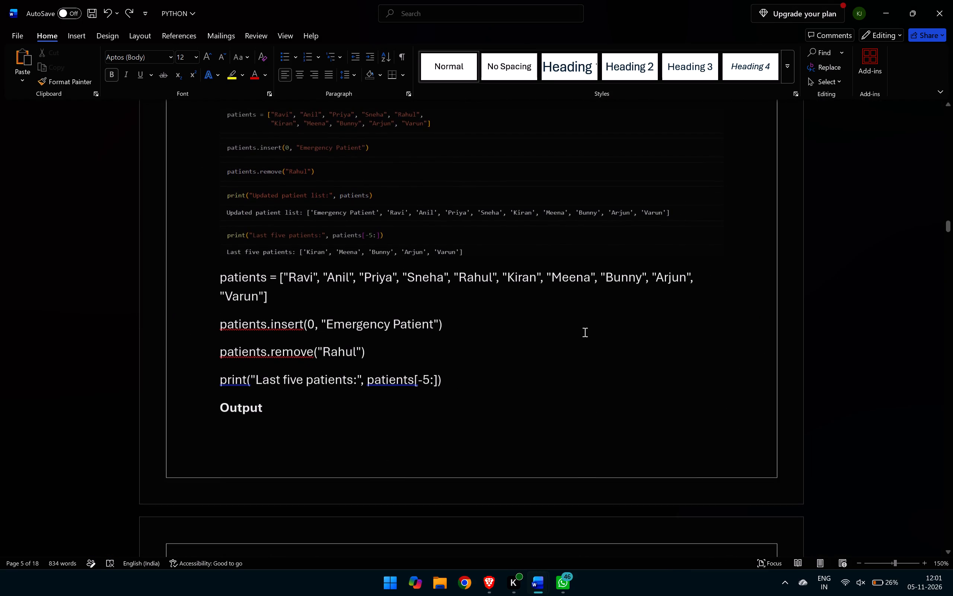
scroll(584, 332, "down", 1)
scroll(584, 332, "up", 1)
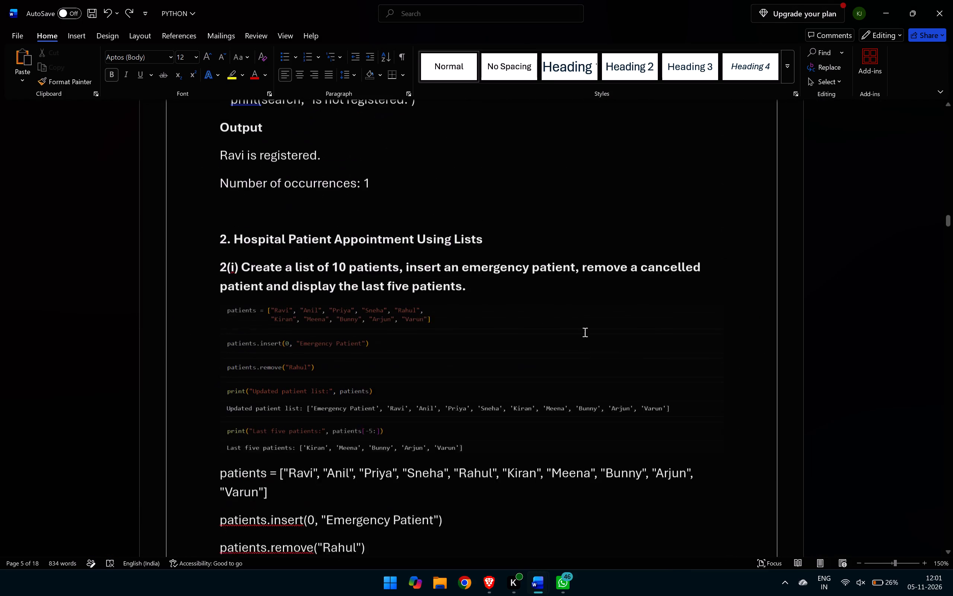
scroll(584, 332, "up", 6)
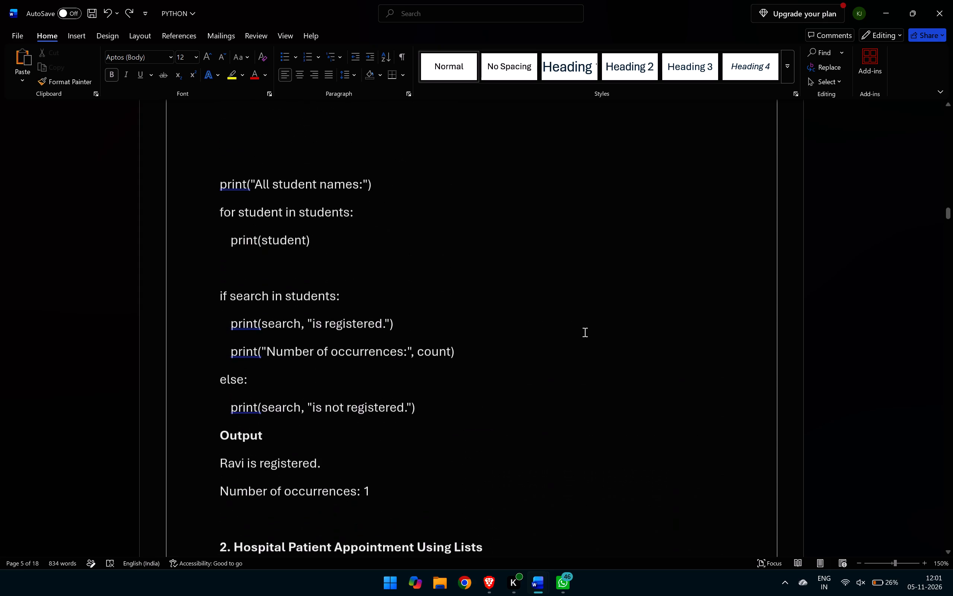
scroll(584, 332, "down", 3)
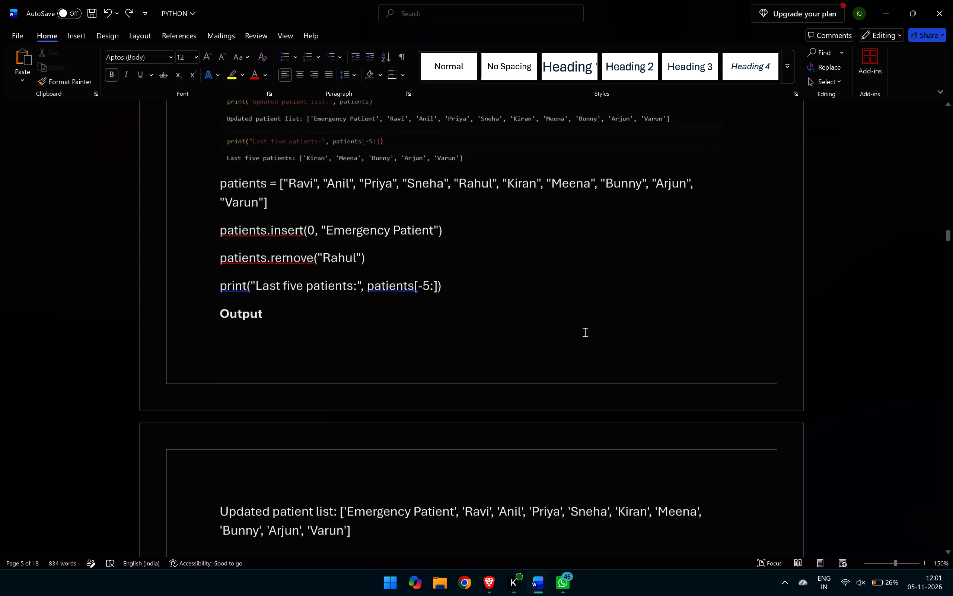
scroll(584, 332, "down", 2)
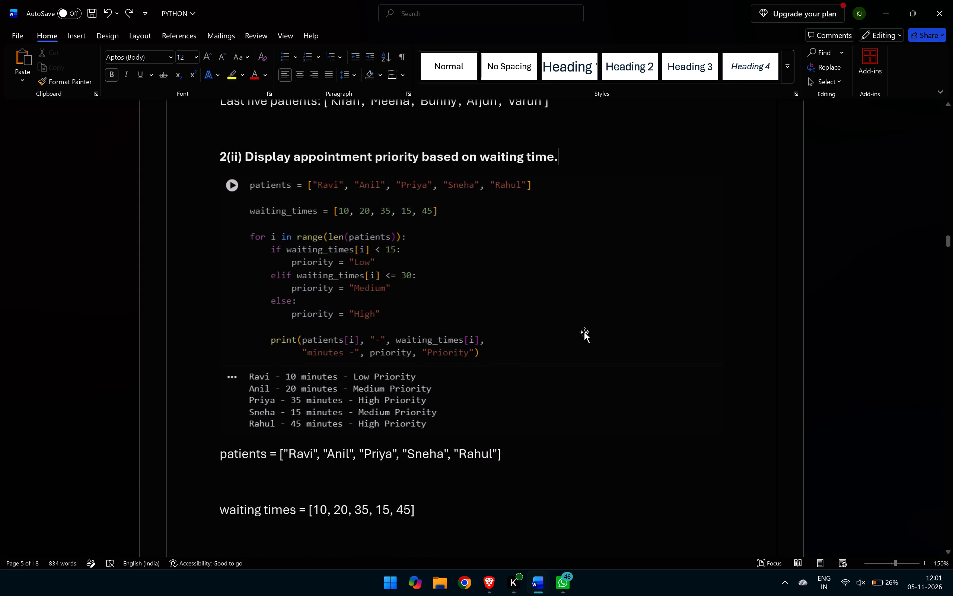
scroll(584, 332, "down", 1)
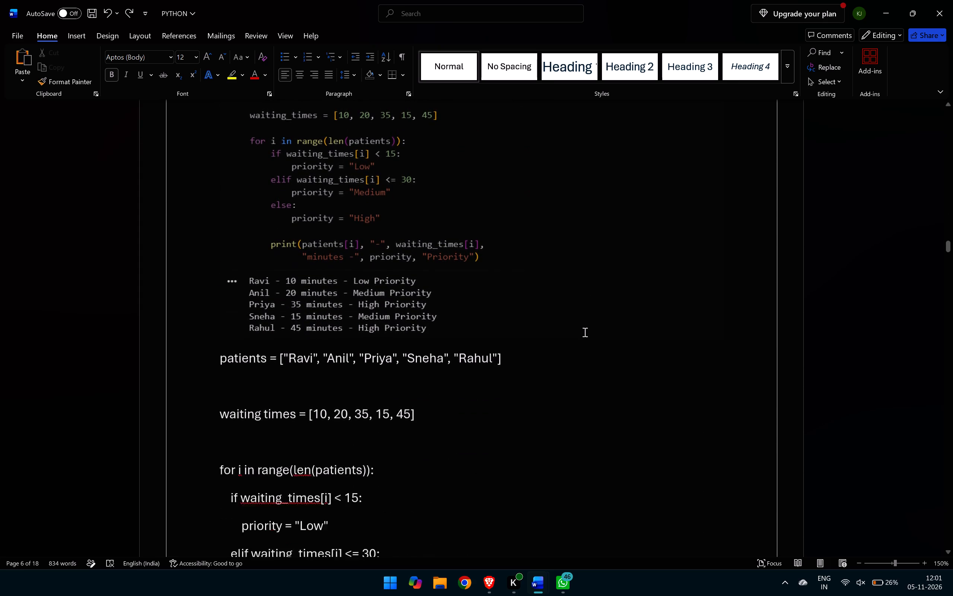
scroll(584, 332, "down", 8)
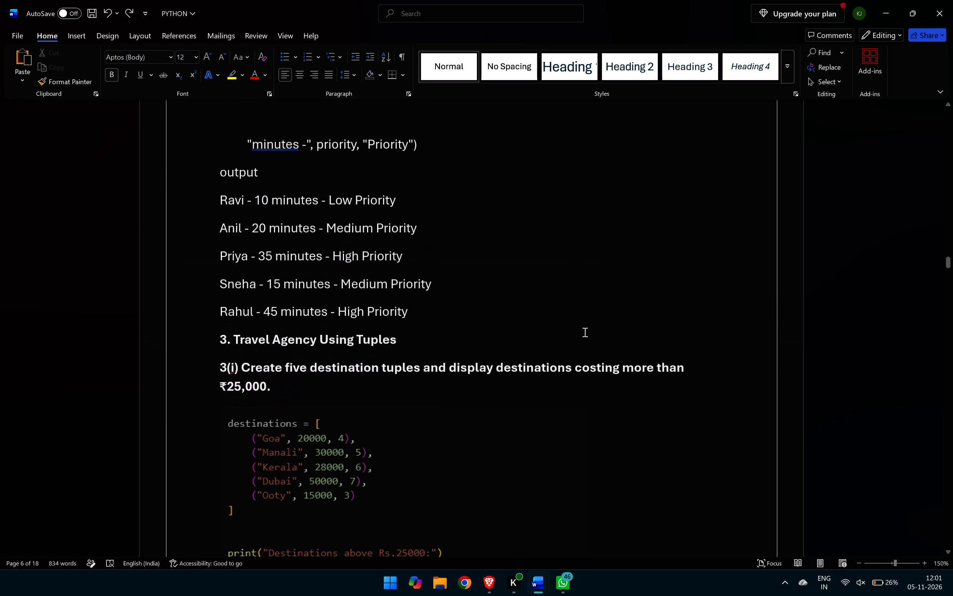
scroll(584, 332, "down", 6)
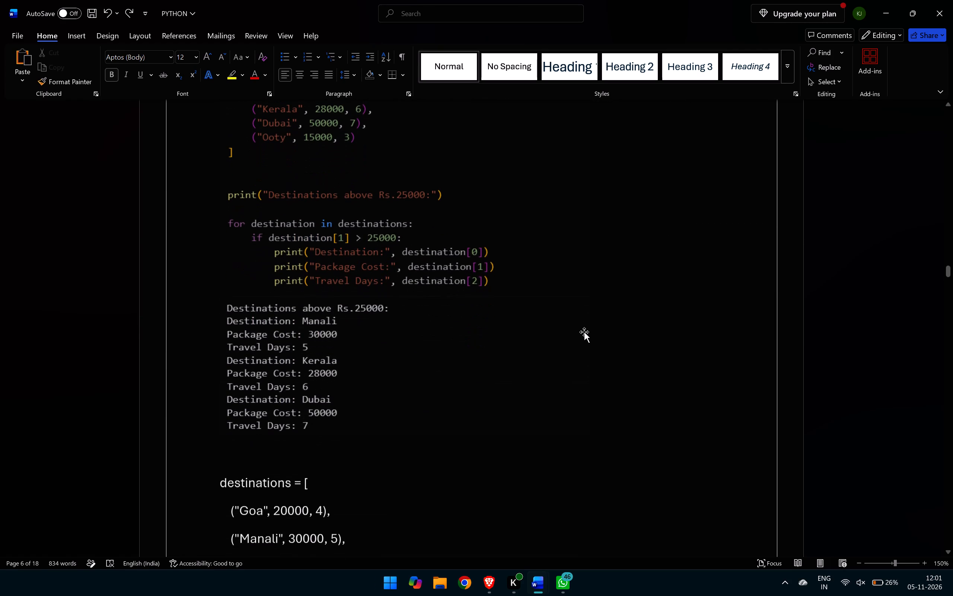
scroll(584, 332, "up", 1)
key("alt+Tab")
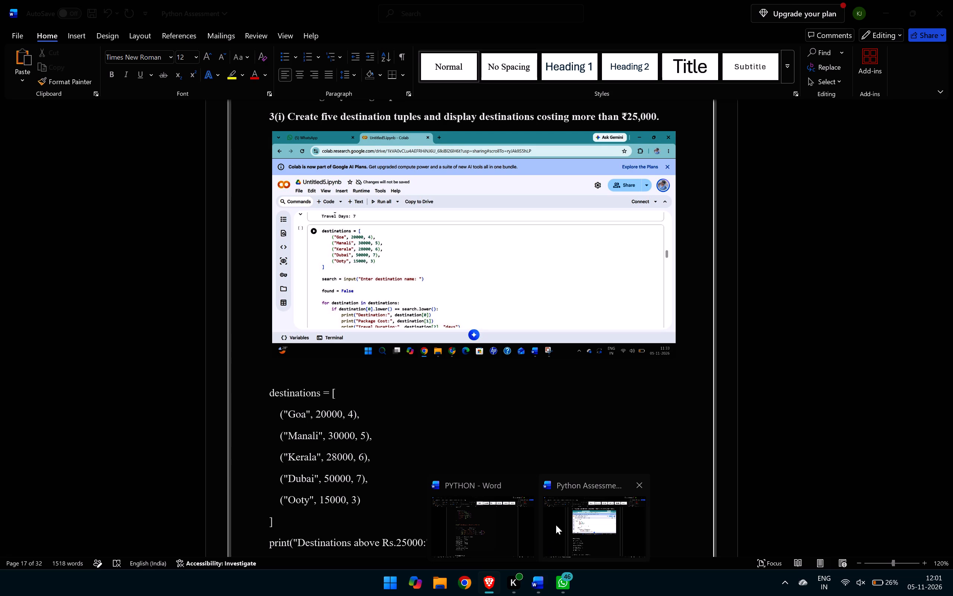
Return to the Python Assessment document and cut the full-window Colab screenshot under the 3(i) heading.
left_click(556, 525)
scroll(522, 368, "up", 1)
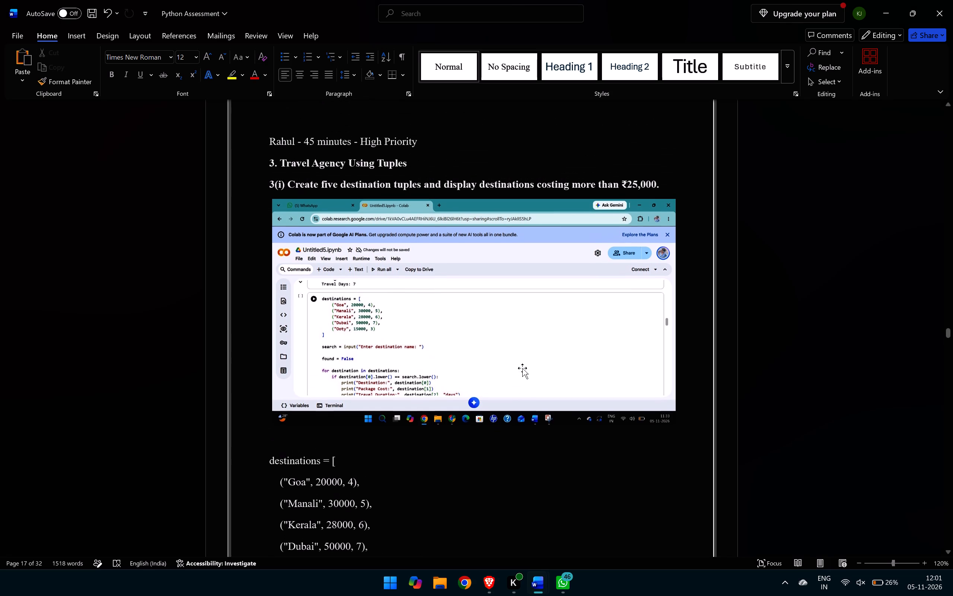
left_click(508, 349)
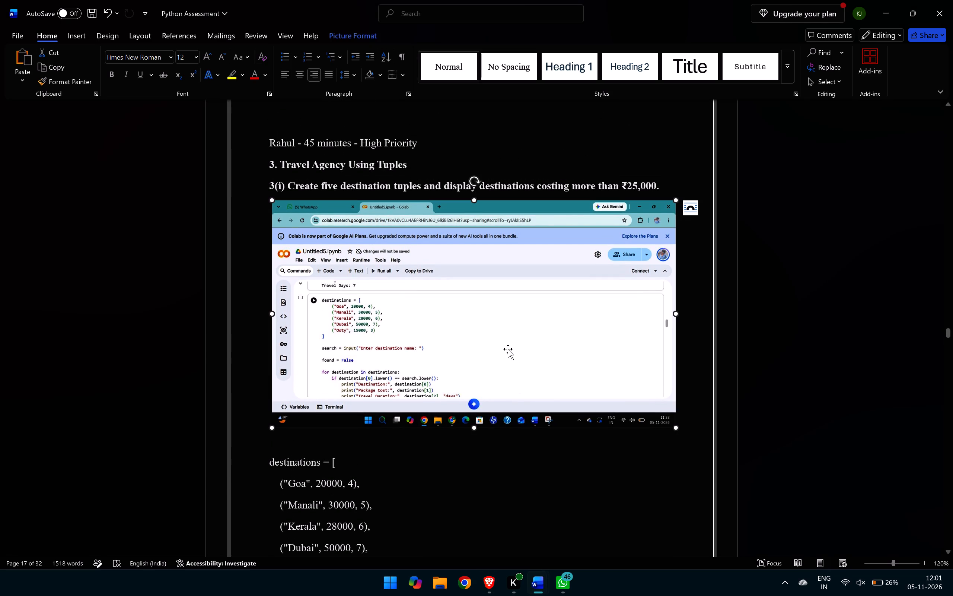
right_click(508, 349)
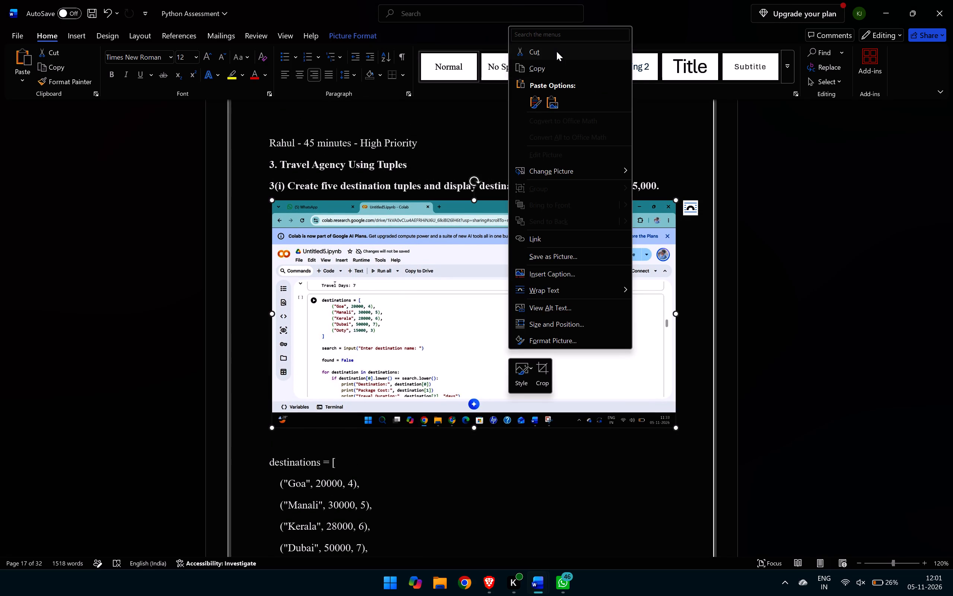
left_click(557, 51)
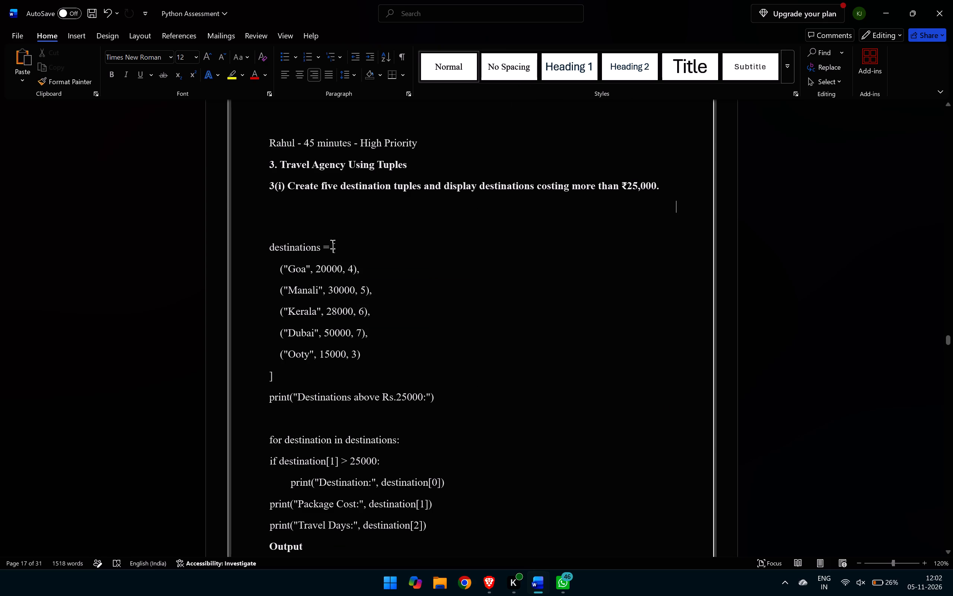
Add an empty line above "destinations = [" in 3(i) and paste there a cropped capture of Colab's "Destinations above Rs.25000" cell with its output.
left_click(269, 251)
key("Return")
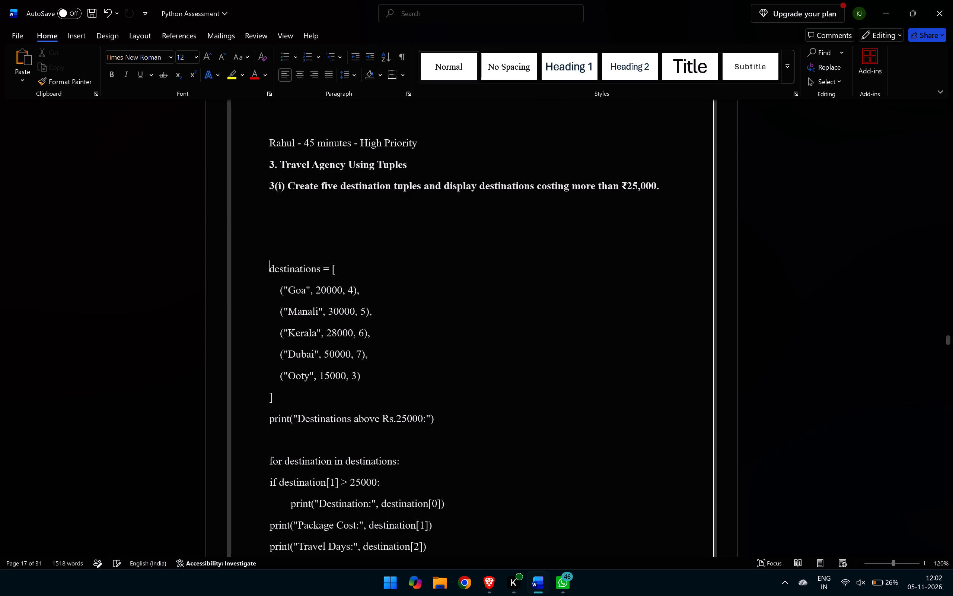
key("Up")
key("alt+Tab")
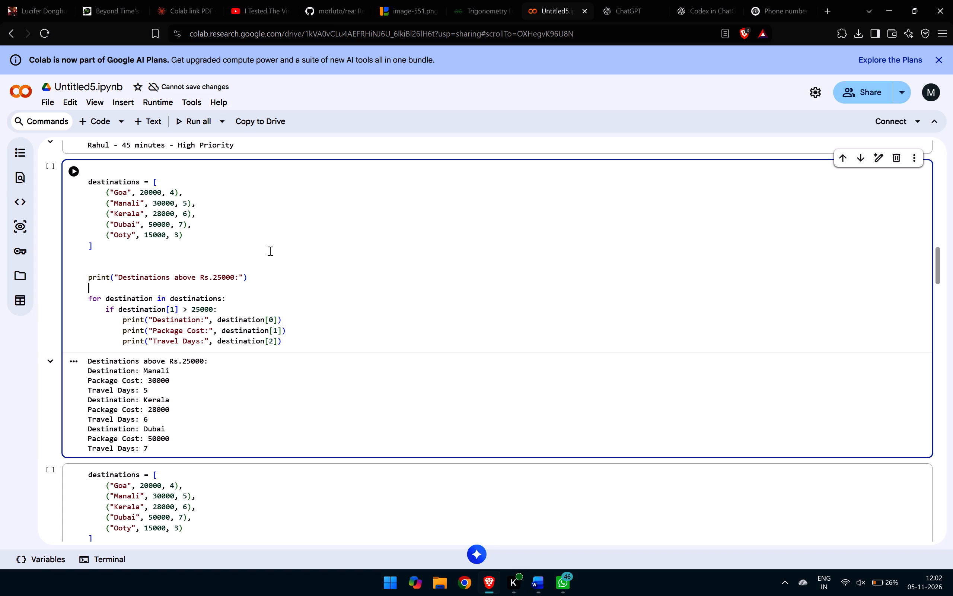
key("Print")
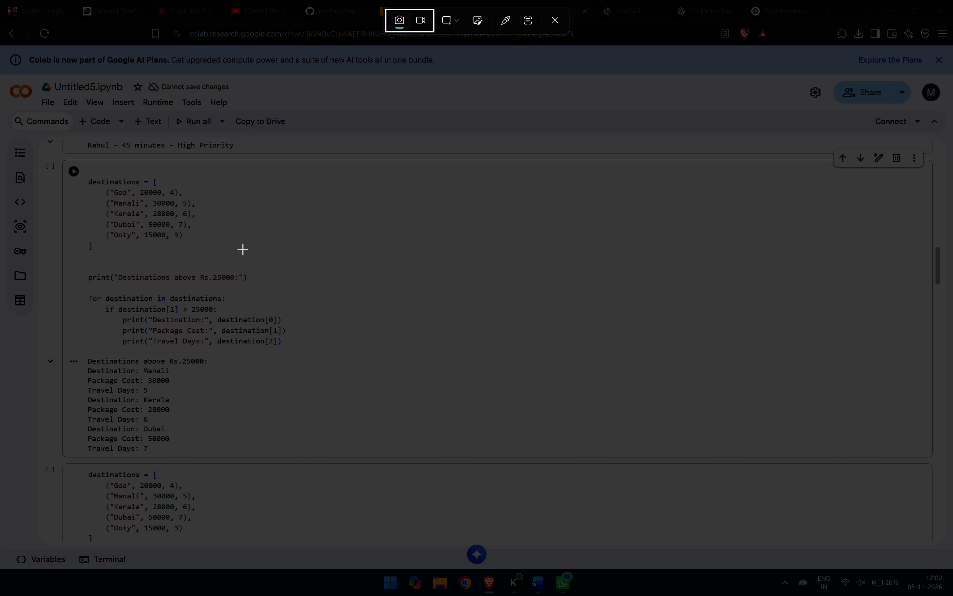
left_click_drag(61, 162, 373, 457)
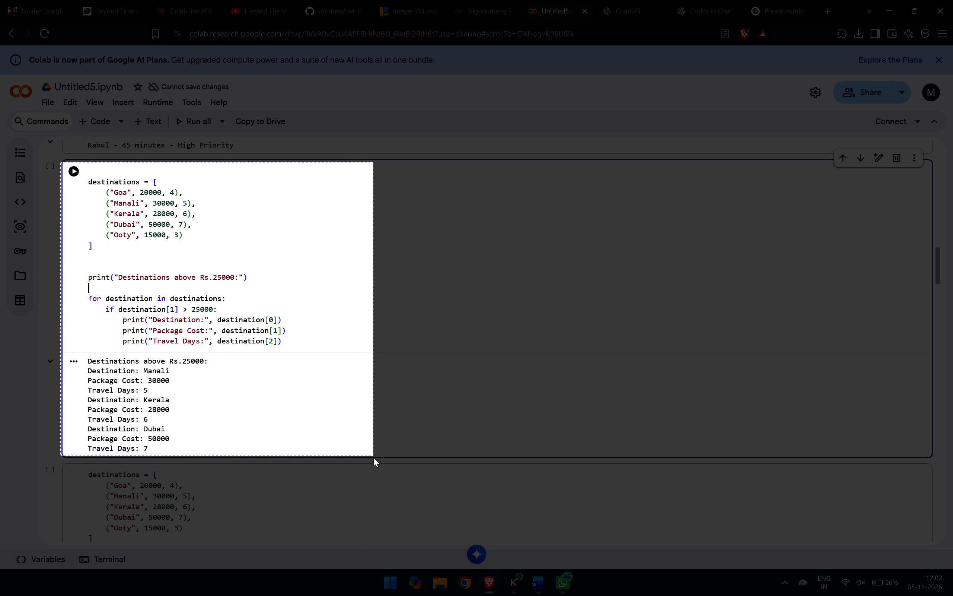
left_click_drag(373, 457, 375, 459)
key("alt+Tab")
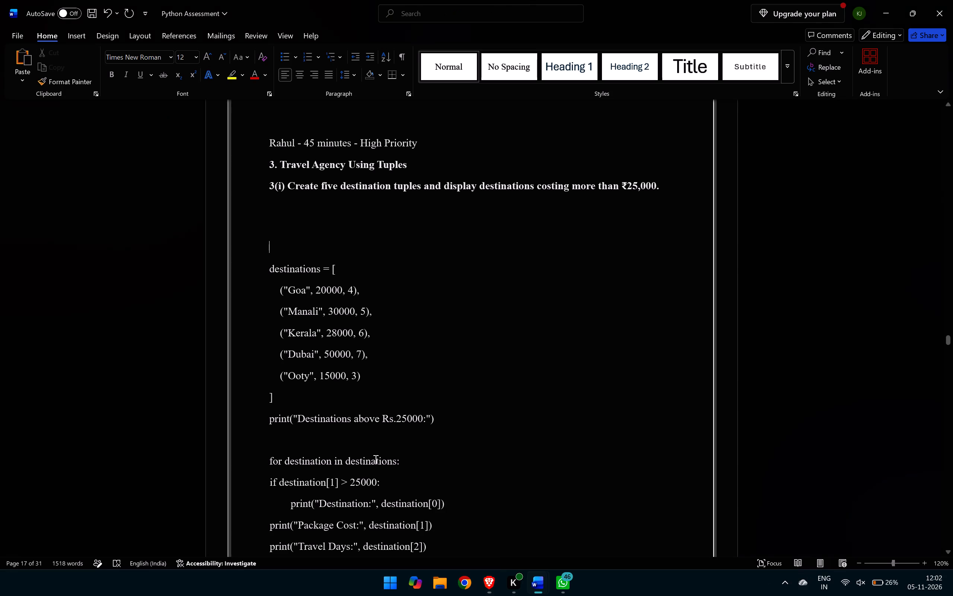
key("ctrl+v")
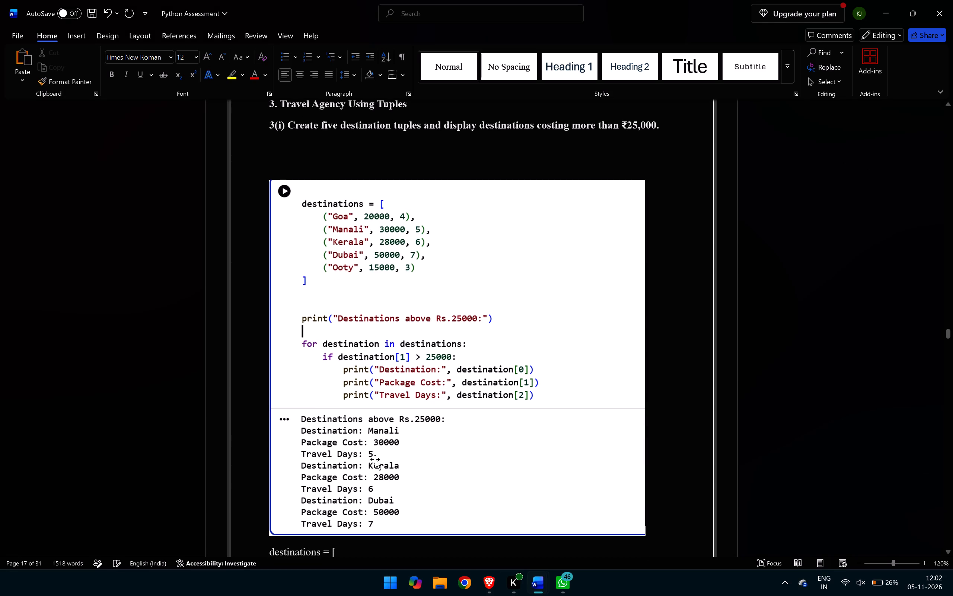
Check the page layout below the new 3(i) capture, including the destinations code on pages 17 and 18.
scroll(520, 458, "down", 6)
scroll(520, 458, "up", 1, "ctrl")
scroll(520, 458, "down", 1, "ctrl")
scroll(520, 458, "up", 1, "ctrl")
scroll(520, 458, "down", 1, "ctrl")
scroll(520, 458, "up", 1, "ctrl")
scroll(520, 458, "down", 2, "ctrl")
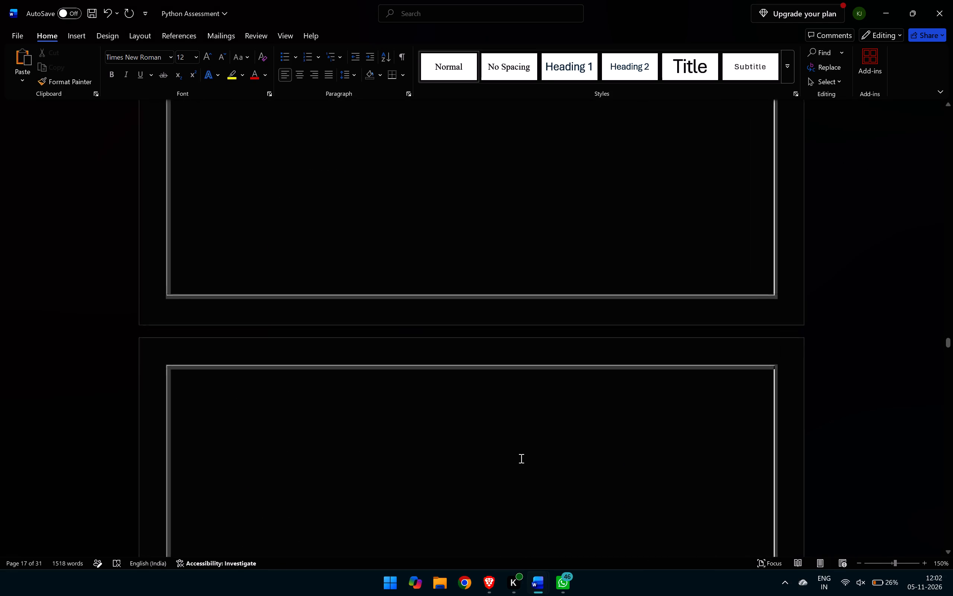
scroll(520, 458, "down", 3, "ctrl")
scroll(546, 403, "up", 2)
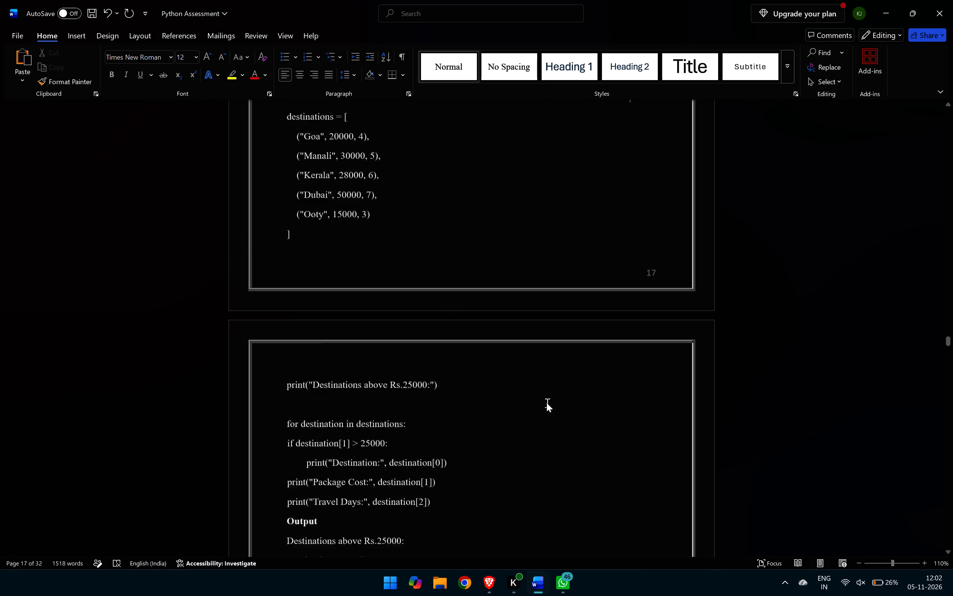
Examine the page layout from the end of section 2 through 3(i) to the full-window screenshot and code of 3(ii).
scroll(546, 403, "up", 5)
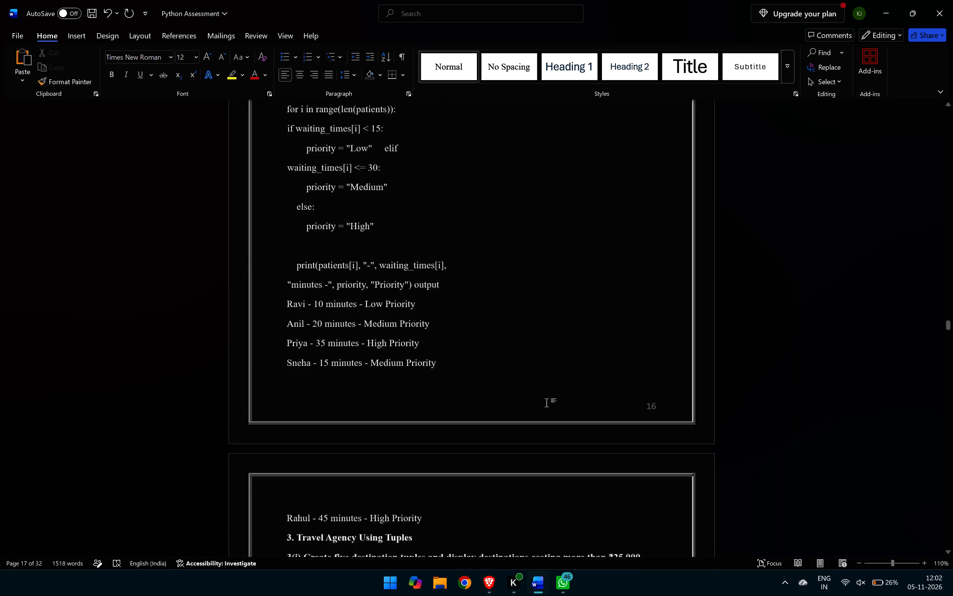
right_click(546, 403)
scroll(546, 403, "down", 3)
left_click(721, 394)
scroll(721, 394, "down", 2)
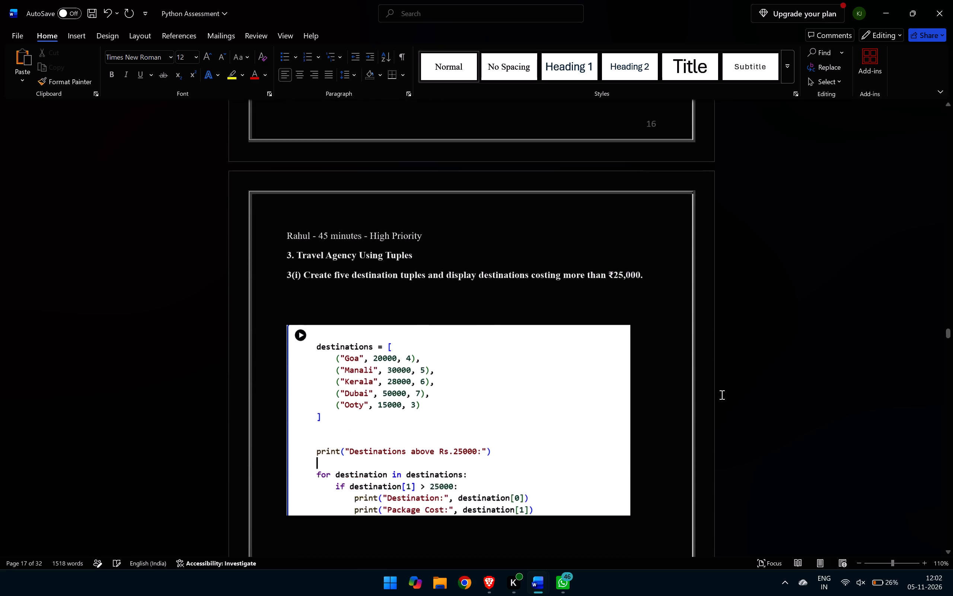
scroll(721, 394, "down", 9)
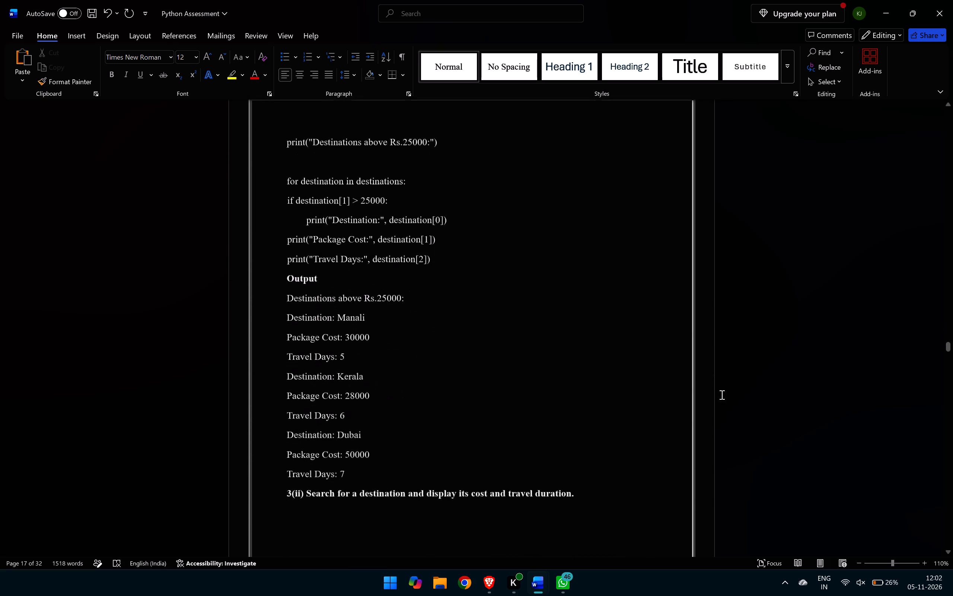
scroll(721, 394, "down", 6)
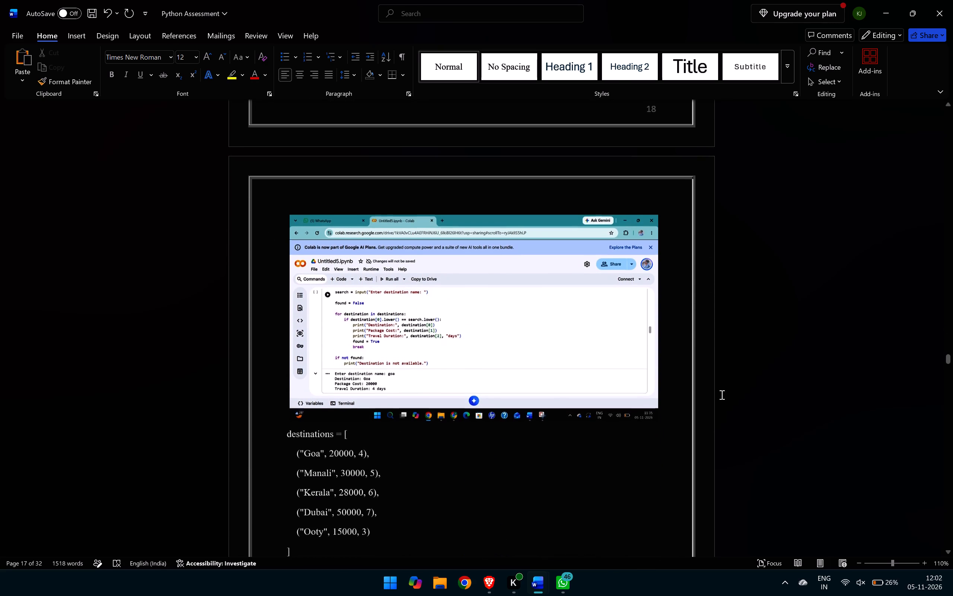
scroll(721, 394, "down", 3)
Switch to the PYTHON document and examine how the capture under the 3(ii) heading is placed above its code.
key("alt+Tab")
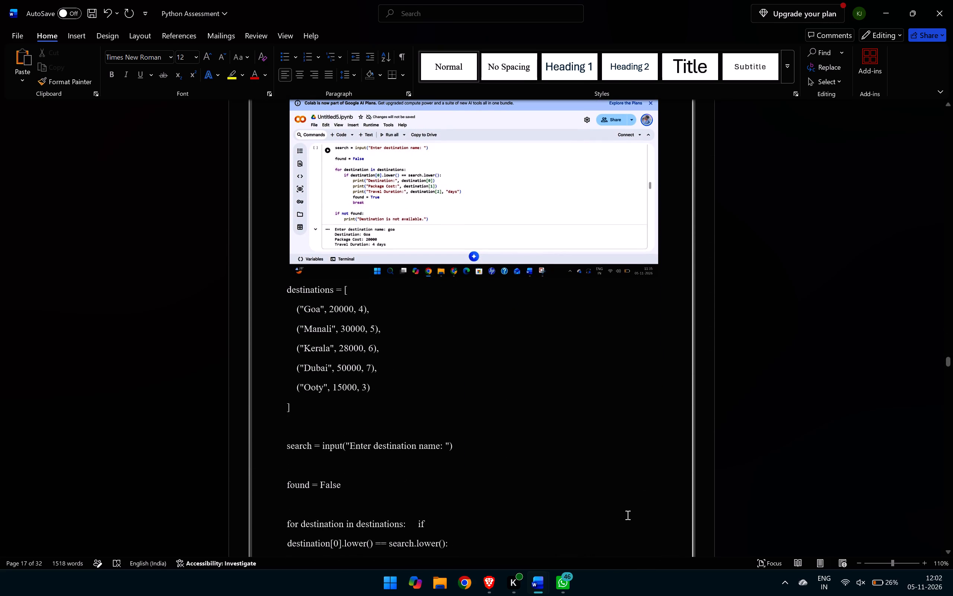
key("alt+Tab")
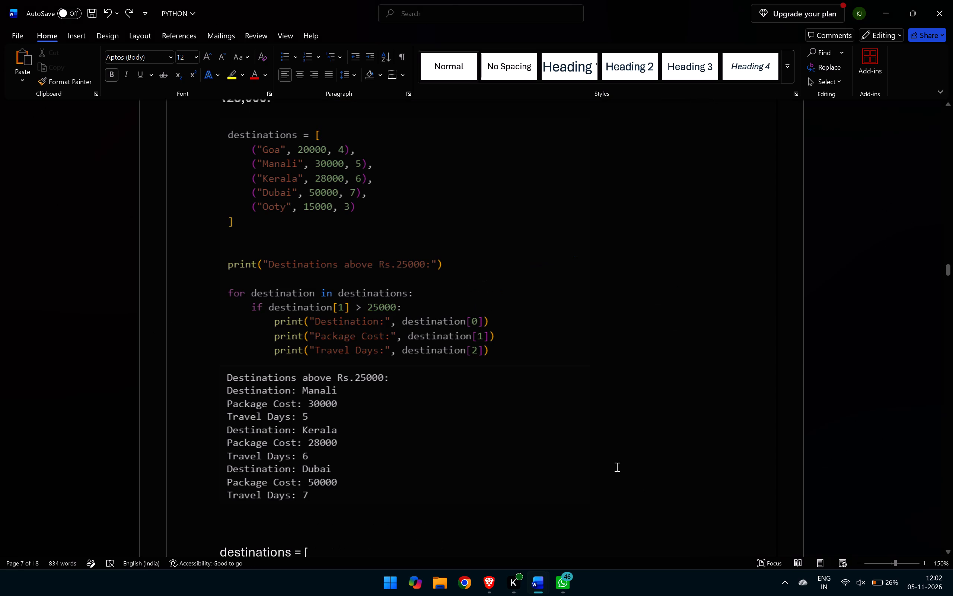
scroll(615, 459, "down", 6)
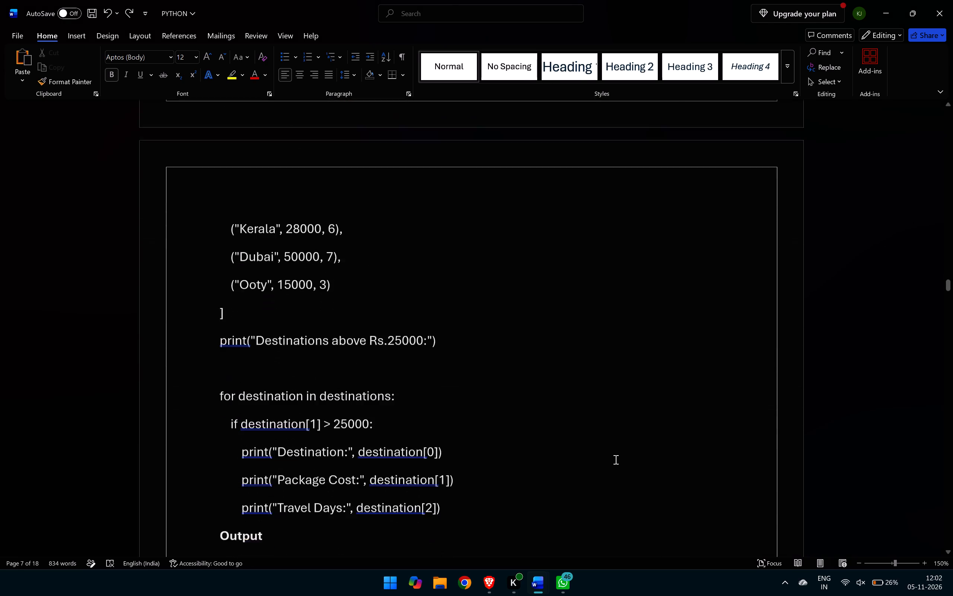
scroll(615, 459, "down", 11)
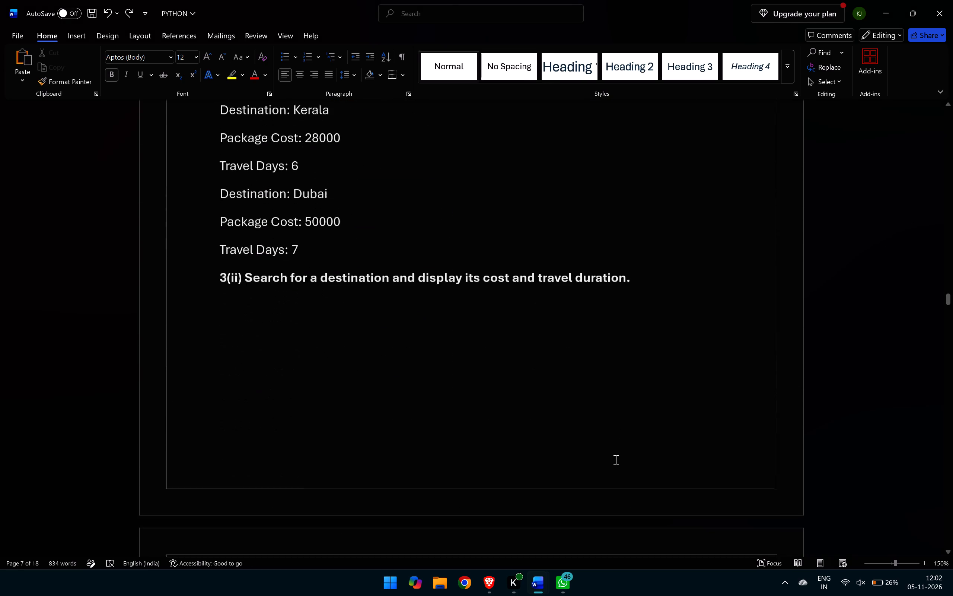
scroll(615, 459, "down", 3)
scroll(615, 459, "right", 1)
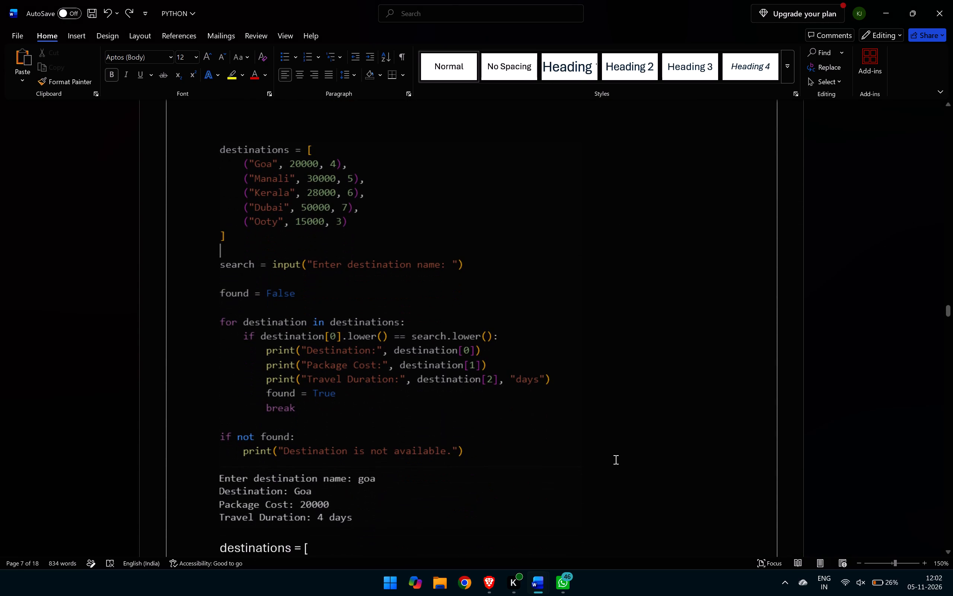
scroll(615, 459, "right", 1)
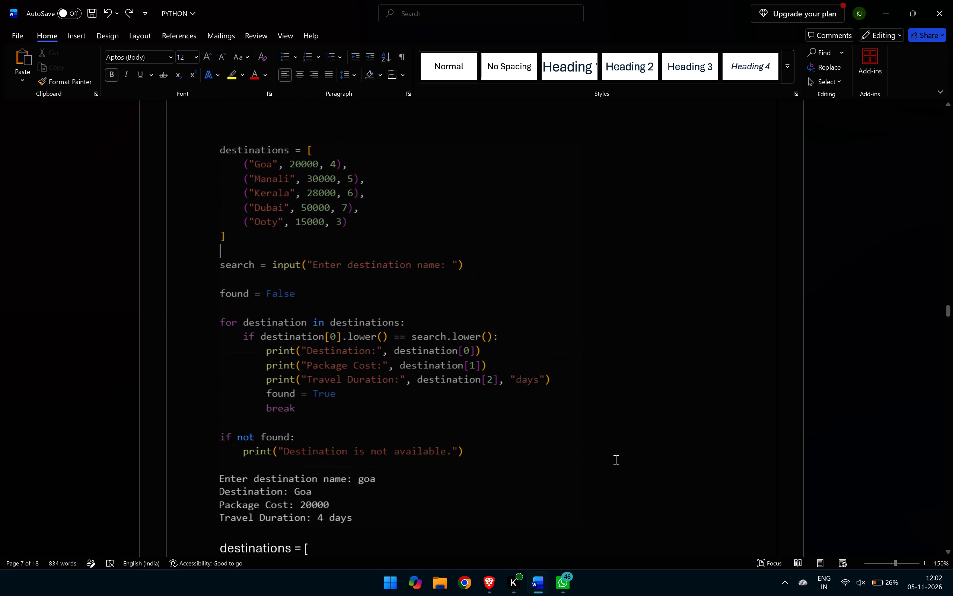
scroll(615, 459, "right", 1)
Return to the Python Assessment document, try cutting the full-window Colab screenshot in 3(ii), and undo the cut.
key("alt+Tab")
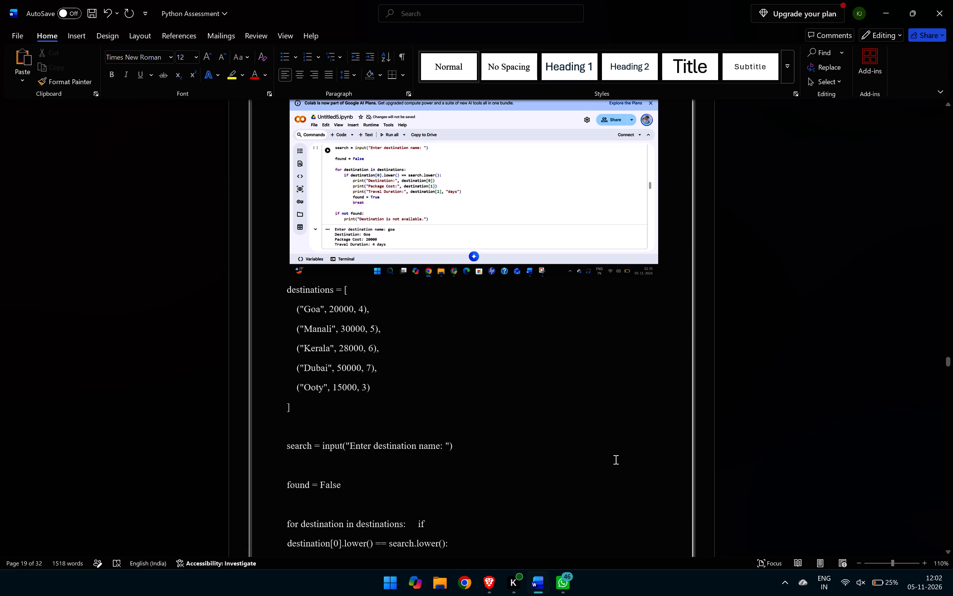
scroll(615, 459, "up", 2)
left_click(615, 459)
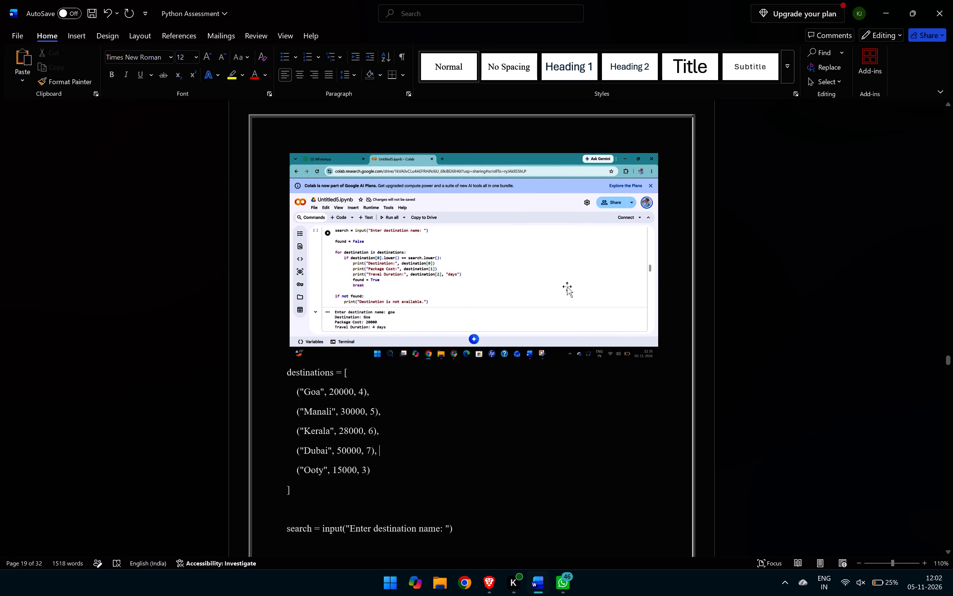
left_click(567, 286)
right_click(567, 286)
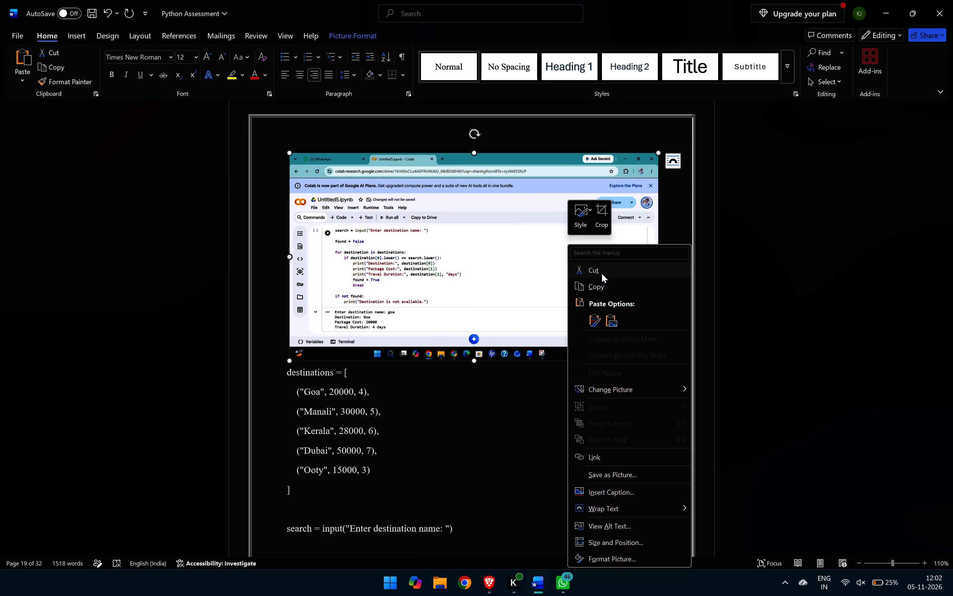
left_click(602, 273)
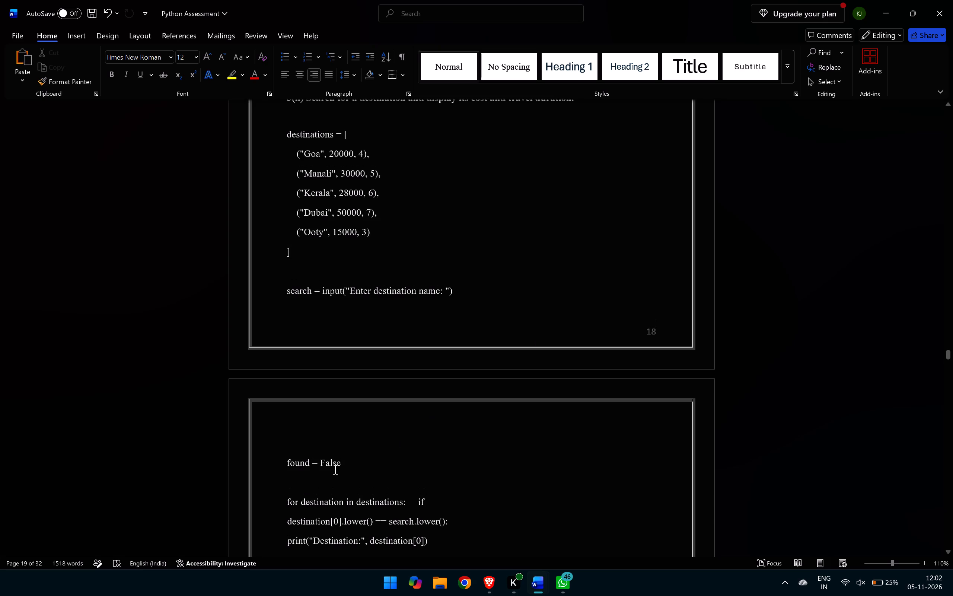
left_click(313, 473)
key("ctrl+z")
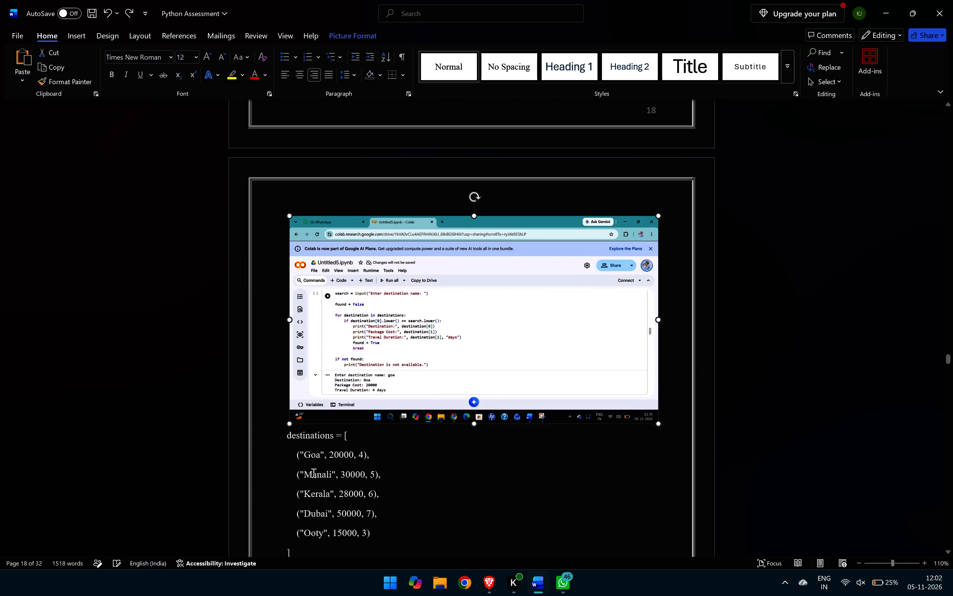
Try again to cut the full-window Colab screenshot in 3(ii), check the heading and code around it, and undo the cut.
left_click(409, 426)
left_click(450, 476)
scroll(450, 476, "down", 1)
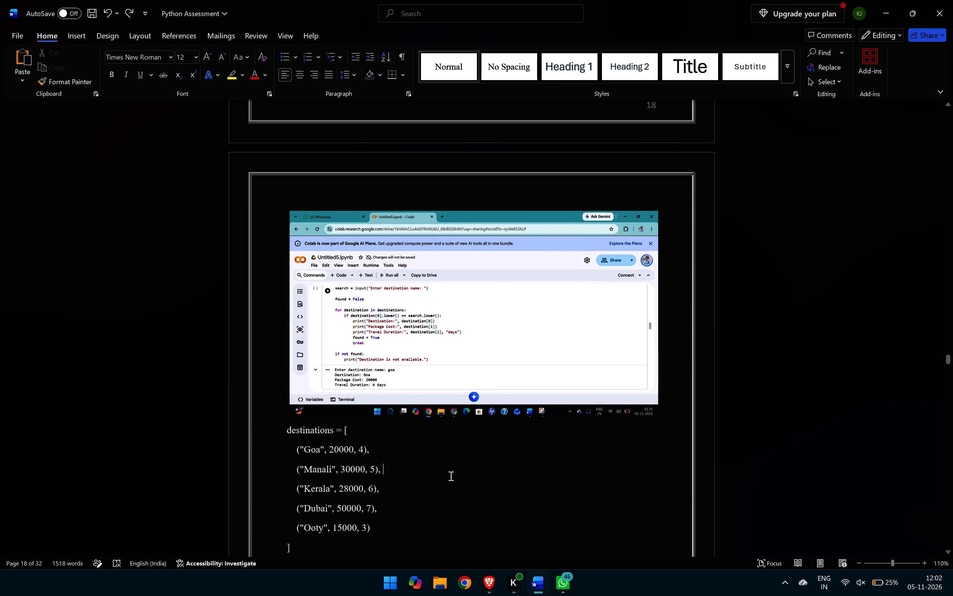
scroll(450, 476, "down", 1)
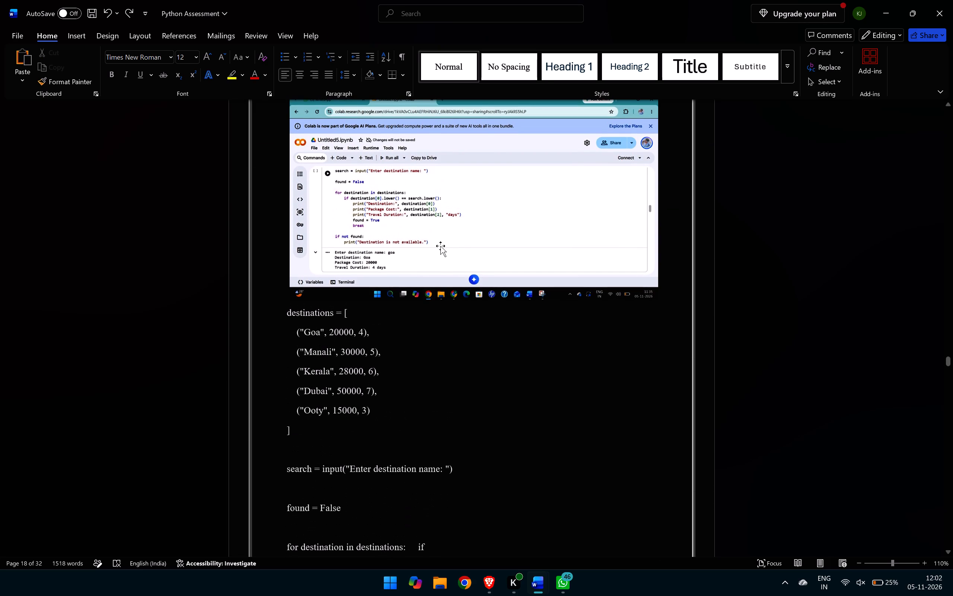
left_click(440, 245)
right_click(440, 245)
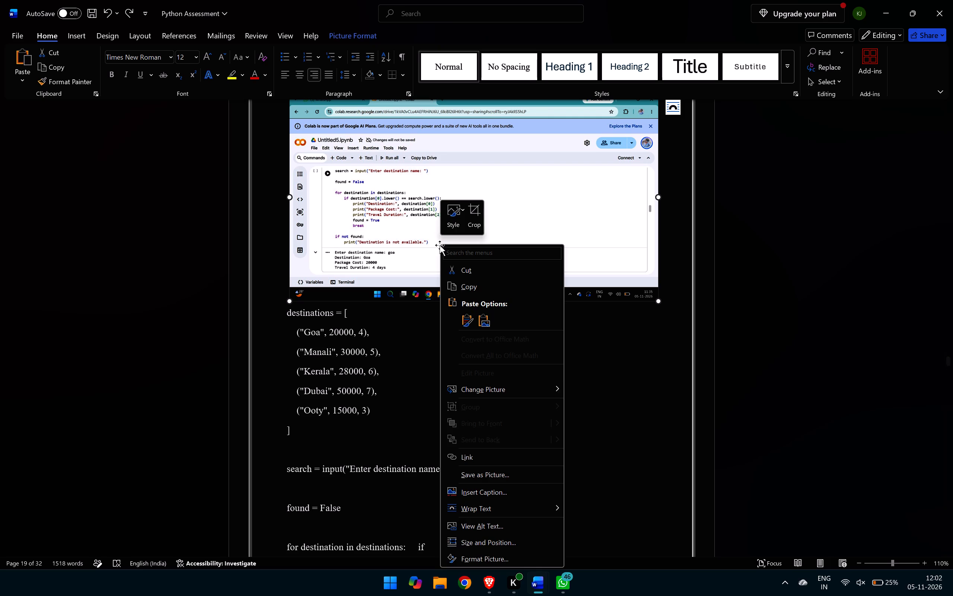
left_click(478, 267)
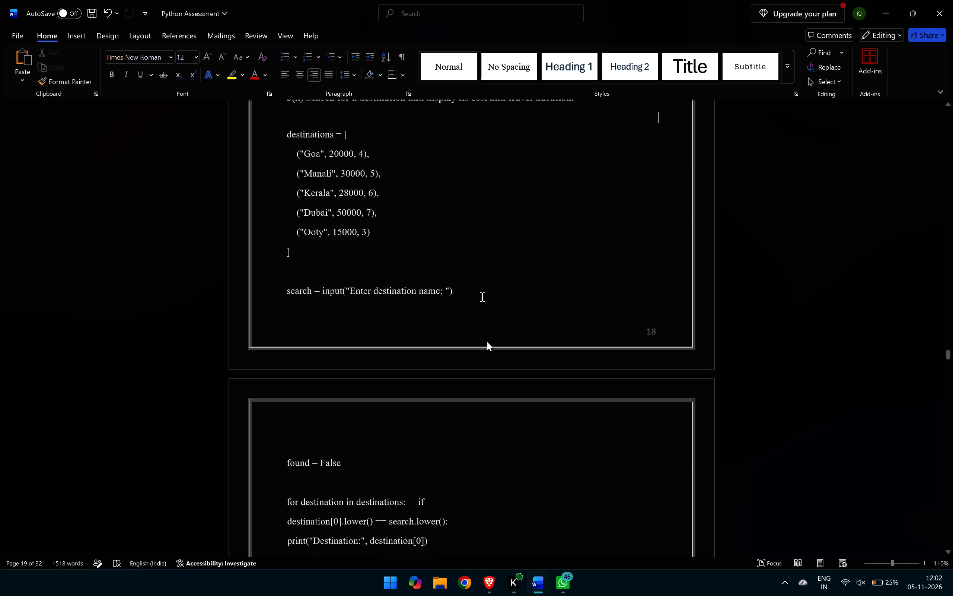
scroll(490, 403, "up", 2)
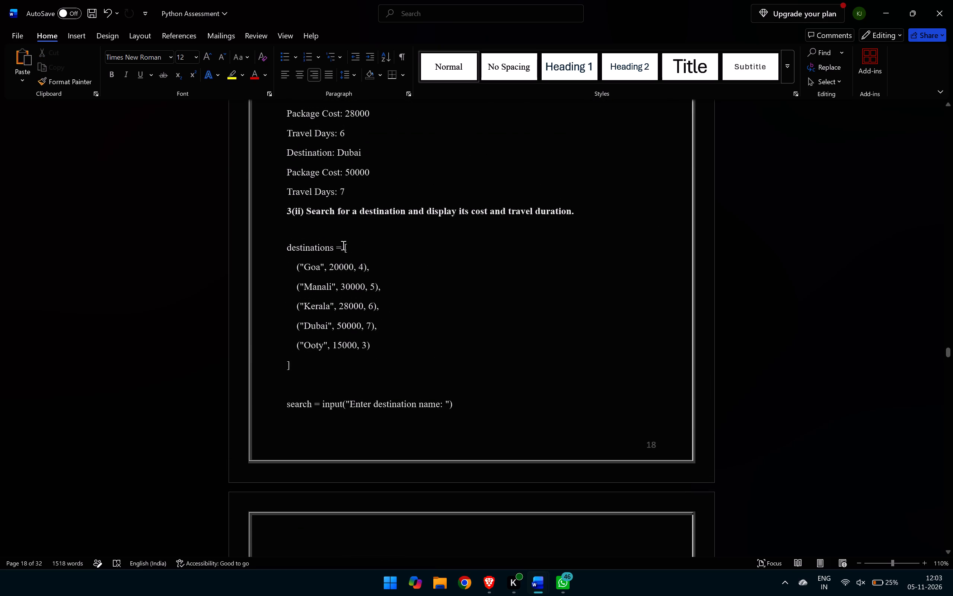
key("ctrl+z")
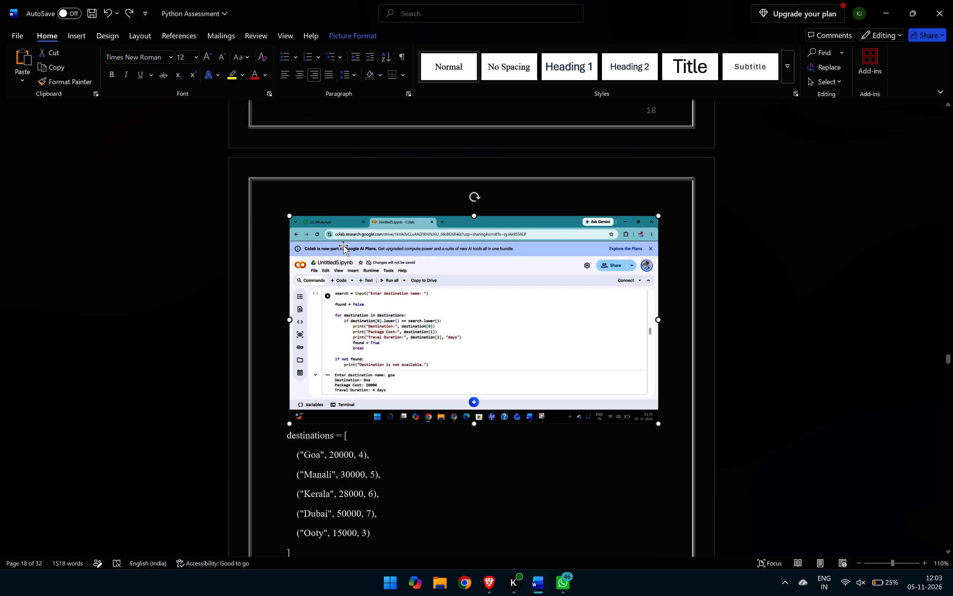
Add three empty lines above "destinations = [" in 3(ii) and cut the full-window Colab screenshot above them.
left_click(288, 438)
key("Return")
key("Return")
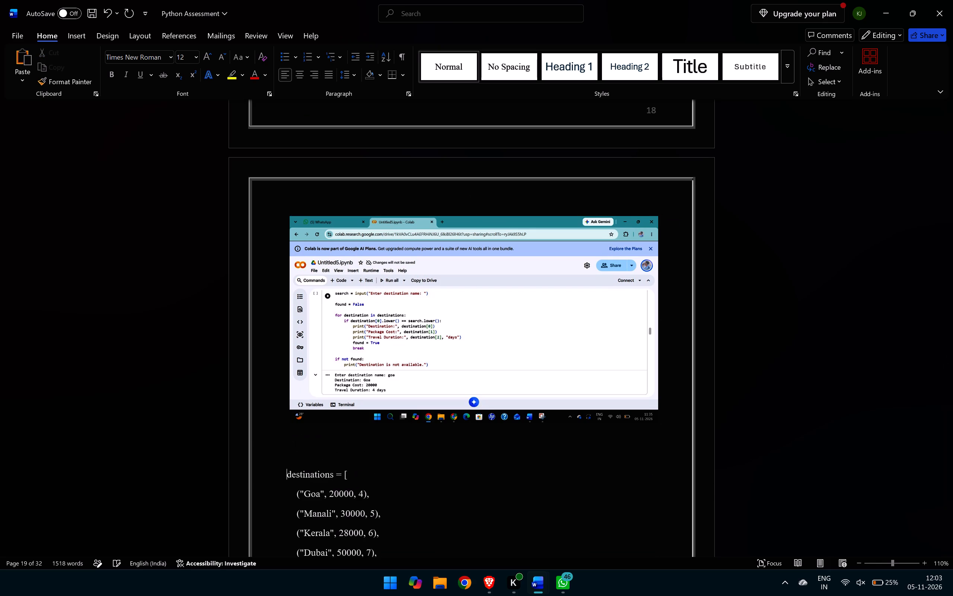
key("Return")
left_click(366, 337)
right_click(366, 337)
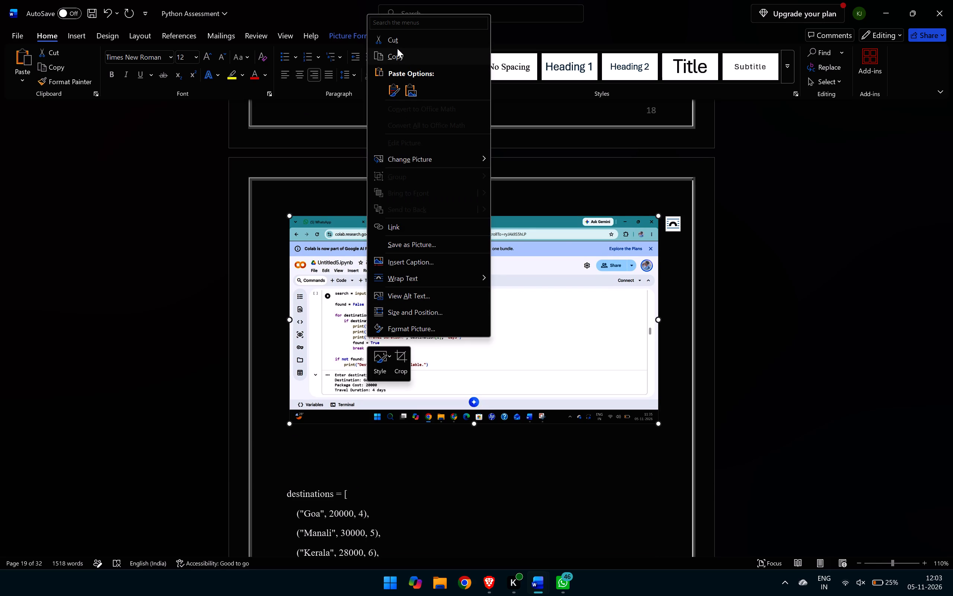
left_click(396, 43)
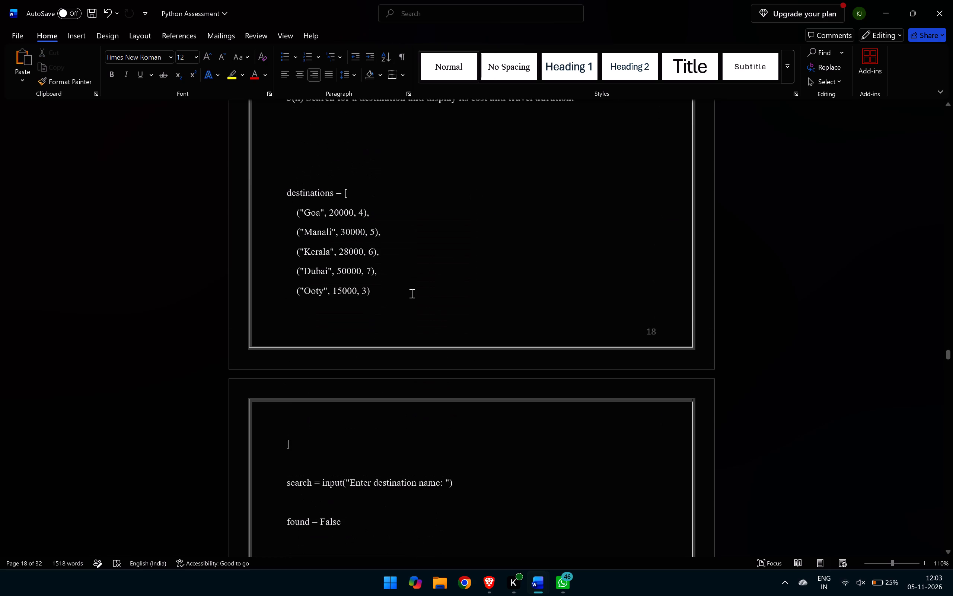
Capture Colab's "Destinations above Rs.25000" cell with its full output and paste it on a new line above "destinations = [" in 3(ii).
key("alt+Tab")
key("alt+Tab")
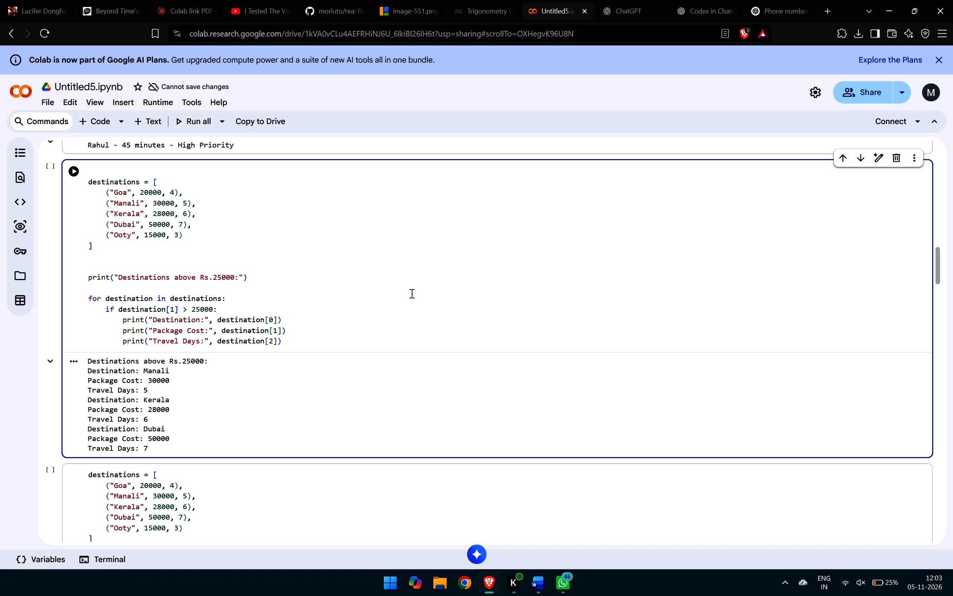
key("super+Print")
key("Print")
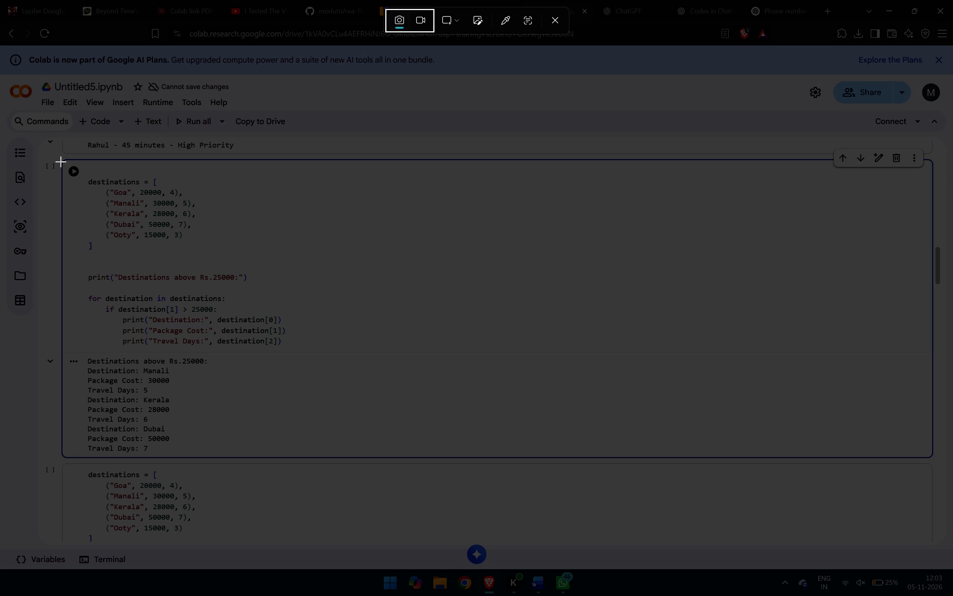
left_click_drag(61, 160, 379, 410)
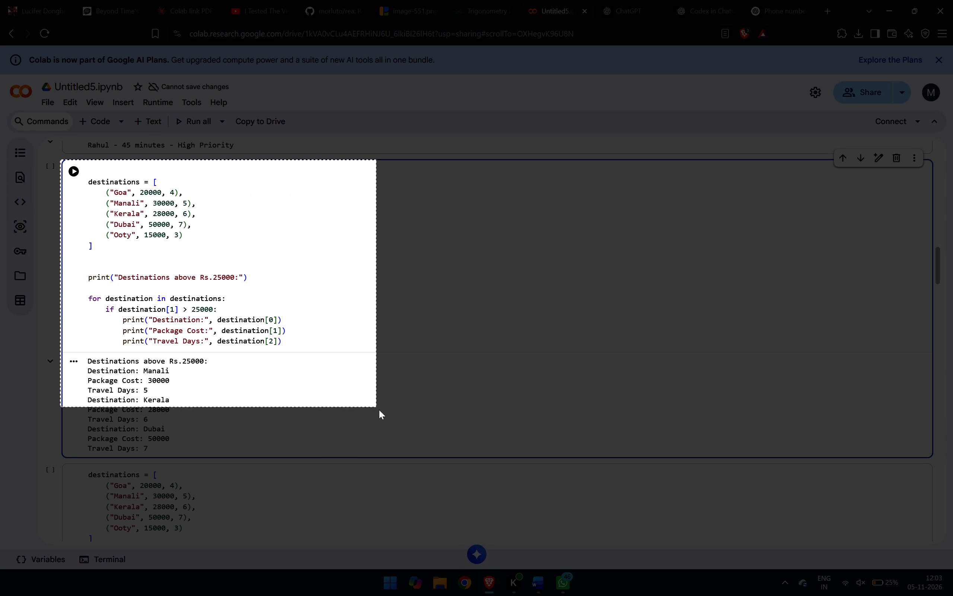
left_click_drag(379, 410, 385, 457)
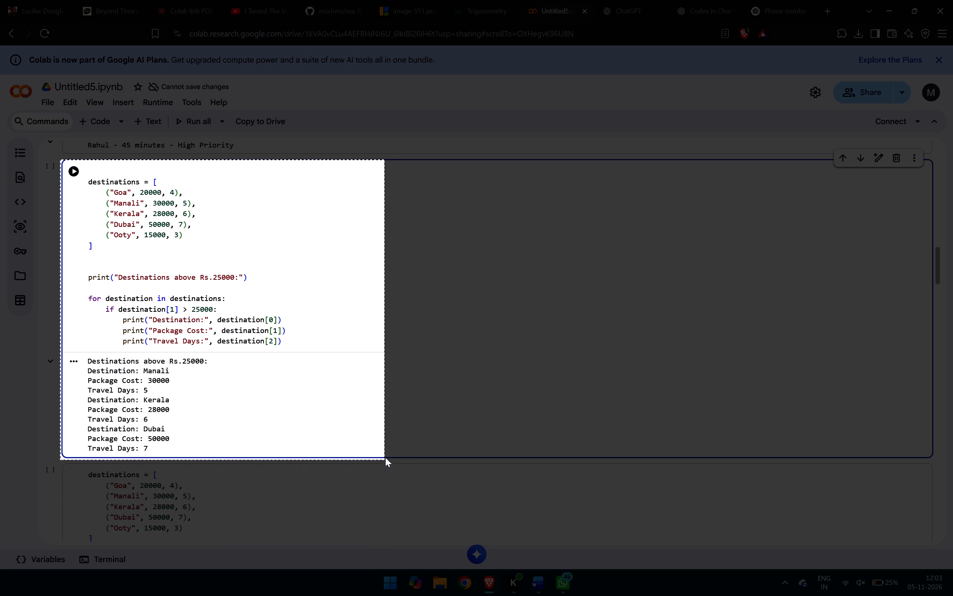
left_click_drag(385, 457, 386, 455)
key("alt+Tab")
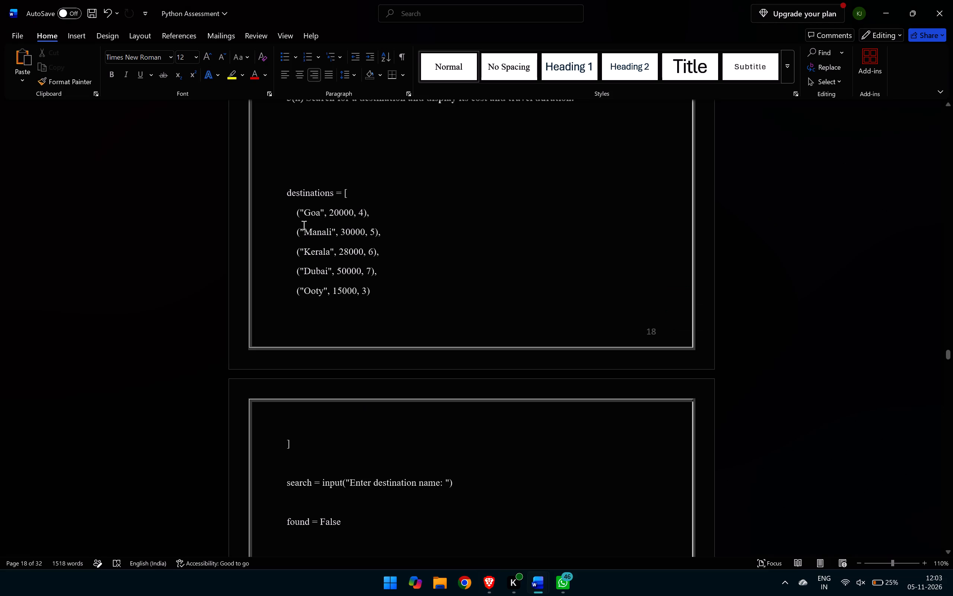
left_click(289, 193)
key("Return")
key("ctrl+v")
Examine the screenshot under 4(i) in the Python Assessment document and the matching code image in the PYTHON reference document.
scroll(436, 285, "down", 6)
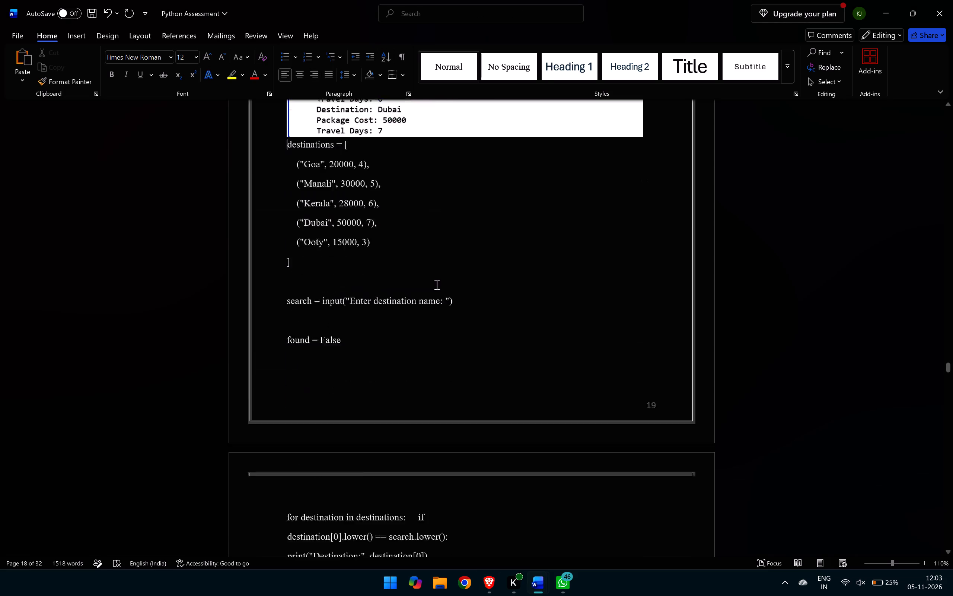
scroll(436, 285, "down", 5)
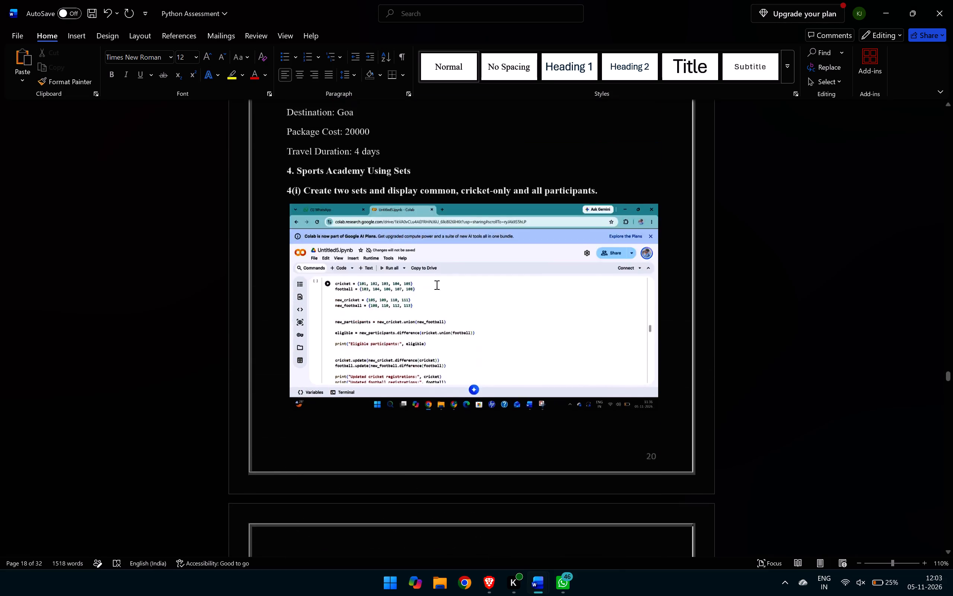
scroll(436, 285, "down", 1)
scroll(436, 285, "right", 1)
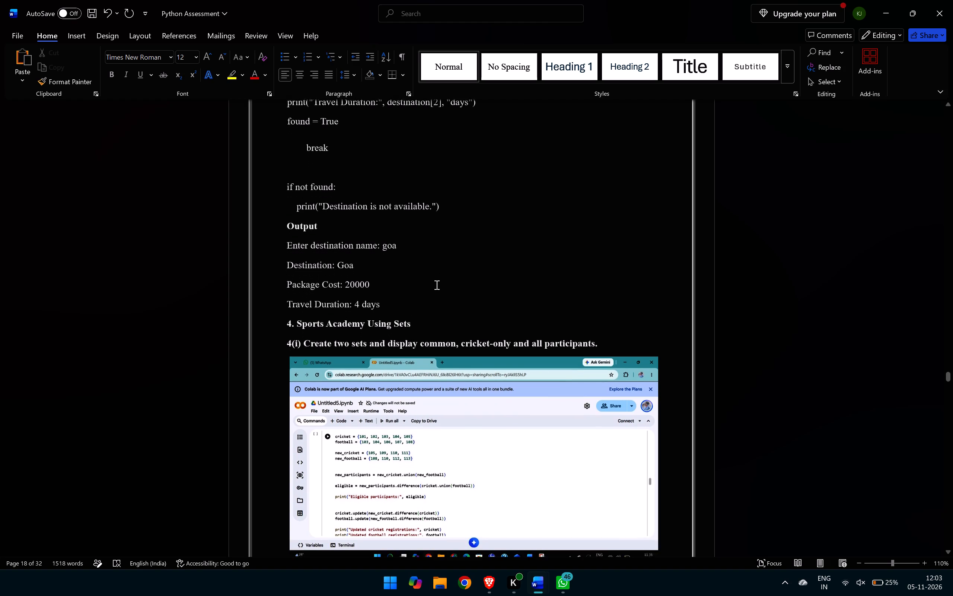
scroll(436, 285, "right", 1)
key("alt+Tab")
key("alt+Tab")
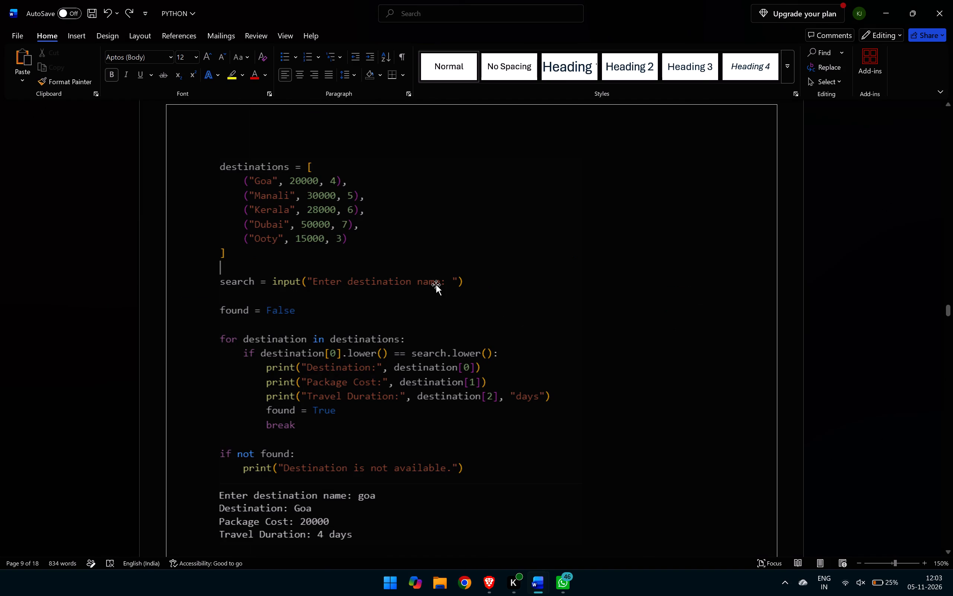
scroll(436, 285, "down", 4)
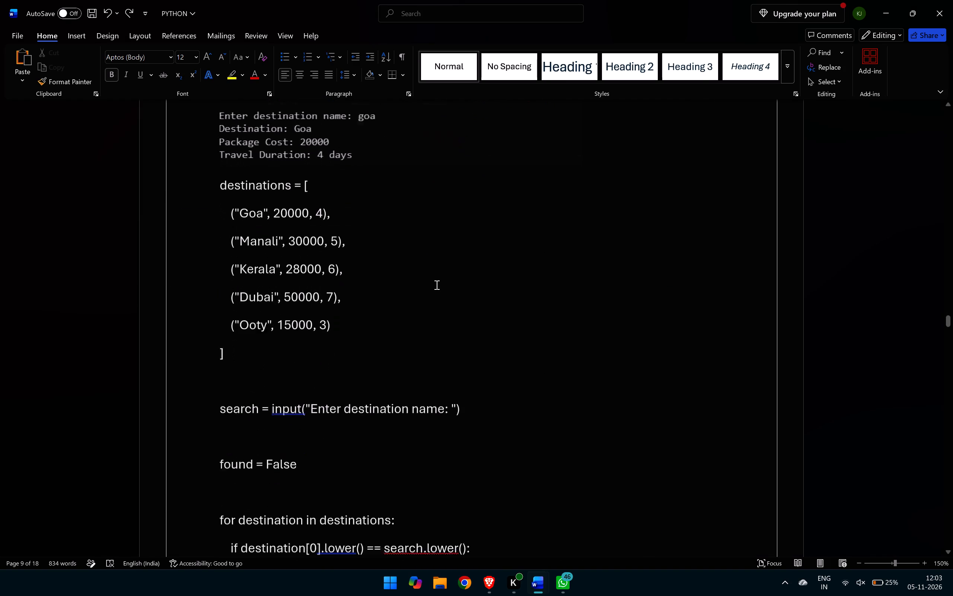
scroll(436, 285, "down", 6)
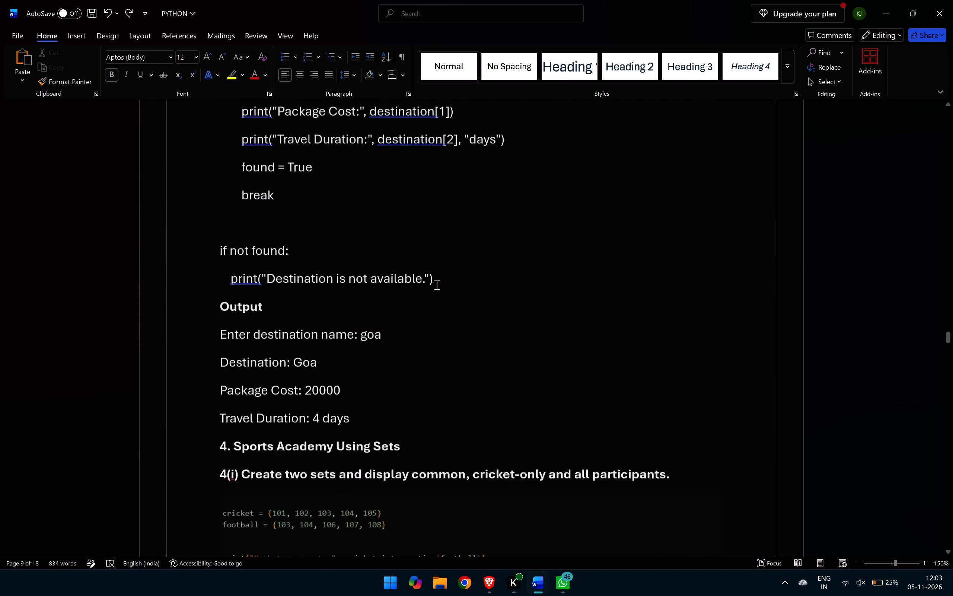
scroll(436, 285, "down", 2)
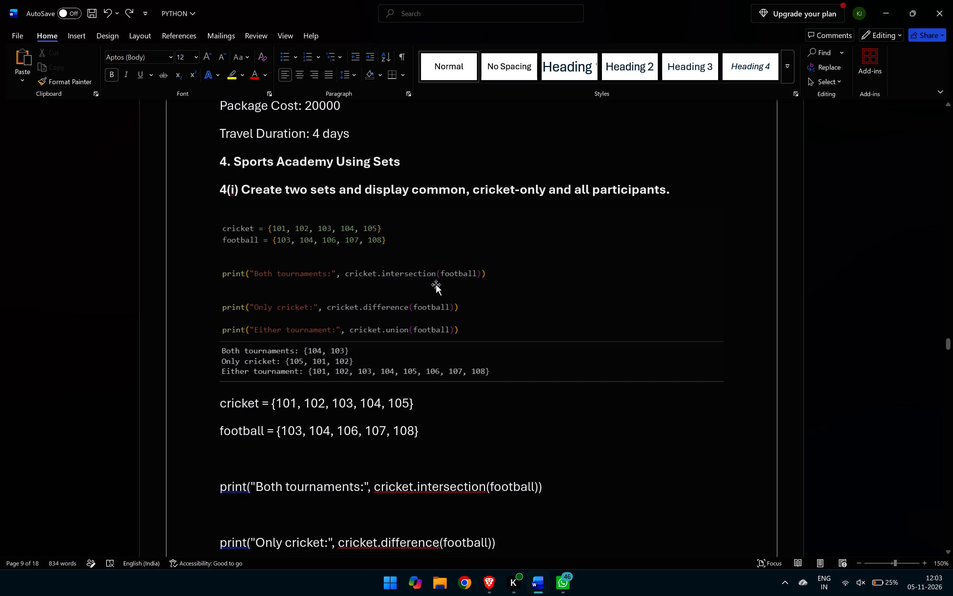
key("alt+Tab")
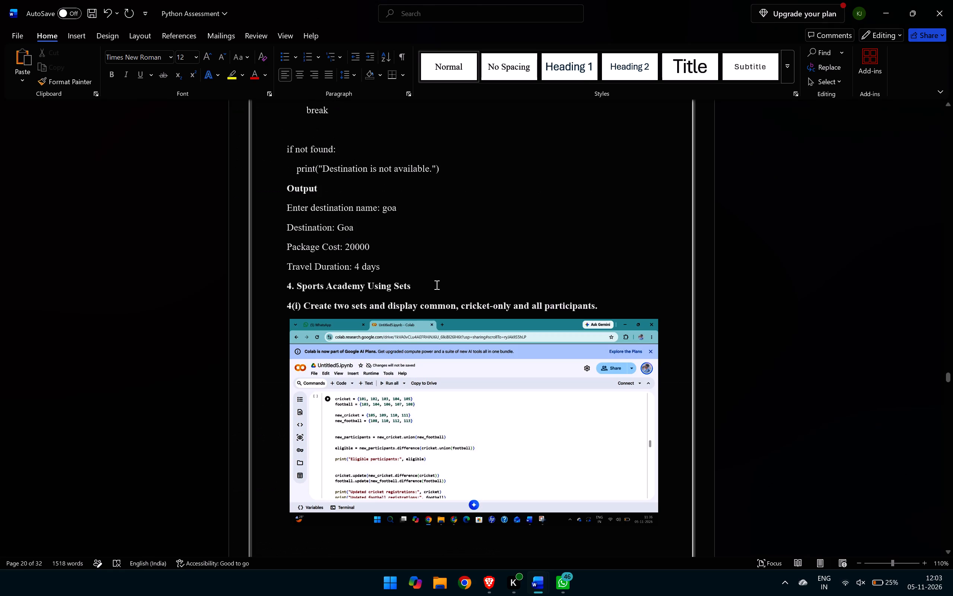
Switch to the Colab notebook and look through the cricket and football set cells for the code shown under 4(i).
key("alt+Tab")
key("alt+Tab")
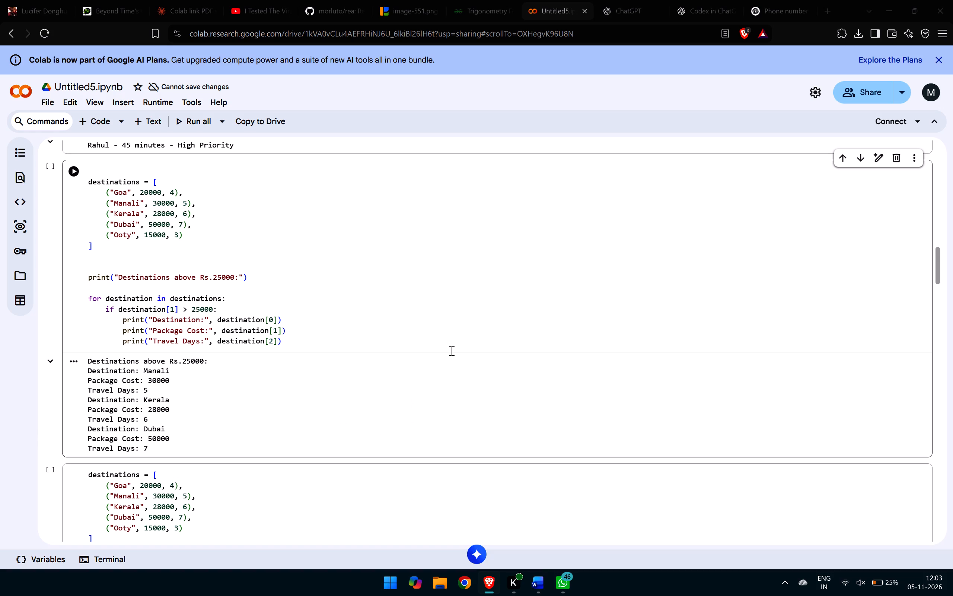
scroll(450, 353, "down", 6)
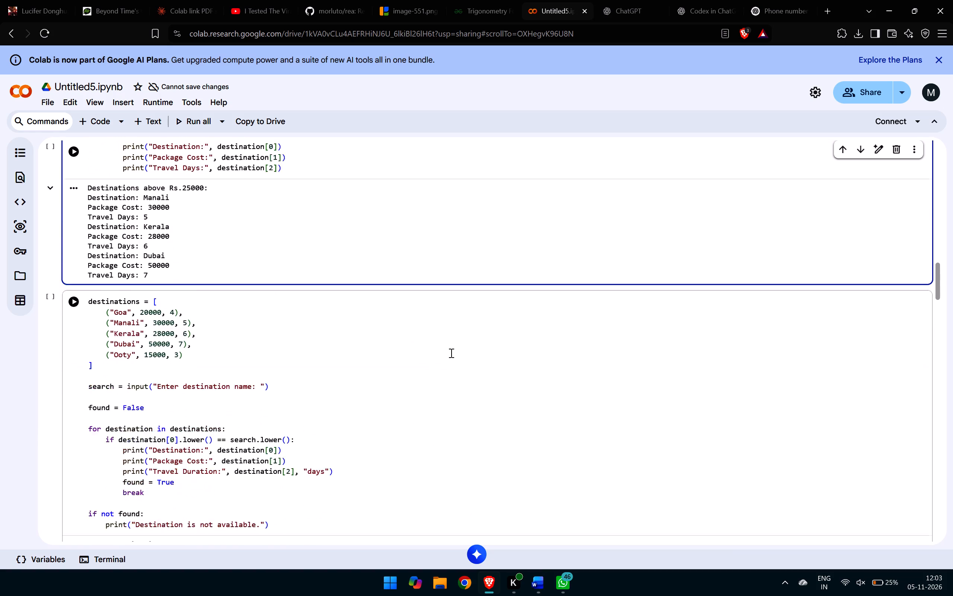
scroll(450, 353, "down", 3)
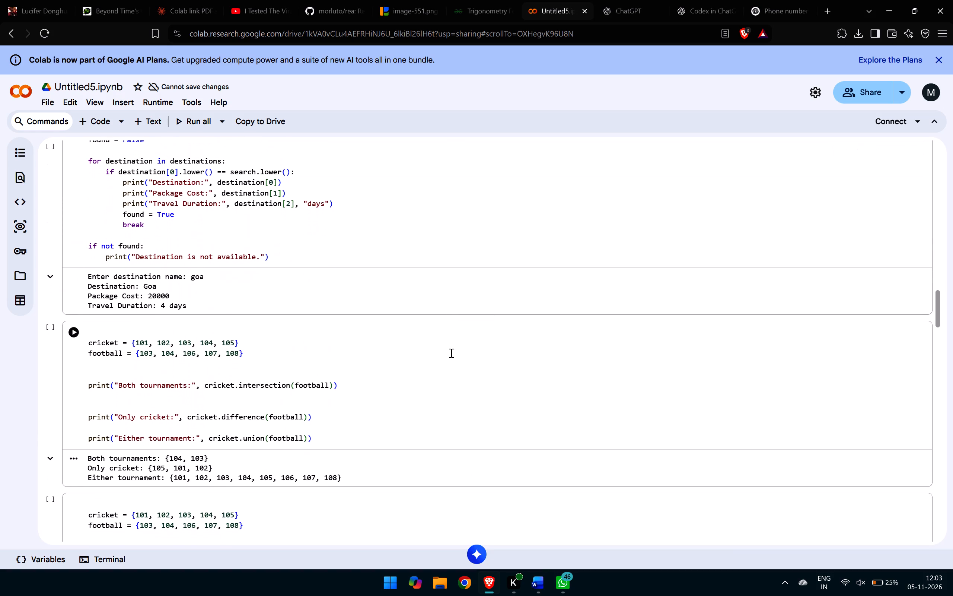
scroll(399, 381, "down", 7)
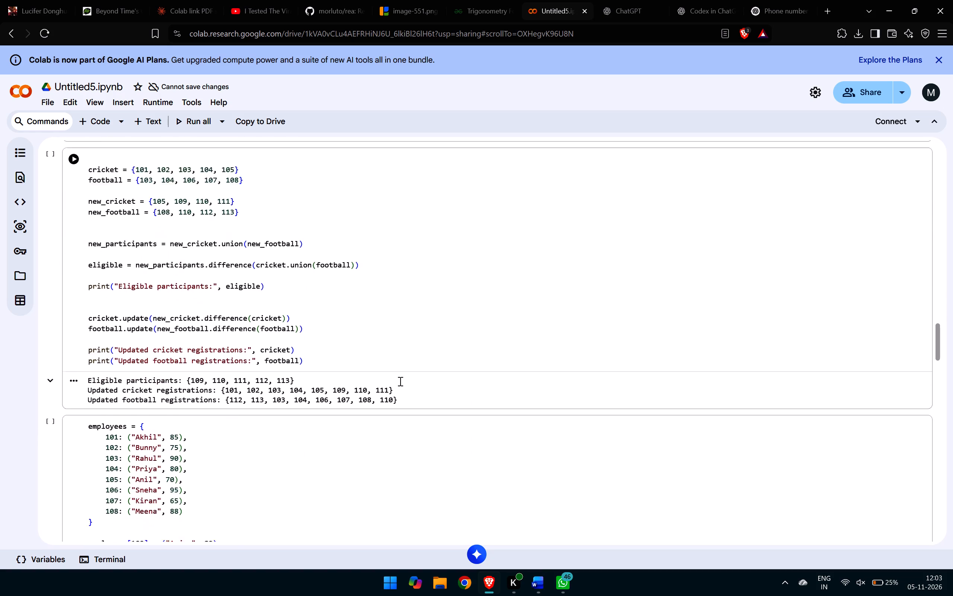
scroll(399, 381, "down", 2)
scroll(399, 381, "up", 1)
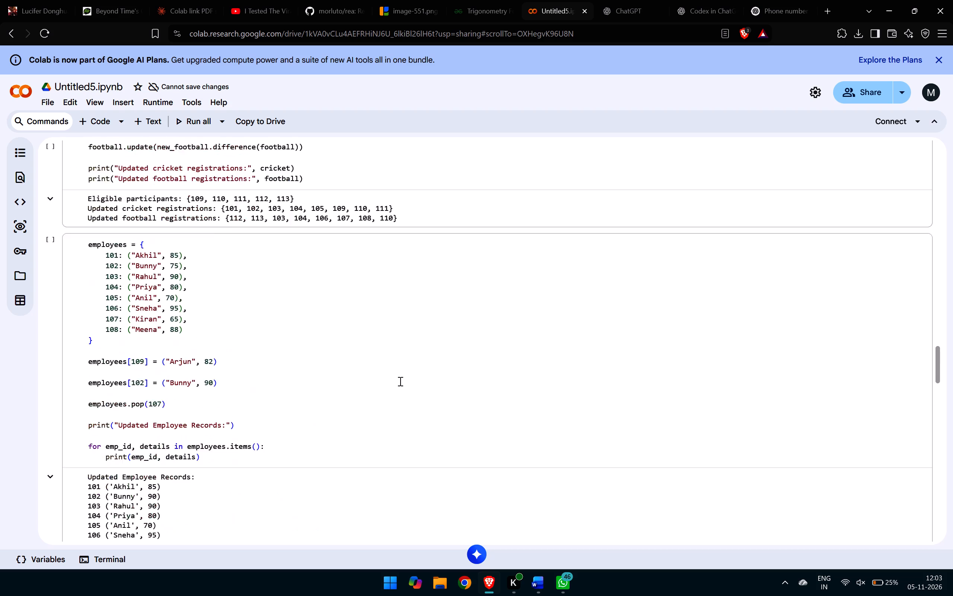
scroll(399, 381, "up", 1)
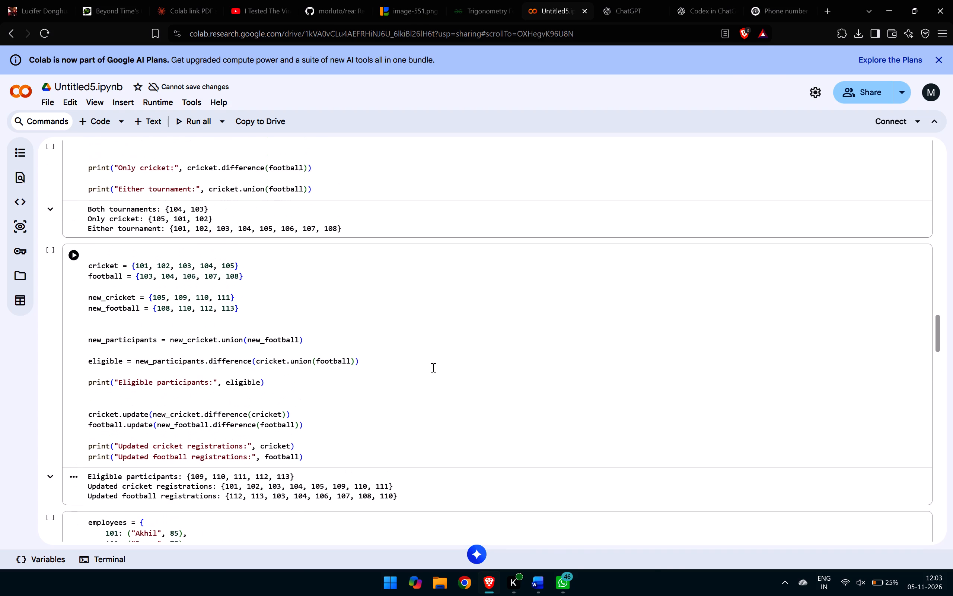
In Python Assessment, cut the full-window Colab screenshot under 4(i) and add an empty line above "cricket = {101, 102, 103, 104, 105}".
key("alt+Tab")
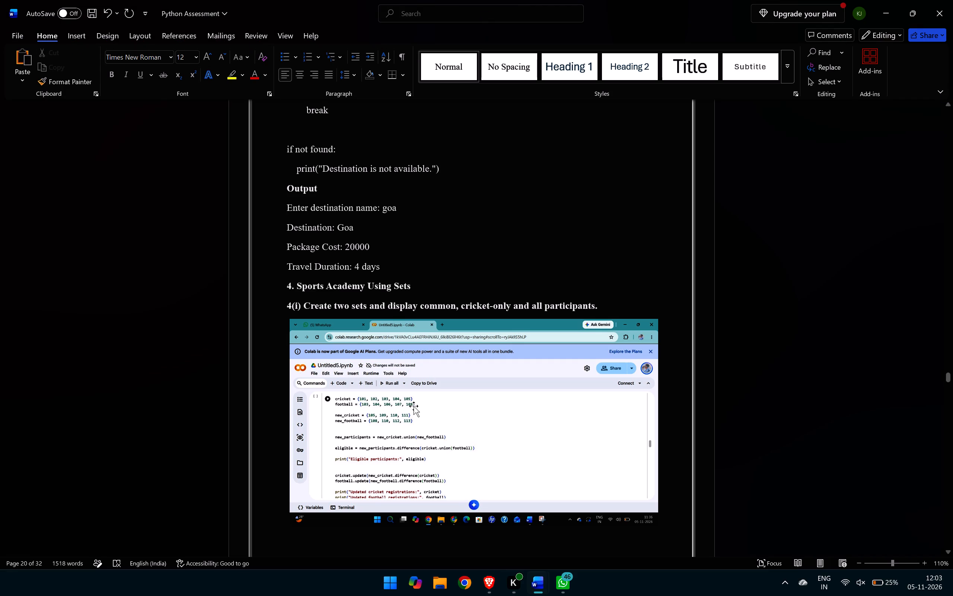
left_click(414, 406)
right_click(414, 406)
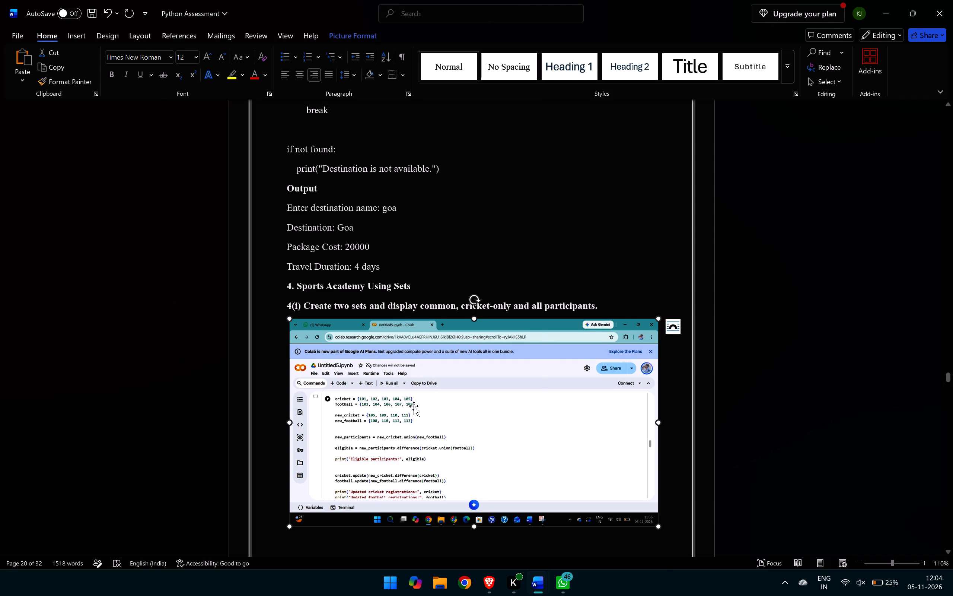
left_click(447, 110)
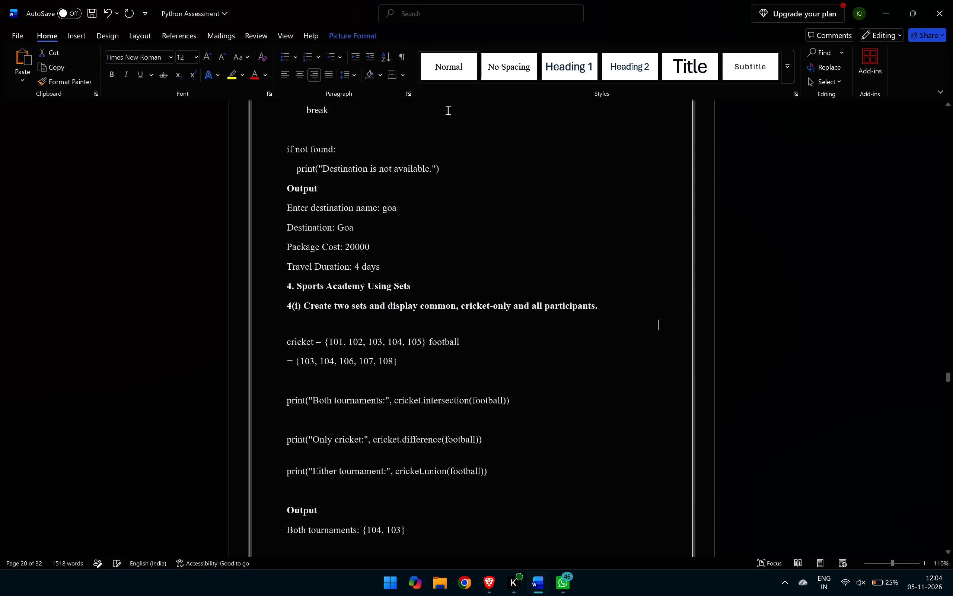
left_click(288, 347)
key("Return")
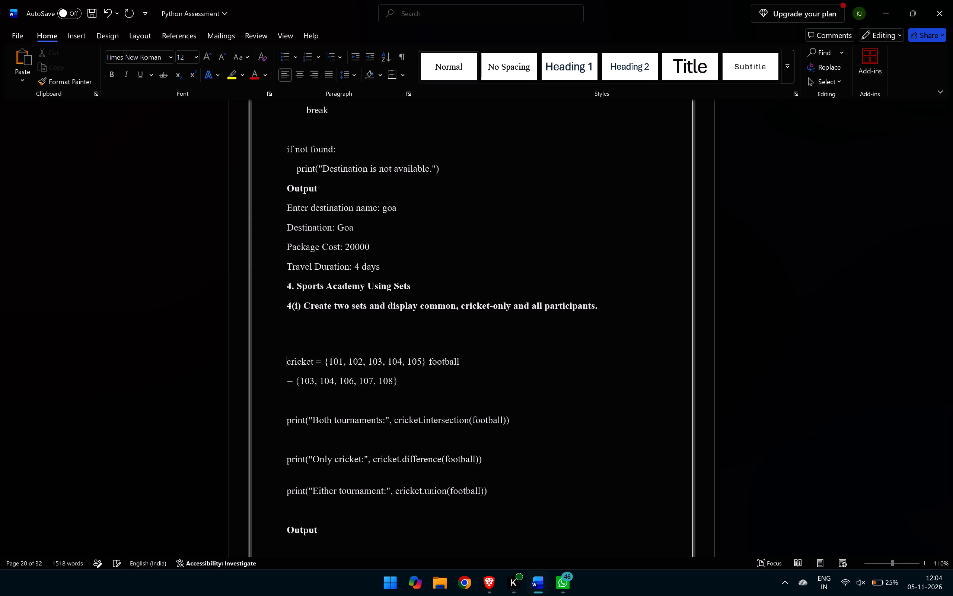
key("Up")
Capture Colab's "Eligible participants" cell with its full output and paste it on the empty line above "cricket =" in 4(i).
key("alt+Tab")
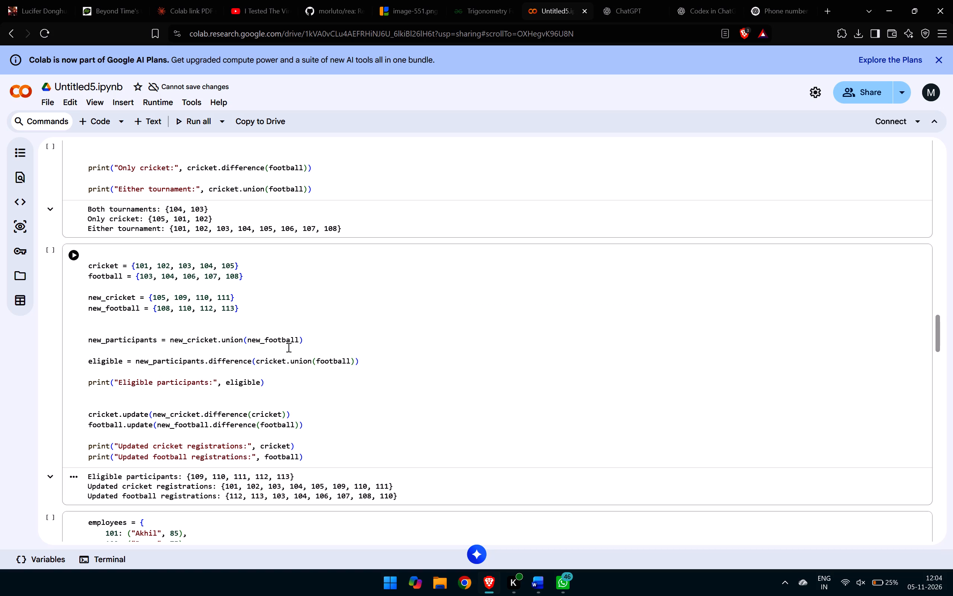
key("Print")
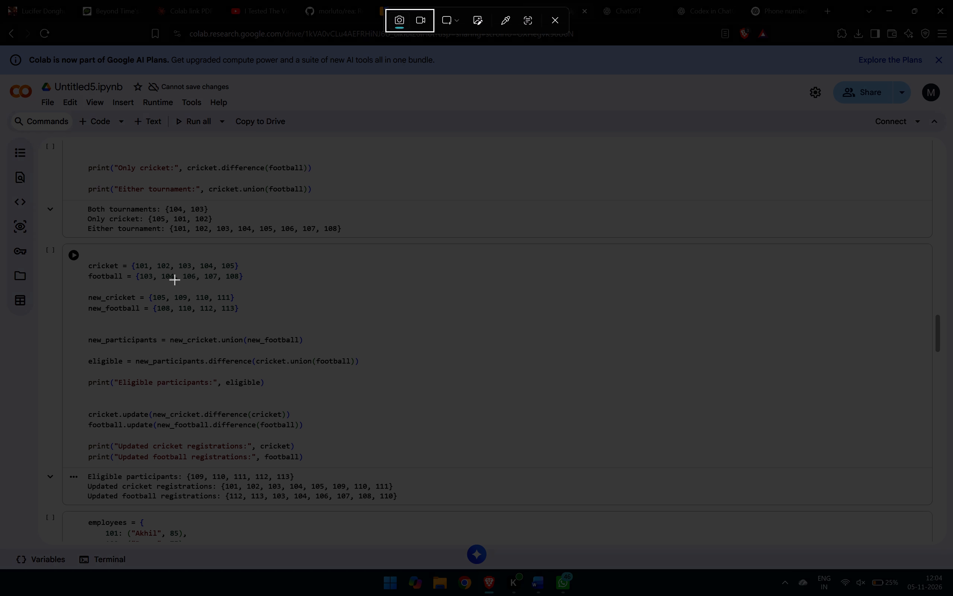
left_click_drag(63, 244, 274, 322)
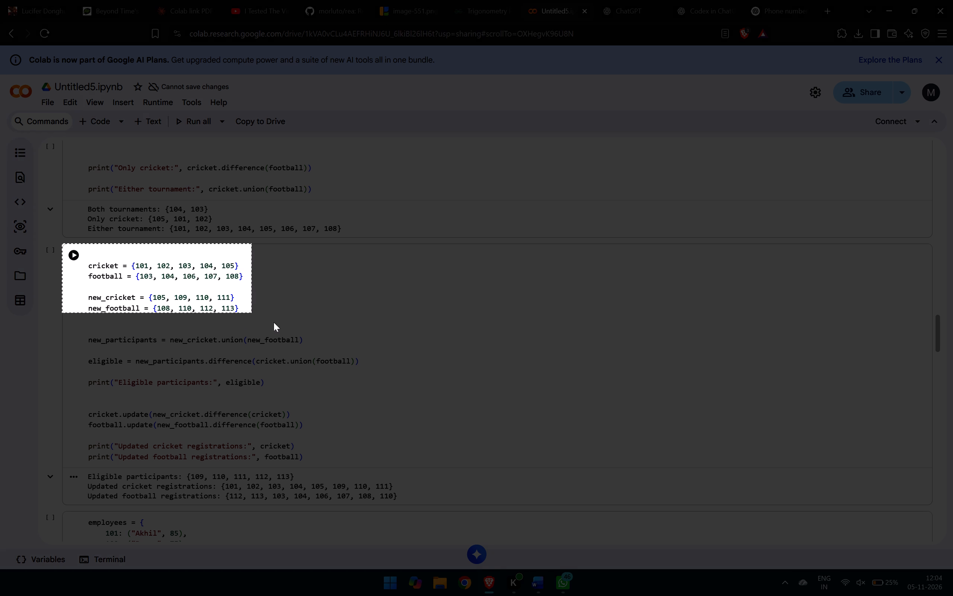
left_click_drag(274, 322, 473, 511)
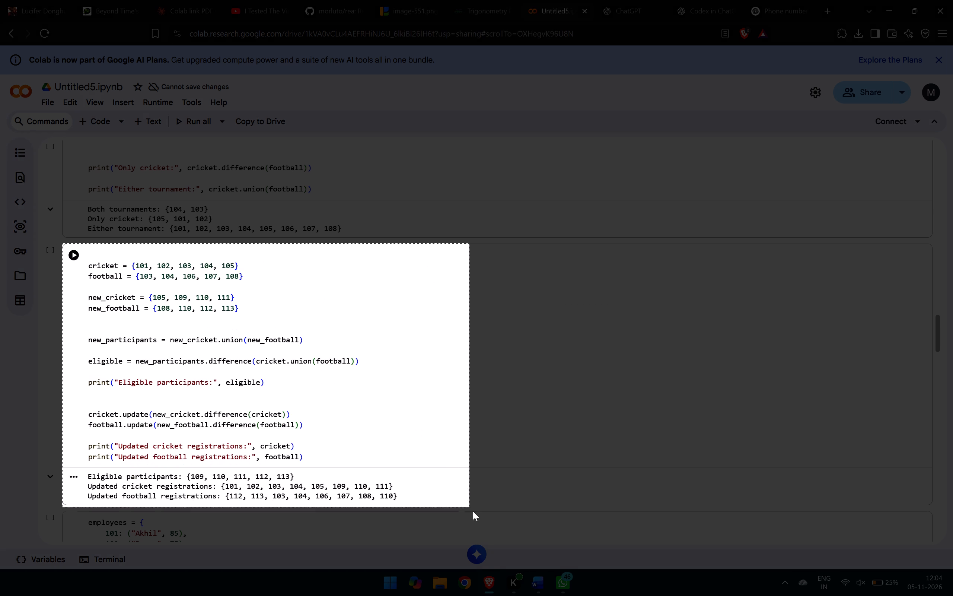
left_click_drag(473, 511, 476, 504)
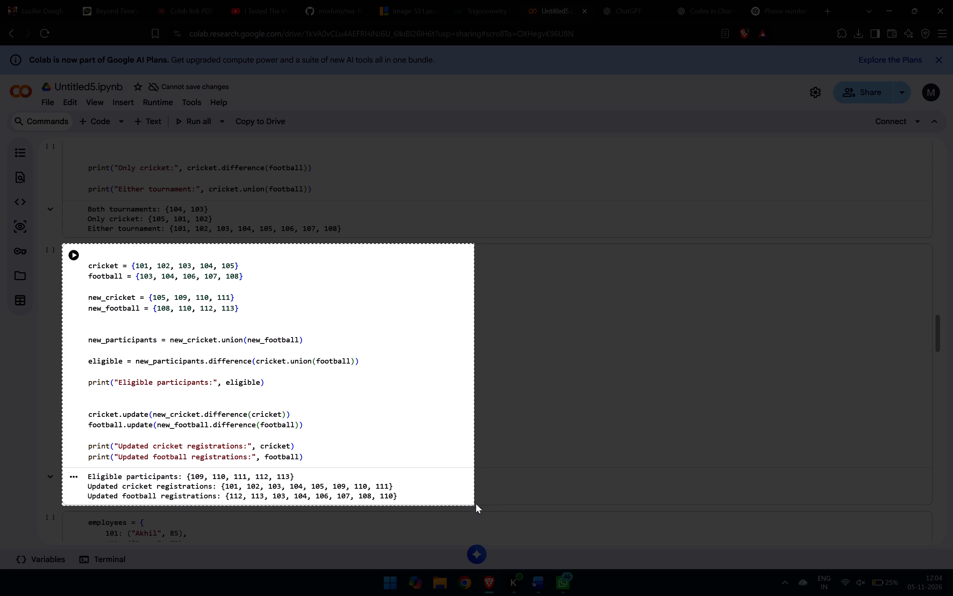
left_click_drag(476, 504, 521, 504)
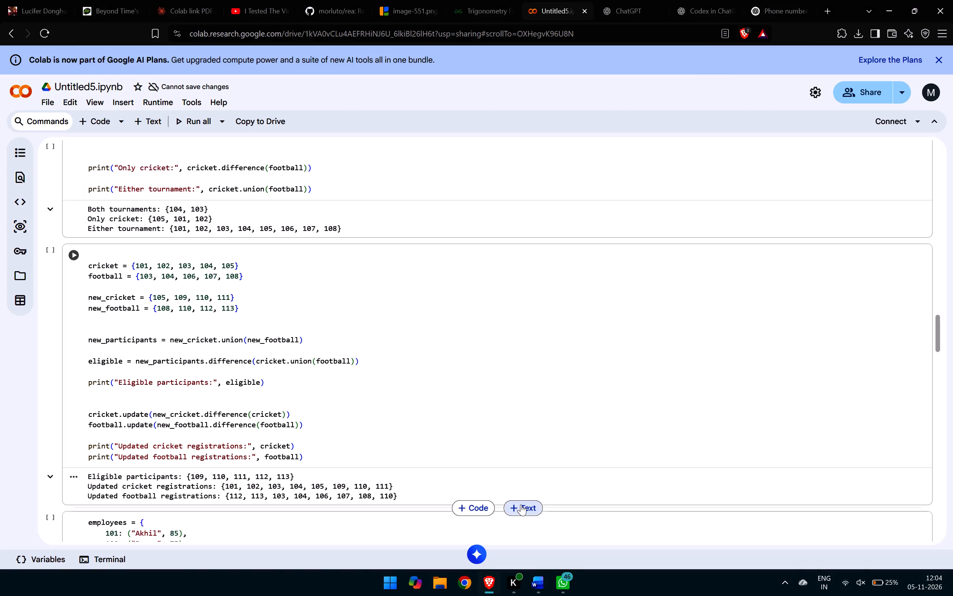
key("alt+Tab")
key("ctrl+v")
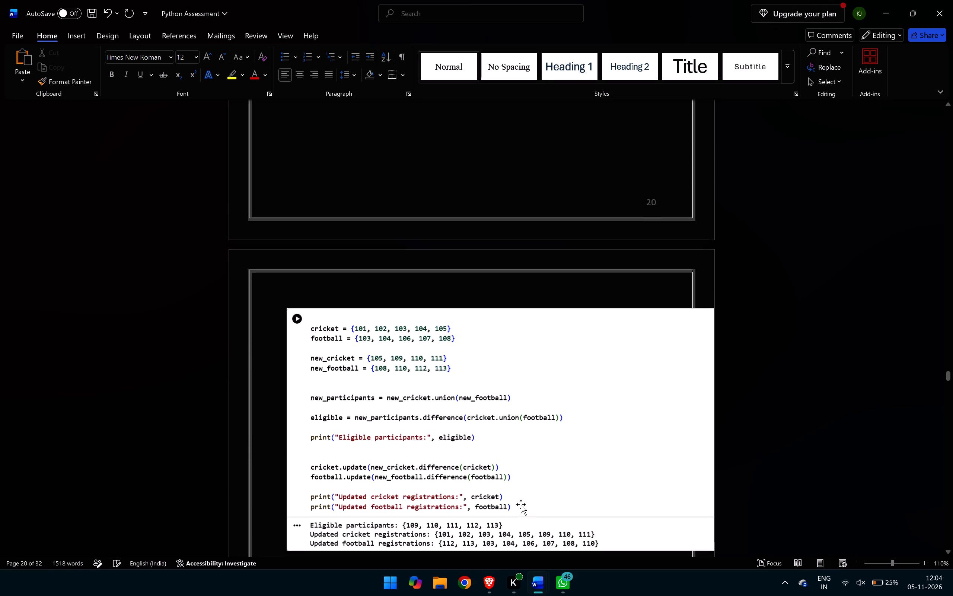
Narrow the pasted "Eligible participants" capture to fit within the page border, keeping its height.
left_click(289, 413)
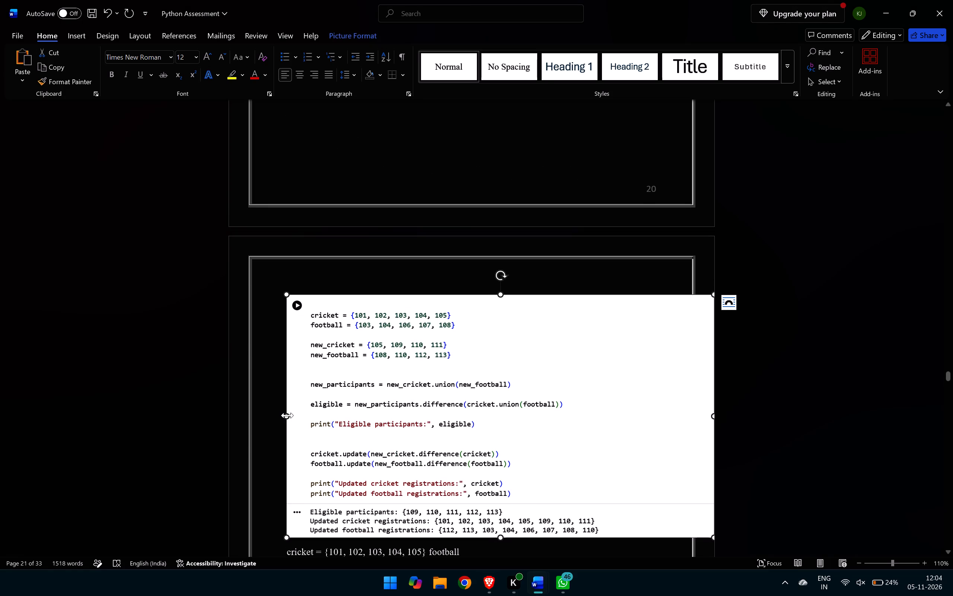
left_click_drag(287, 415, 323, 415)
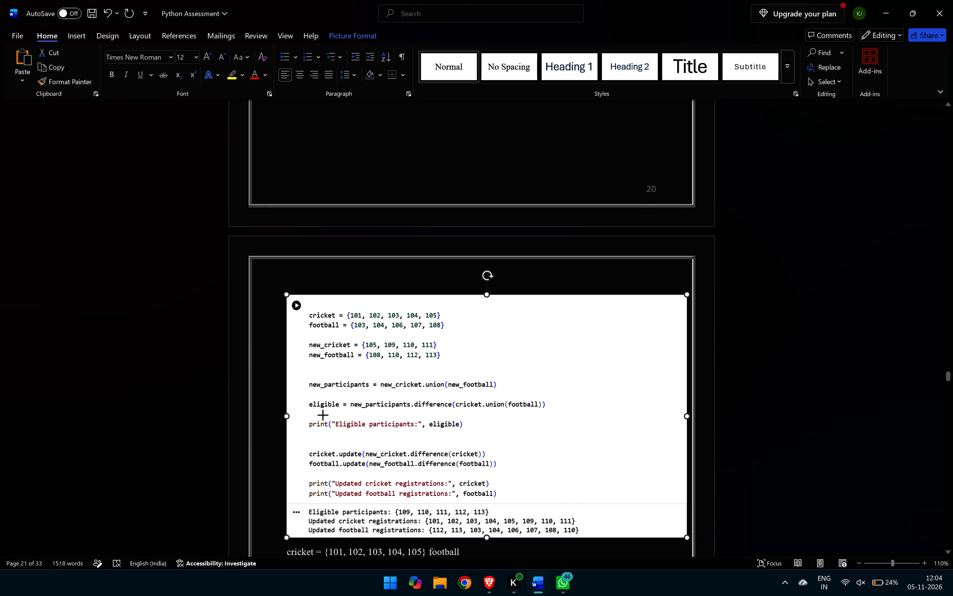
left_click_drag(323, 415, 327, 415)
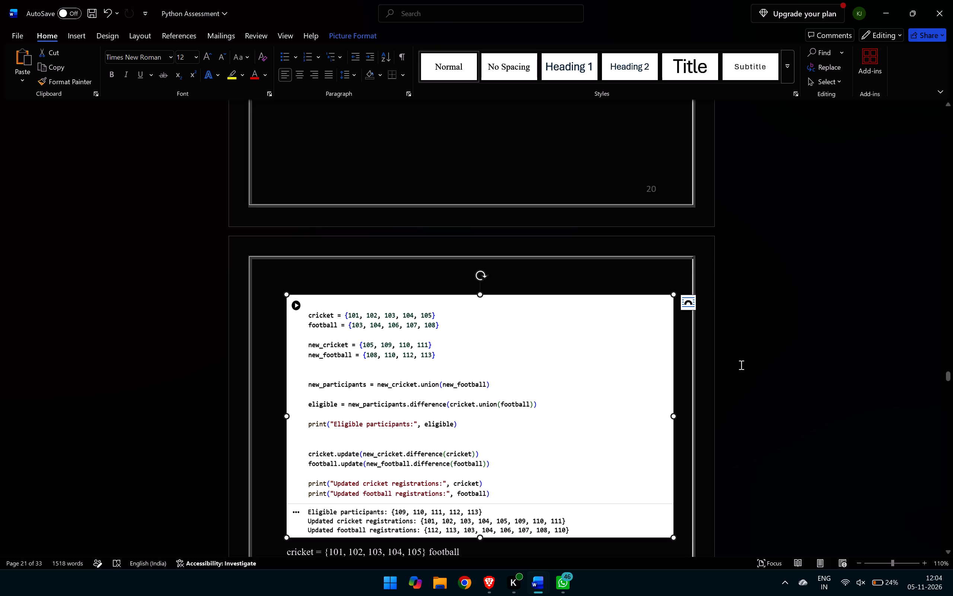
left_click(748, 362)
Check the following full-window Colab screenshot in Python Assessment against 4(ii) in the PYTHON document and the matching Colab cell.
scroll(748, 362, "down", 9)
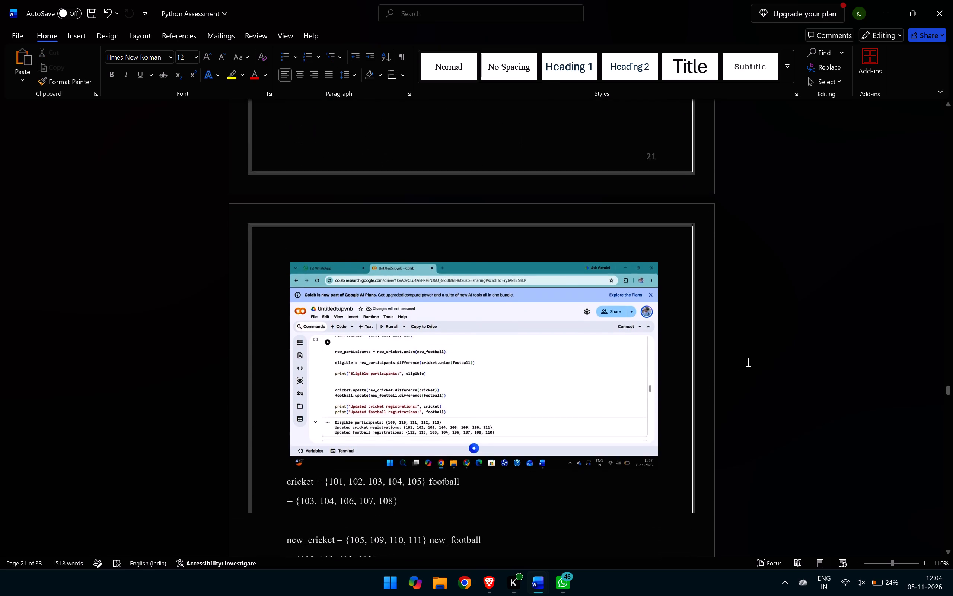
scroll(748, 362, "down", 1)
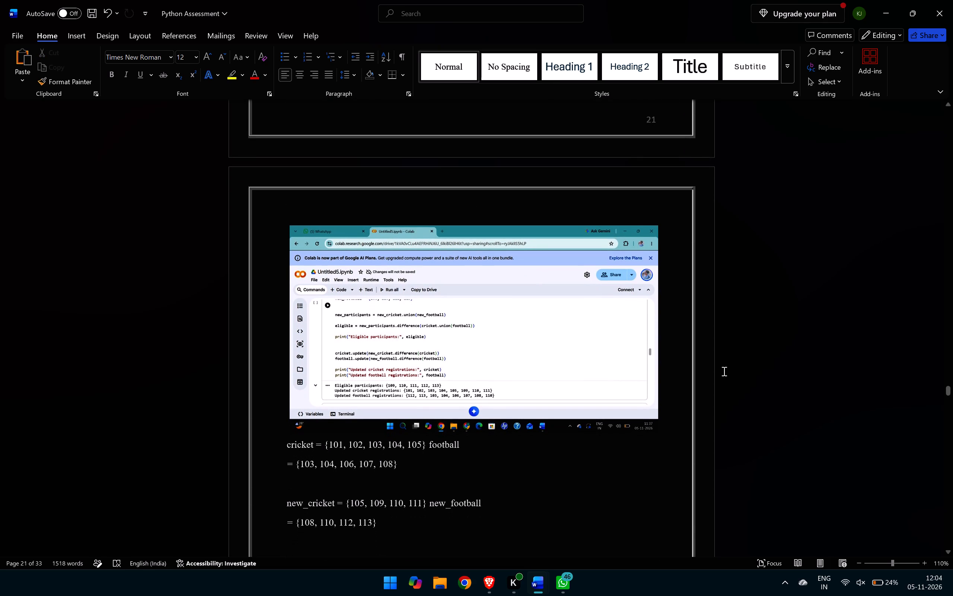
key("alt+Tab")
key("alt+Tab")
scroll(672, 403, "down", 4)
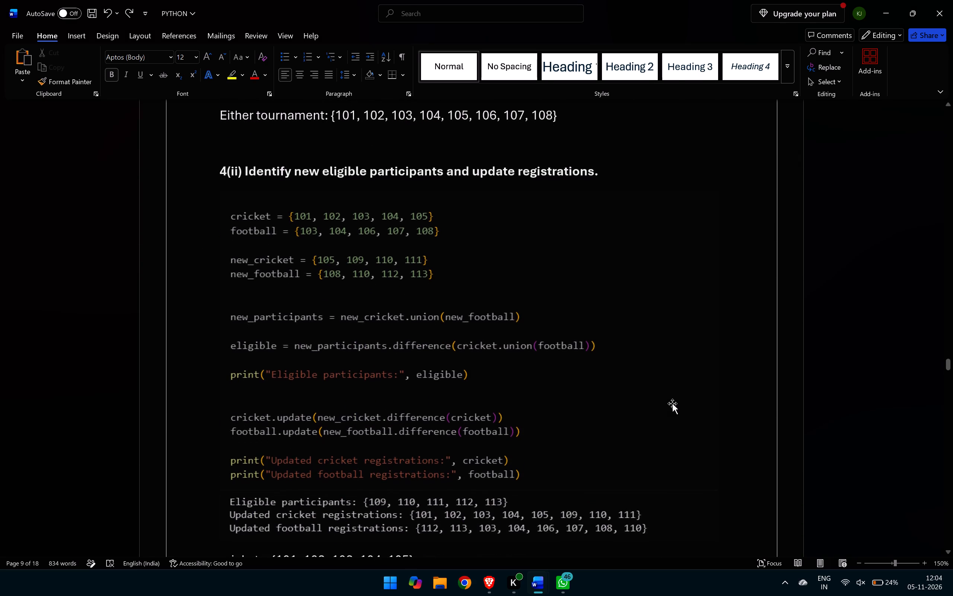
scroll(672, 403, "down", 4)
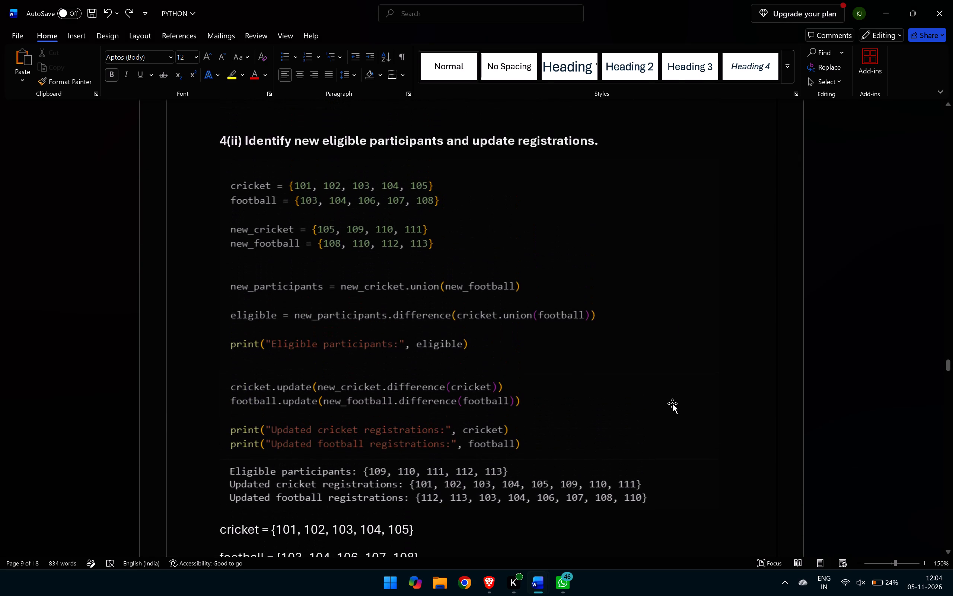
key("alt+Tab")
key("alt+Tab")
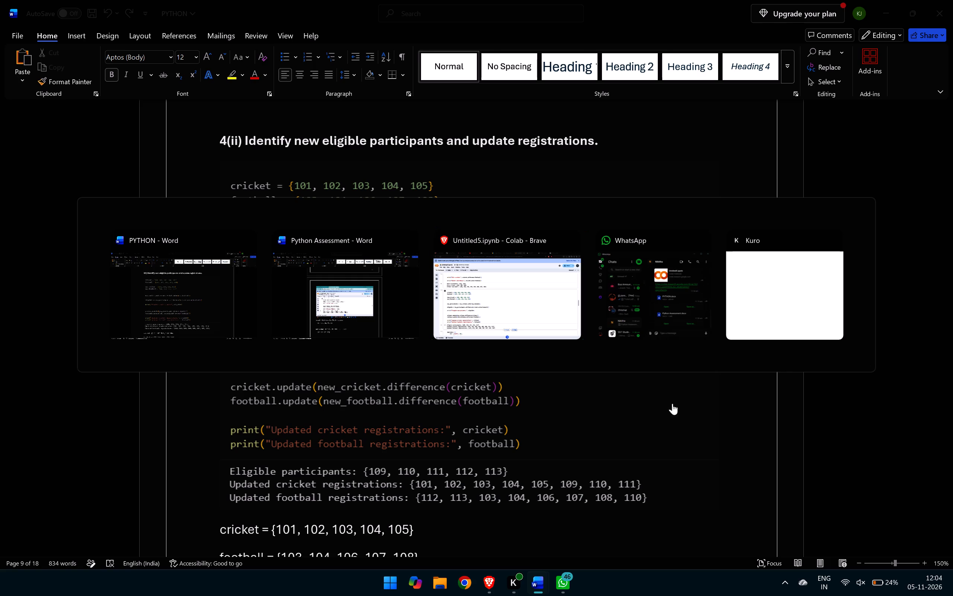
scroll(672, 403, "down", 1)
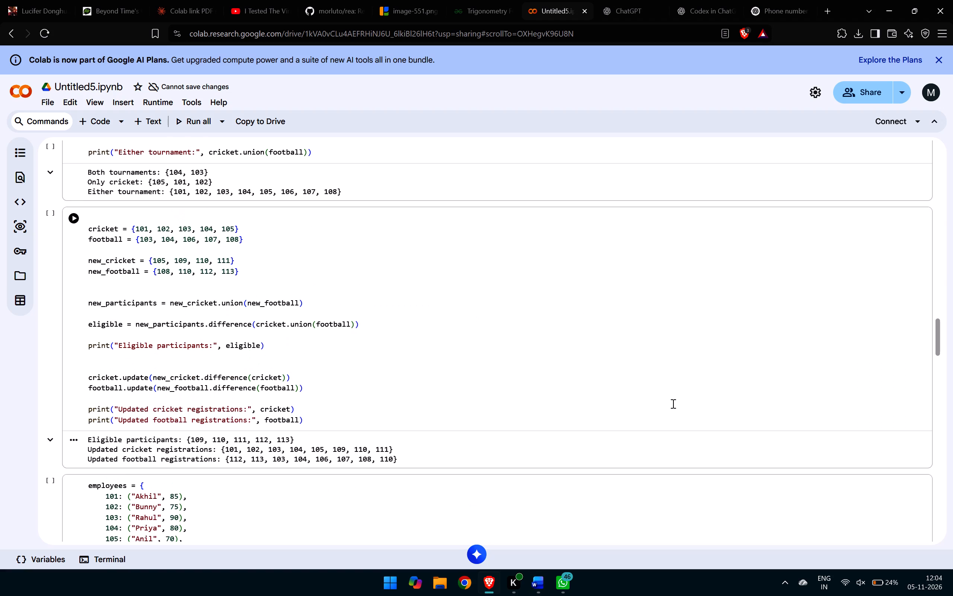
key("alt+Tab")
key("alt+Tab")
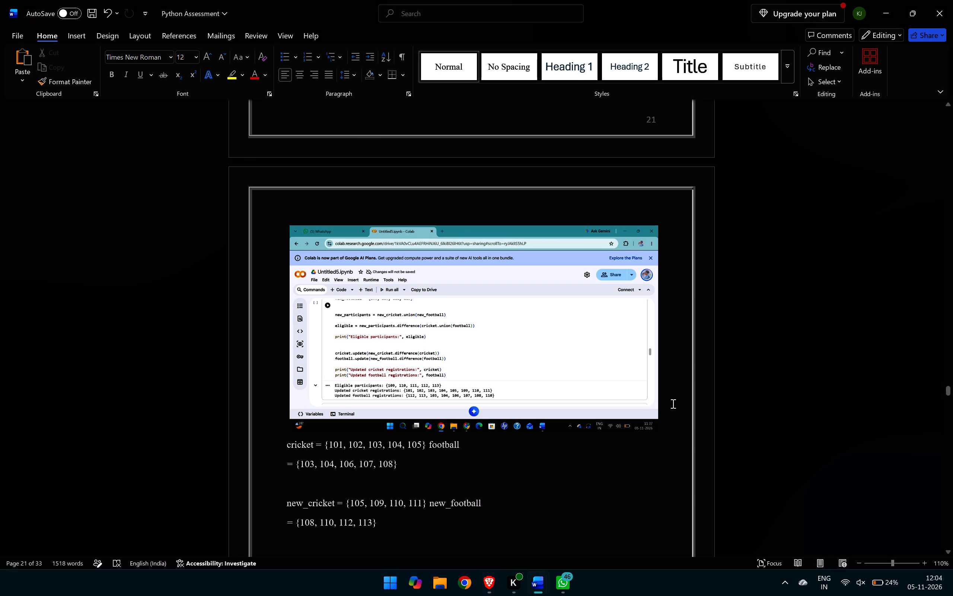
Cut the full-window Colab screenshot under 4(ii) and add empty lines above "cricket = {101, 102, 103, 104, 105}".
left_click(487, 387)
right_click(487, 387)
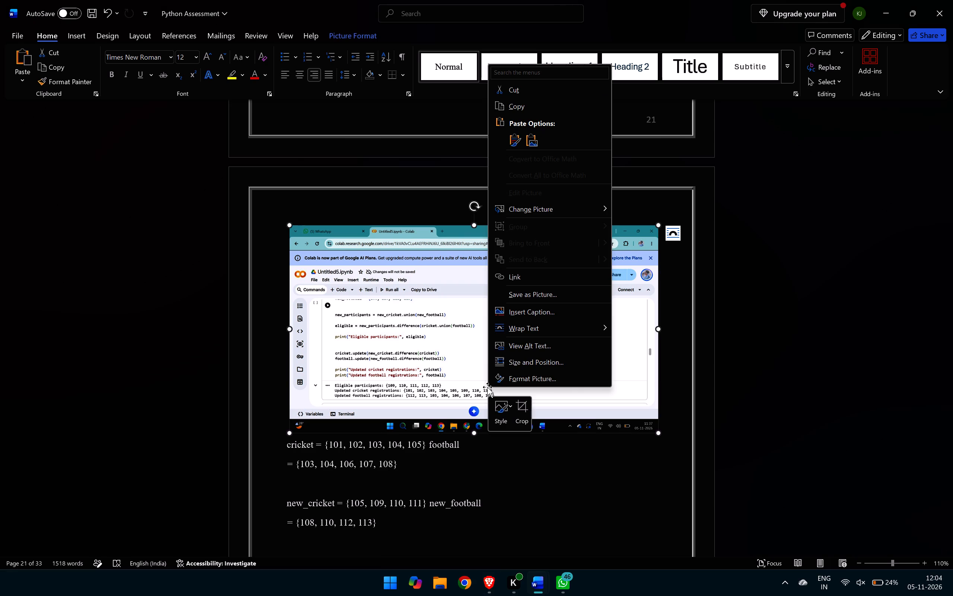
left_click(528, 84)
scroll(528, 251, "up", 1)
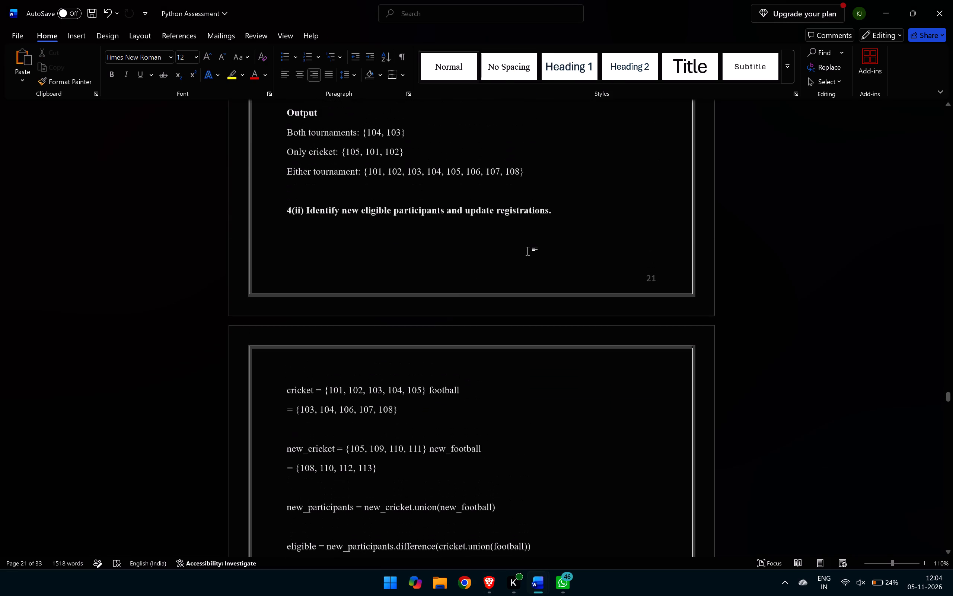
left_click(288, 390)
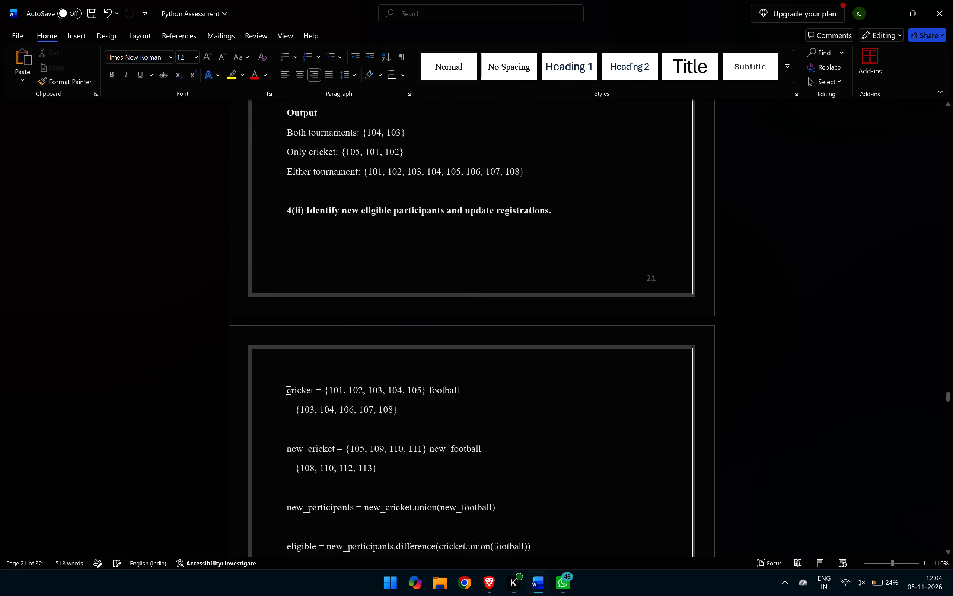
key("Return")
key("Return")
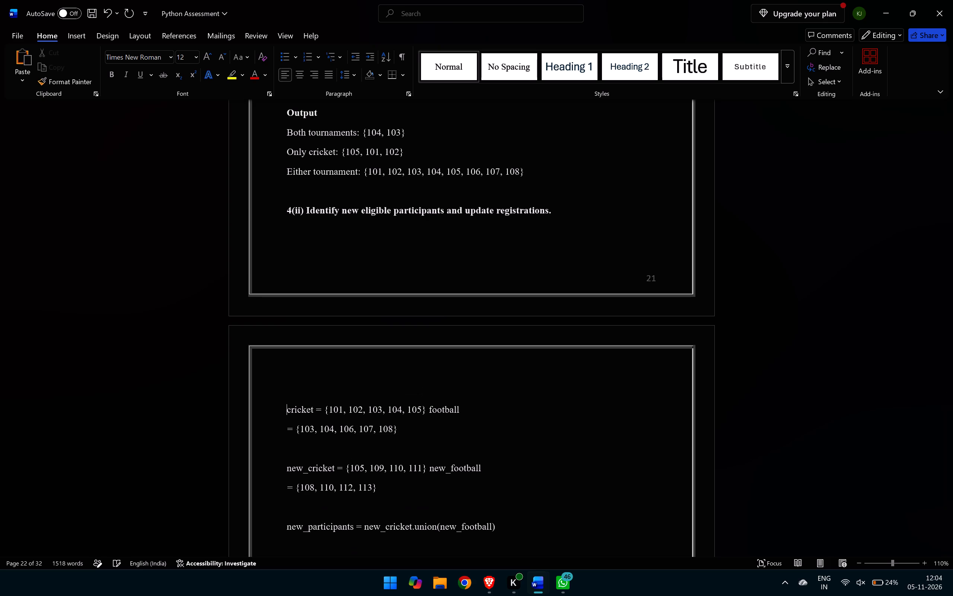
key("Up")
Capture Colab's "new_participants" cell with its full output and paste it on the empty line above "cricket =" in 4(ii).
key("alt+Tab")
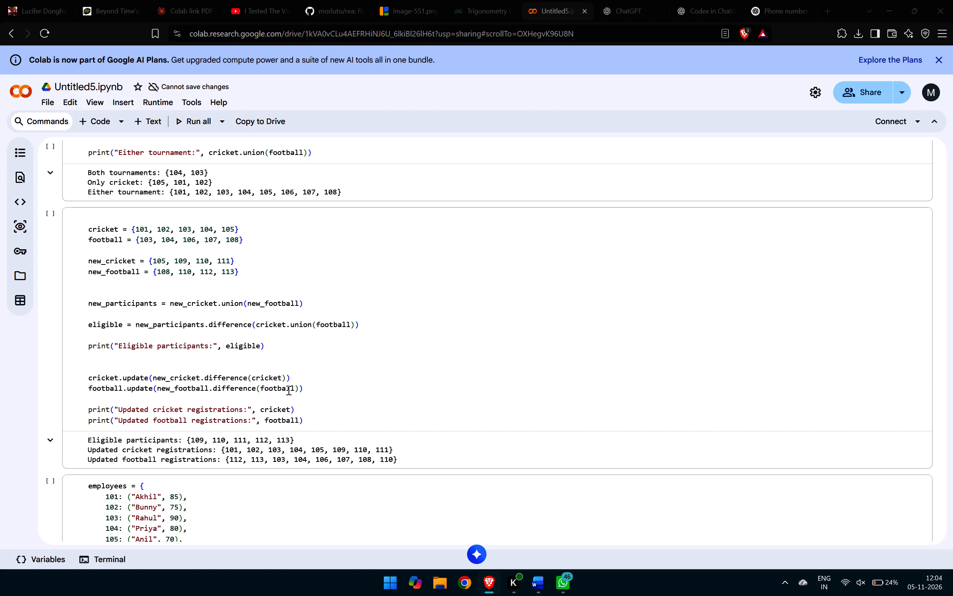
key("Print")
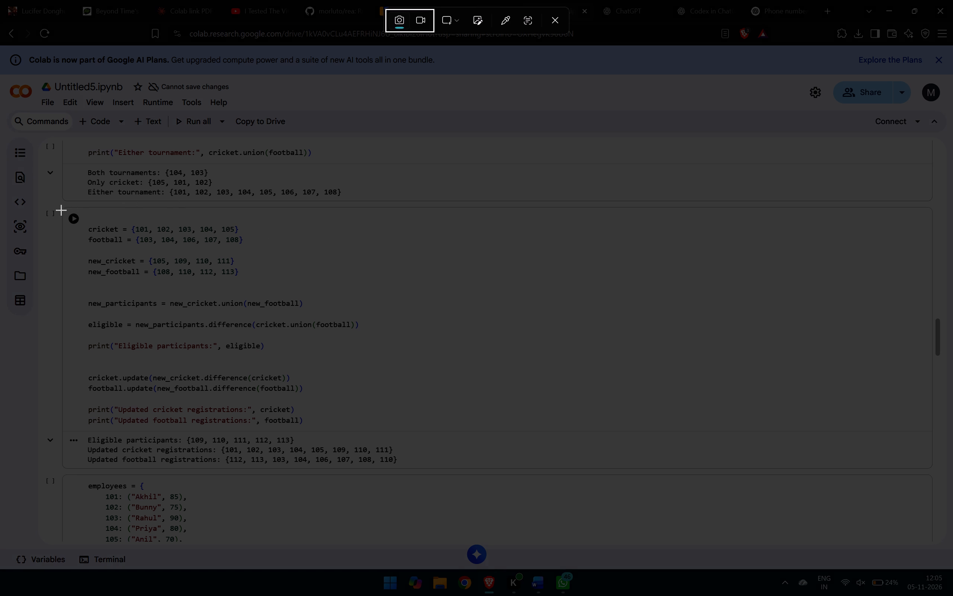
left_click_drag(61, 210, 473, 417)
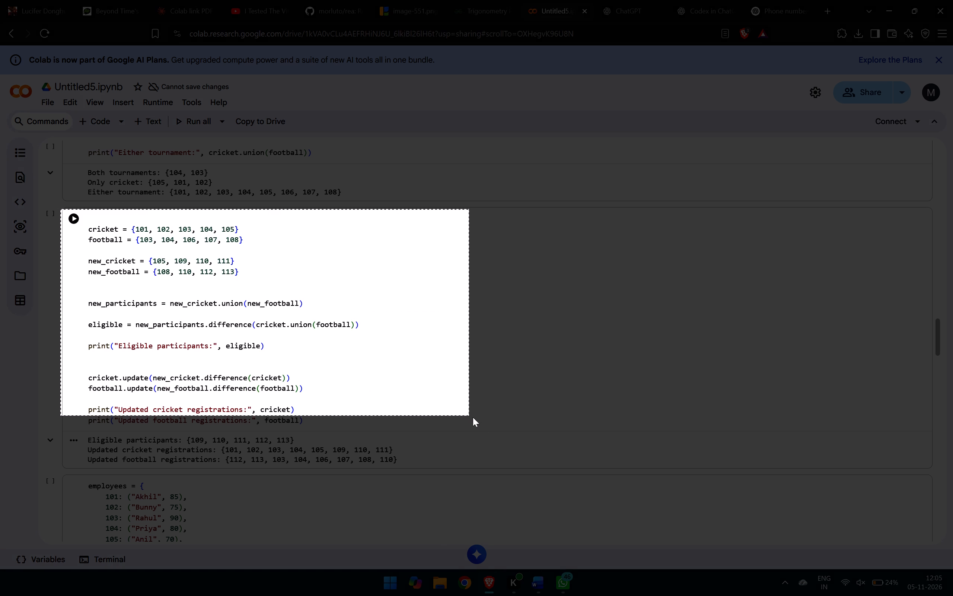
left_click_drag(473, 417, 472, 470)
key("alt+Tab")
key("ctrl+v")
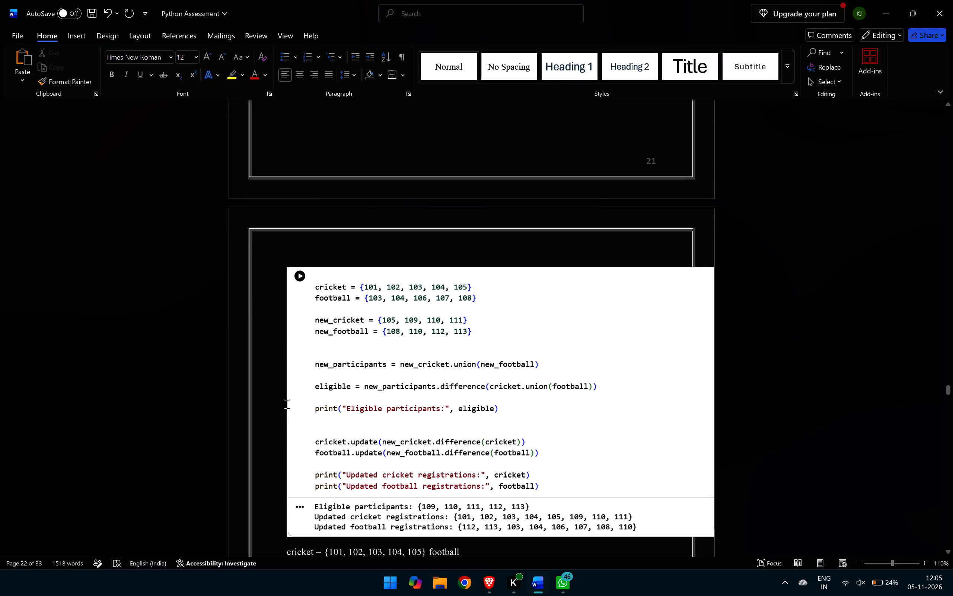
Narrow the pasted 4(ii) capture to fit within the page border, keeping its height.
left_click_drag(286, 403, 340, 400)
left_click(340, 400)
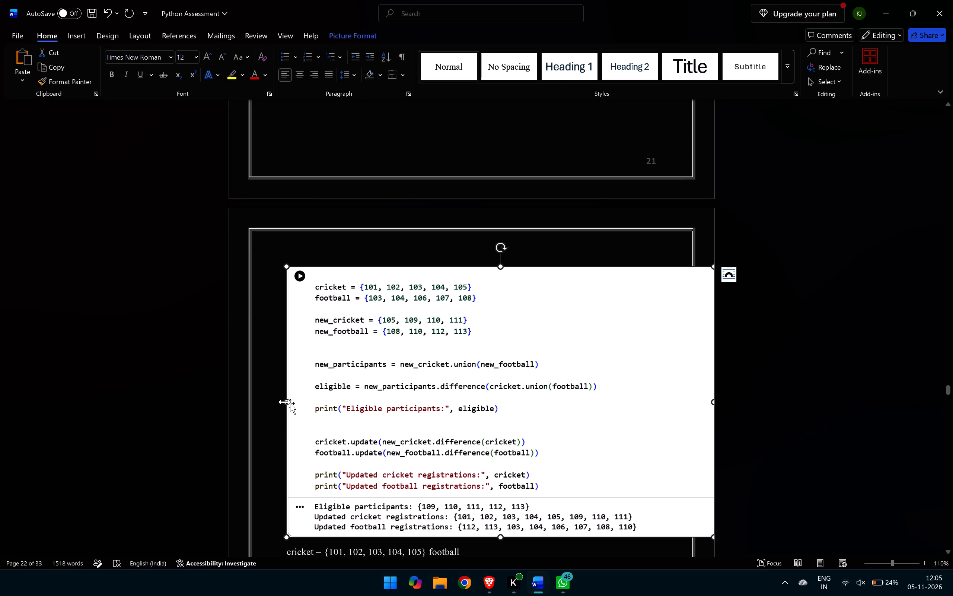
left_click_drag(285, 402, 311, 403)
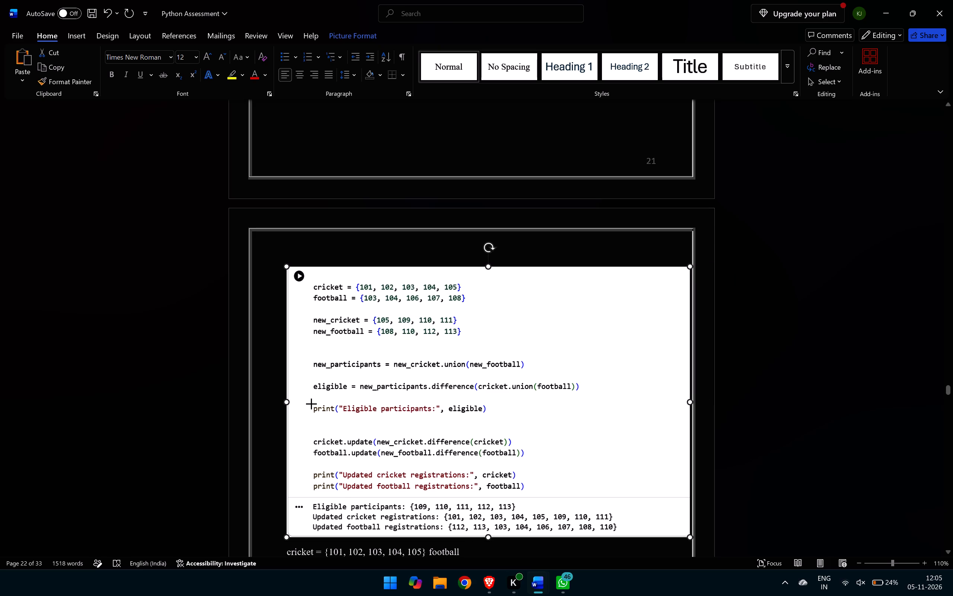
left_click_drag(311, 403, 323, 412)
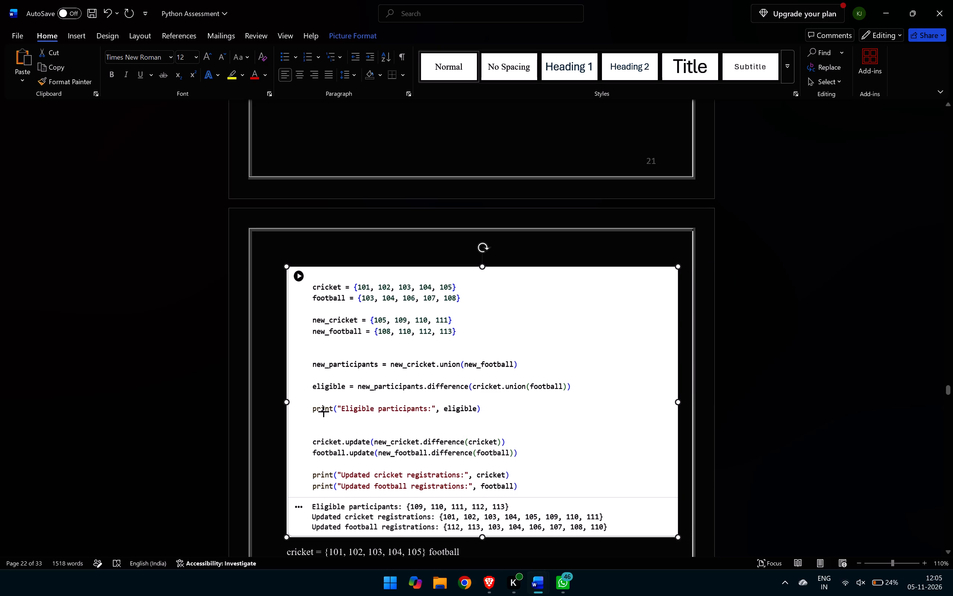
left_click_drag(323, 412, 323, 410)
left_click(436, 393)
Check the full-window screenshot under 5(i) in Python Assessment against the matching "employees" cell in Colab.
scroll(436, 393, "down", 7)
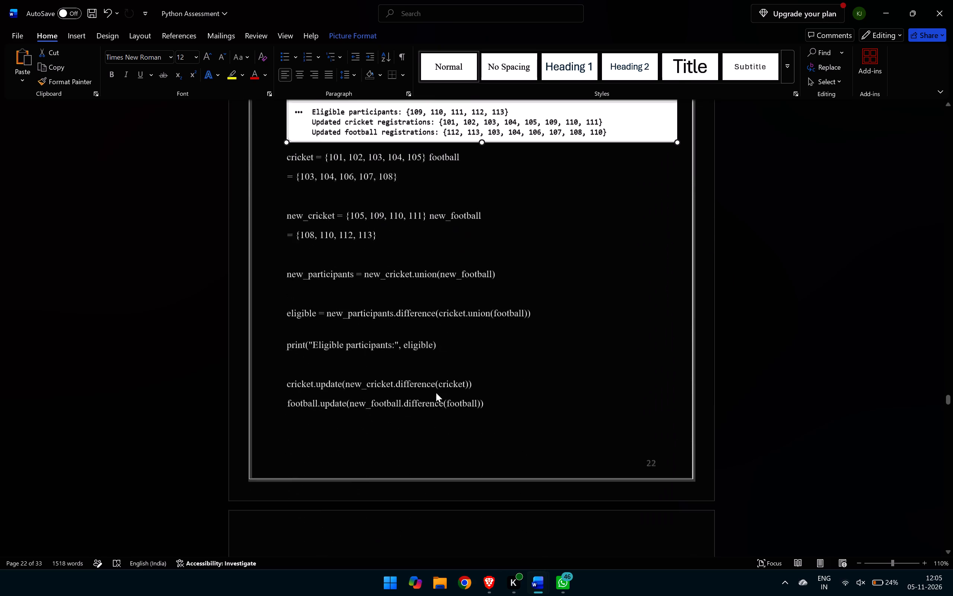
scroll(436, 393, "down", 10)
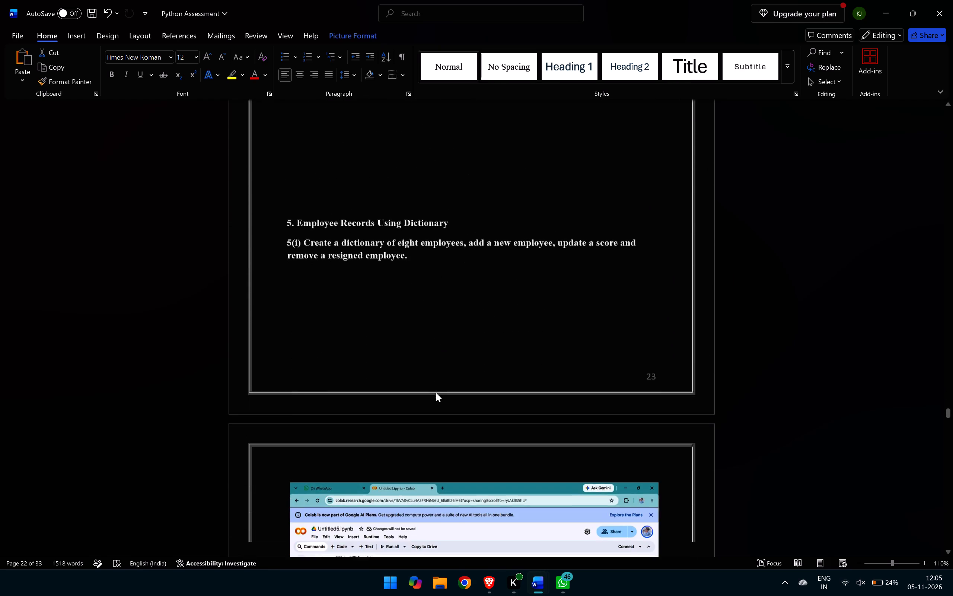
scroll(436, 393, "down", 3)
scroll(436, 393, "up", 2)
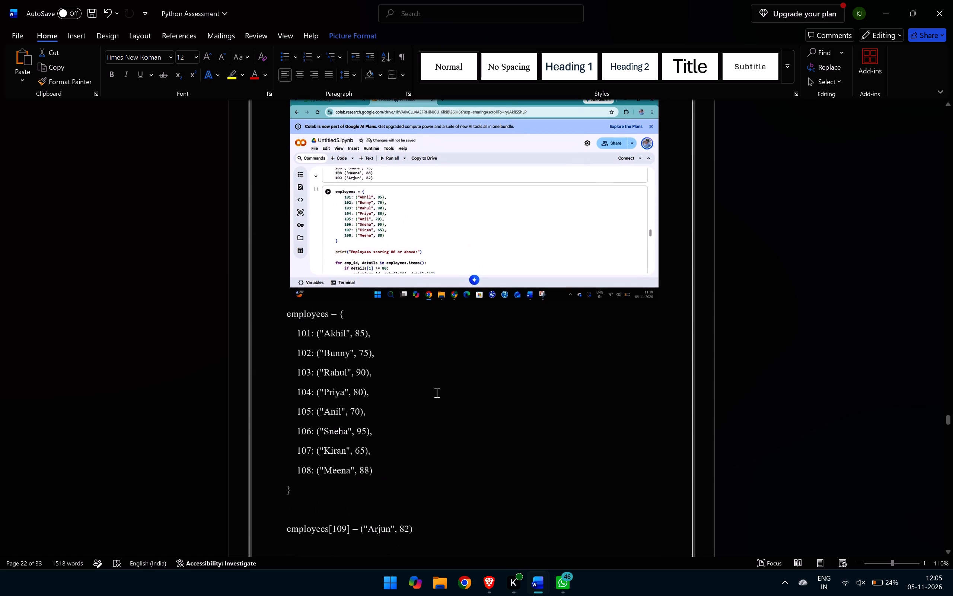
key("alt+Tab")
scroll(436, 393, "down", 2)
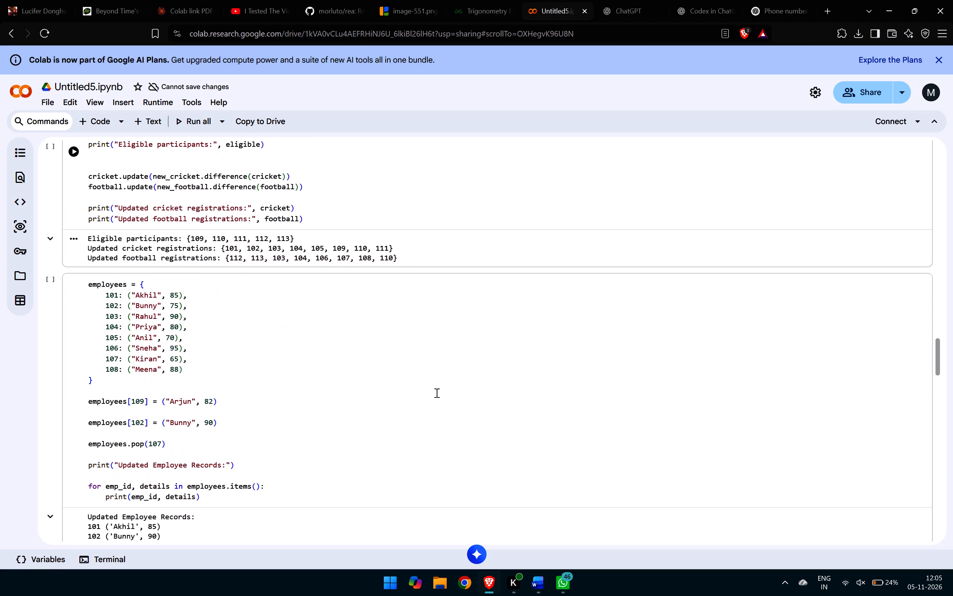
scroll(436, 393, "down", 4)
key("alt+Tab")
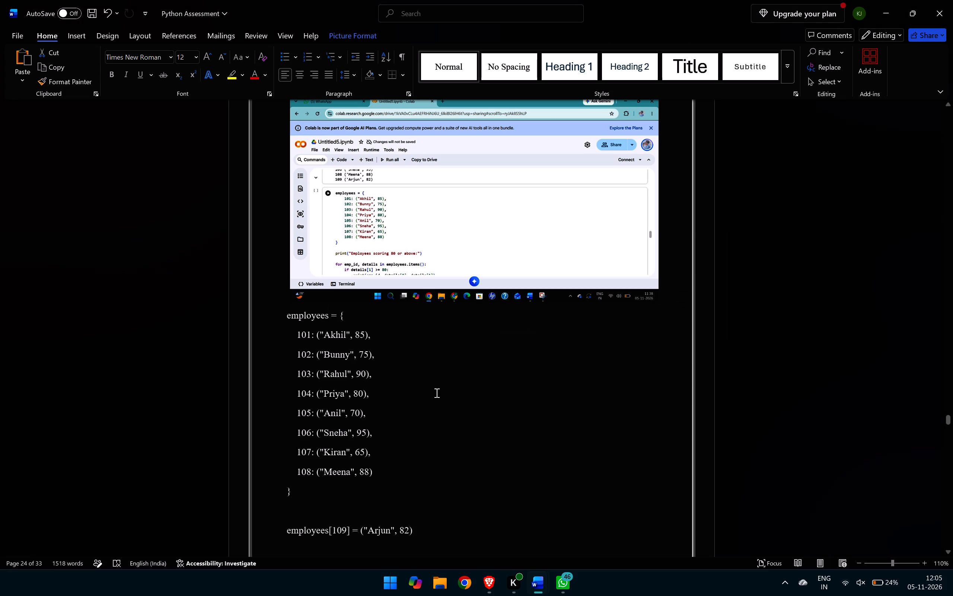
Cut the full-window Colab screenshot under 5(i) and add two empty lines above "employees = {".
scroll(436, 393, "up", 1)
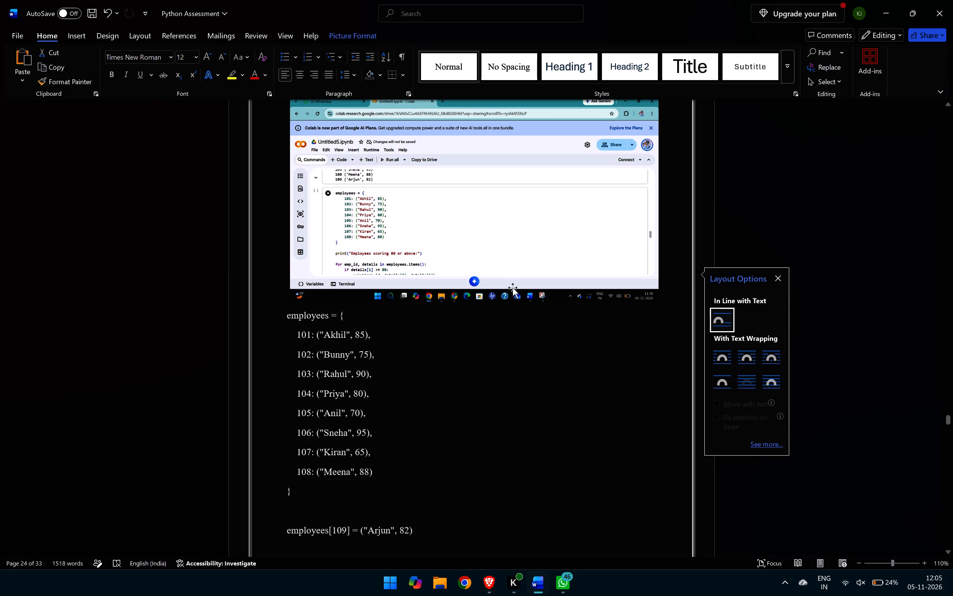
left_click(514, 285)
scroll(559, 189, "up", 1)
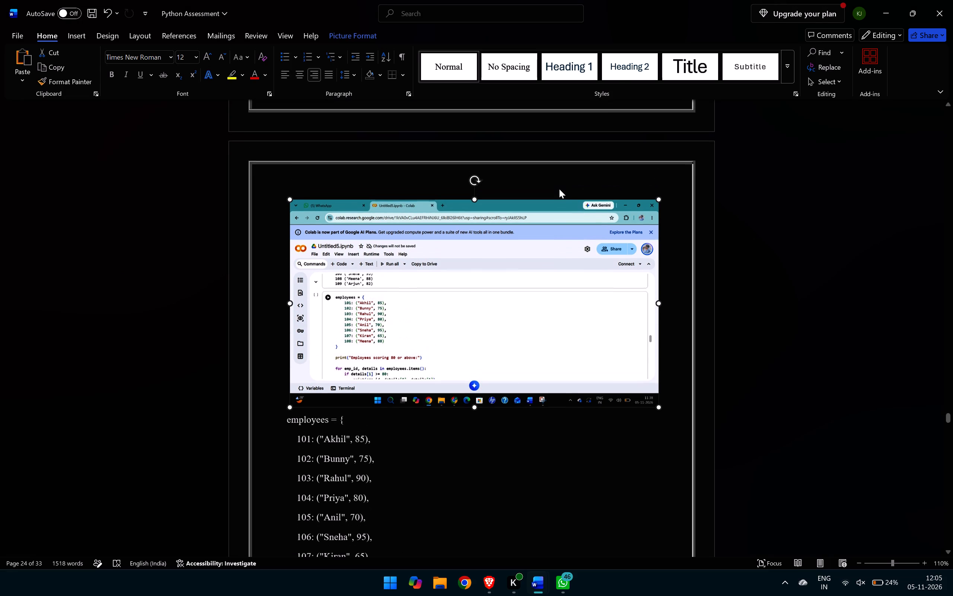
left_click(545, 277)
right_click(545, 277)
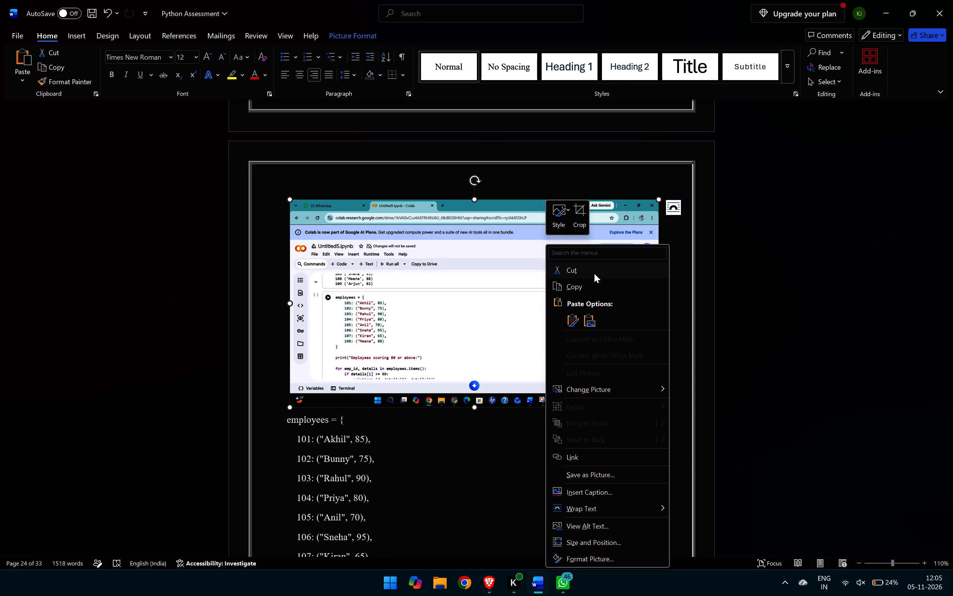
left_click(594, 273)
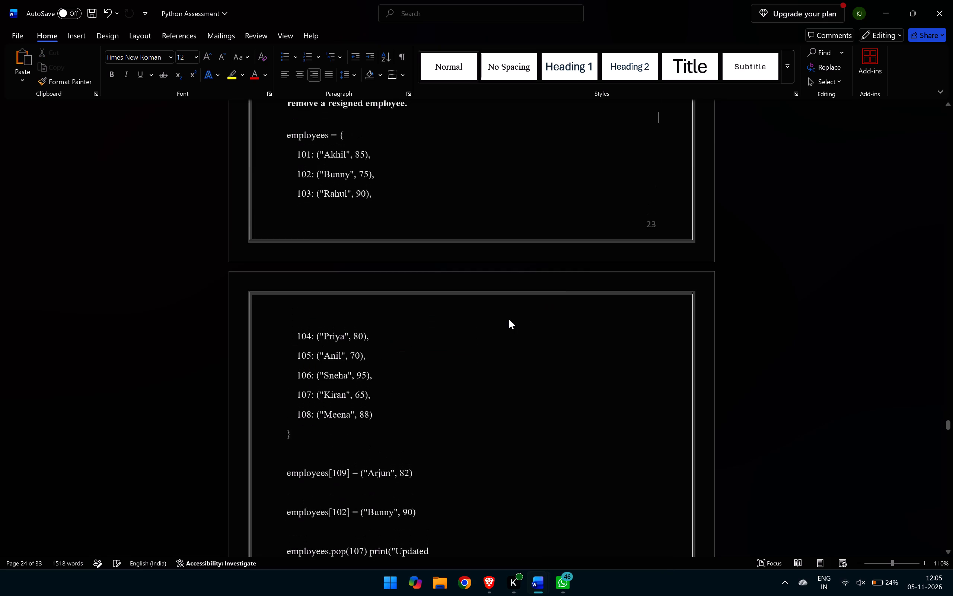
scroll(509, 319, "up", 1)
left_click(286, 240)
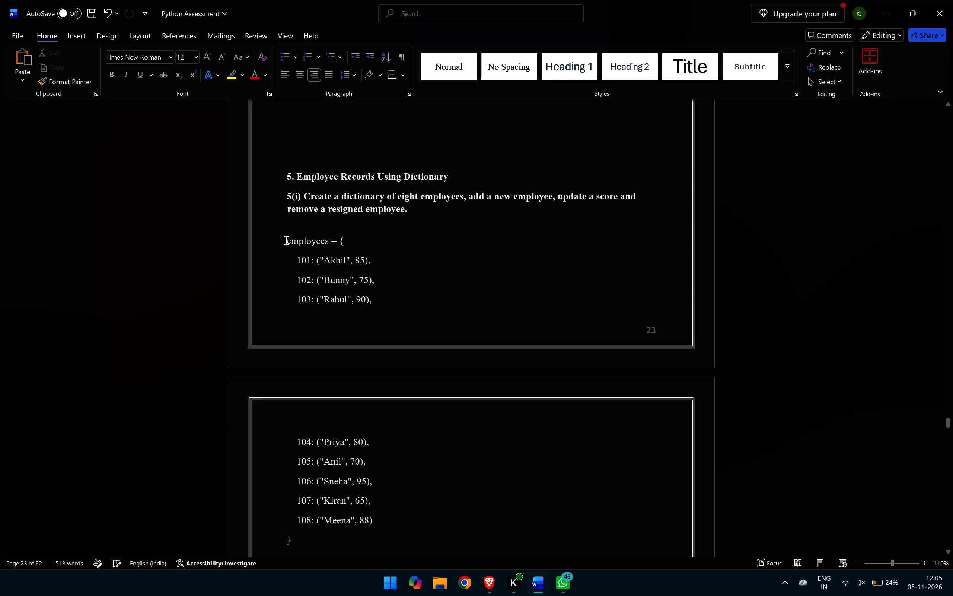
key("Return")
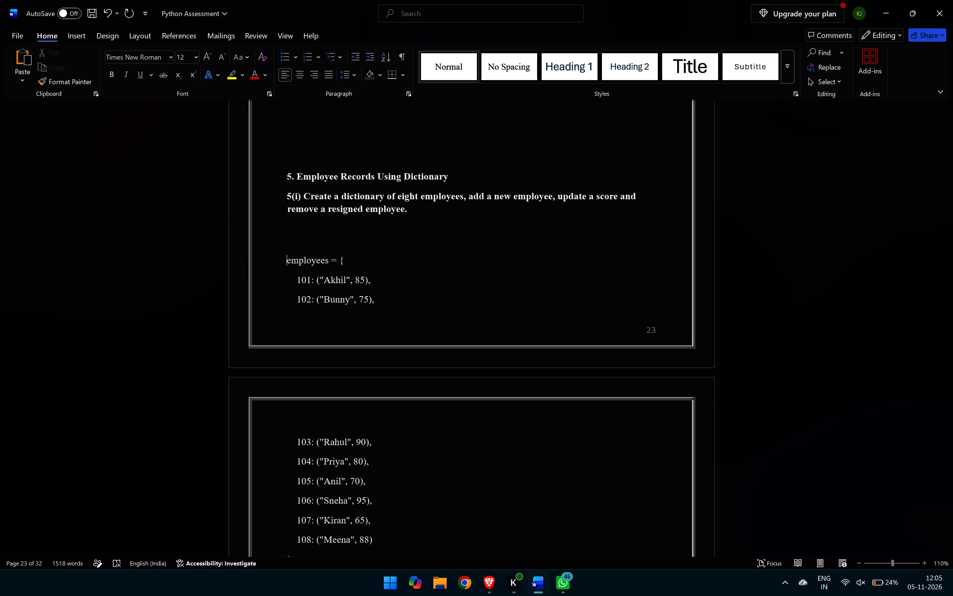
key("Return")
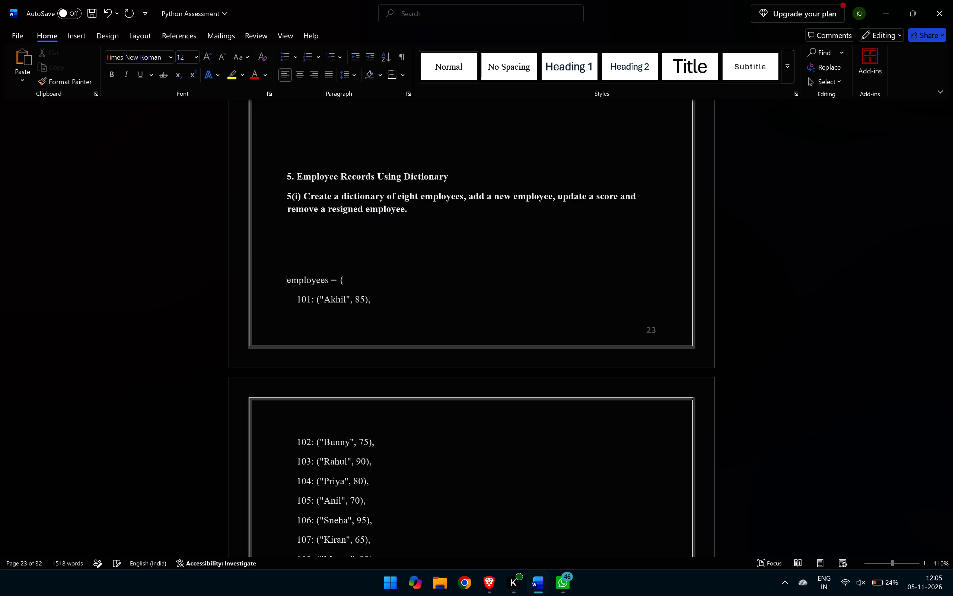
key("Up")
Capture Colab's "Updated Employee Records" cell with its full output and paste it on the empty line above "employees = {" in 5(i).
key("alt+Tab")
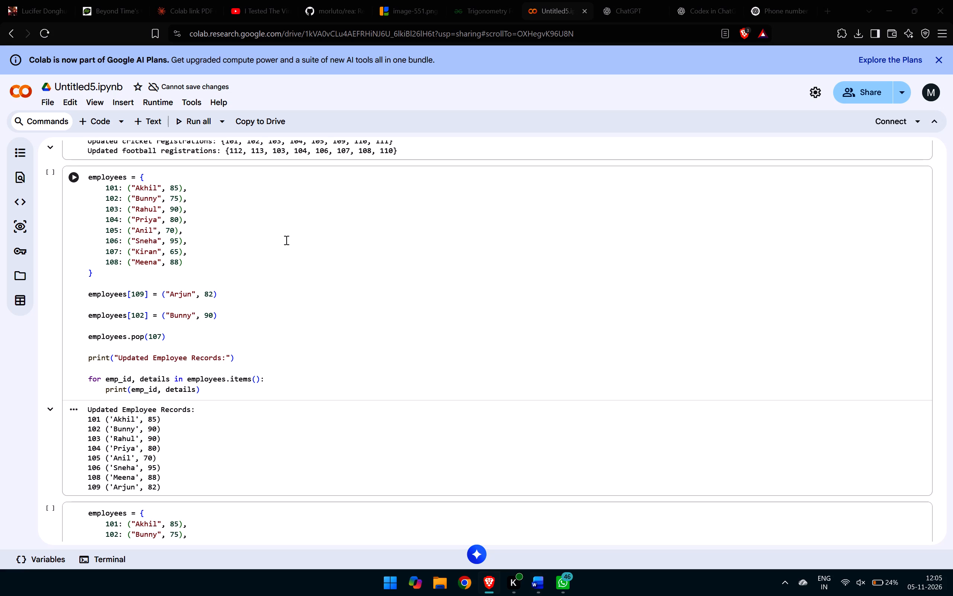
scroll(286, 240, "up", 1)
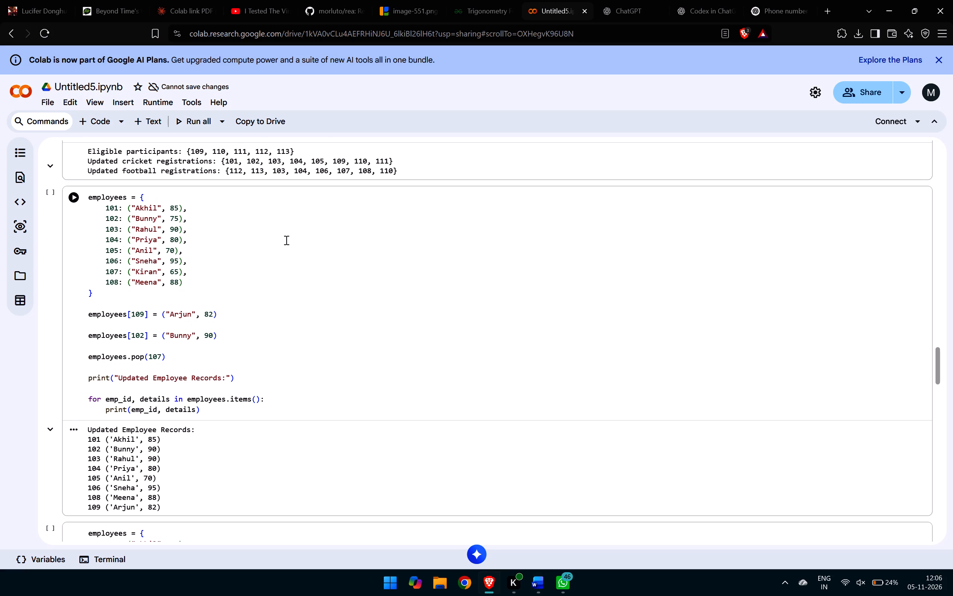
key("Print")
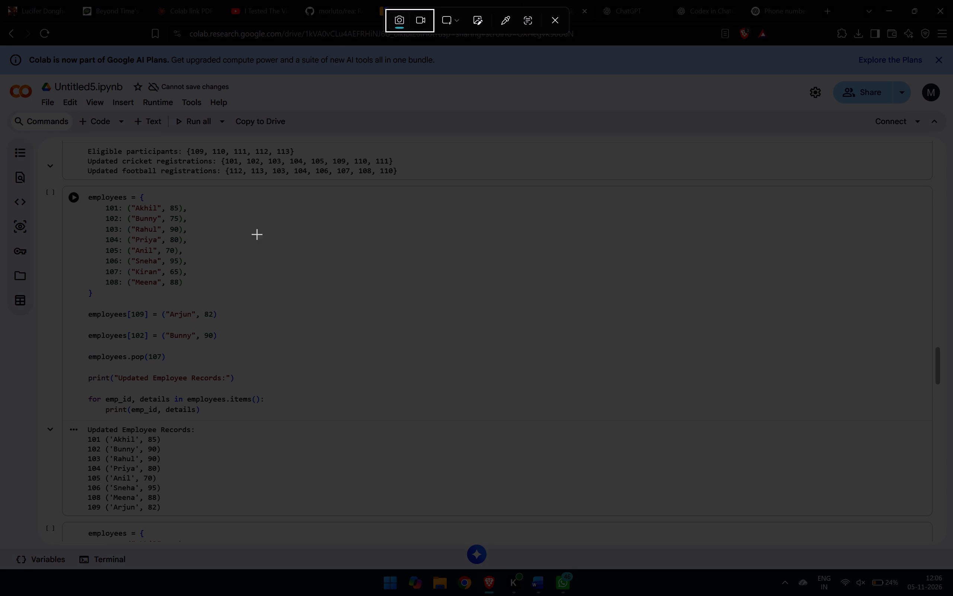
left_click_drag(64, 190, 213, 293)
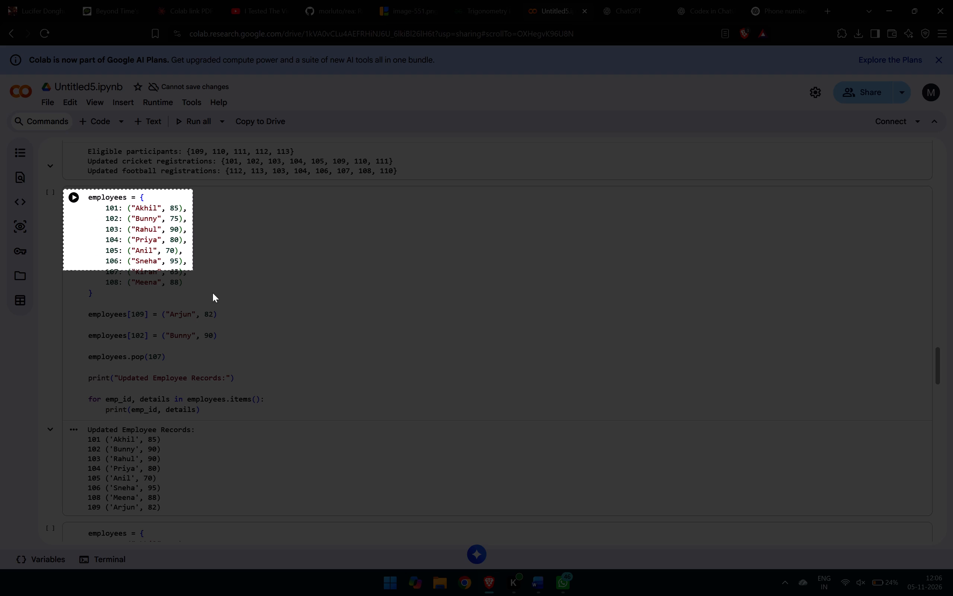
left_click_drag(213, 293, 315, 508)
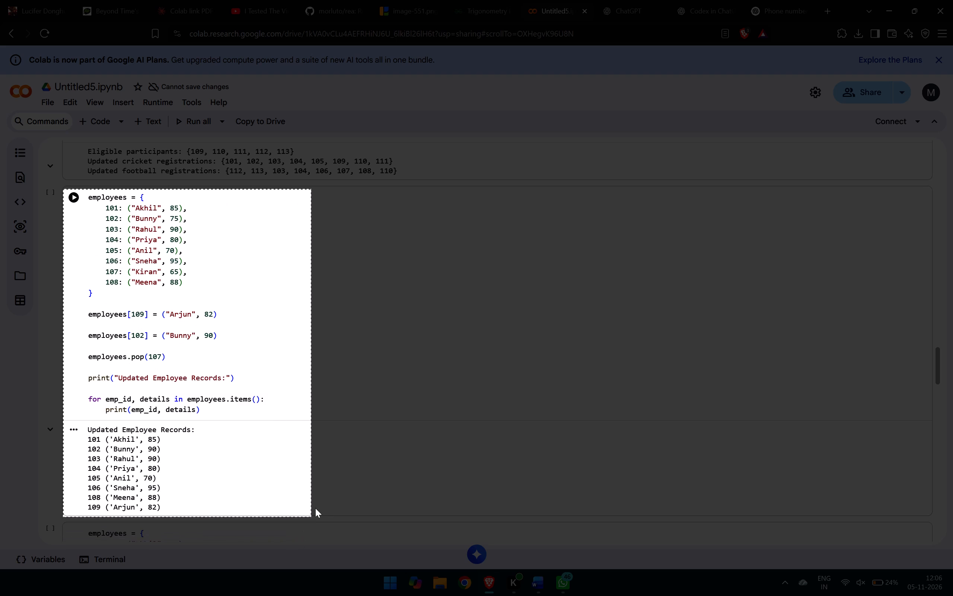
left_click_drag(315, 508, 318, 518)
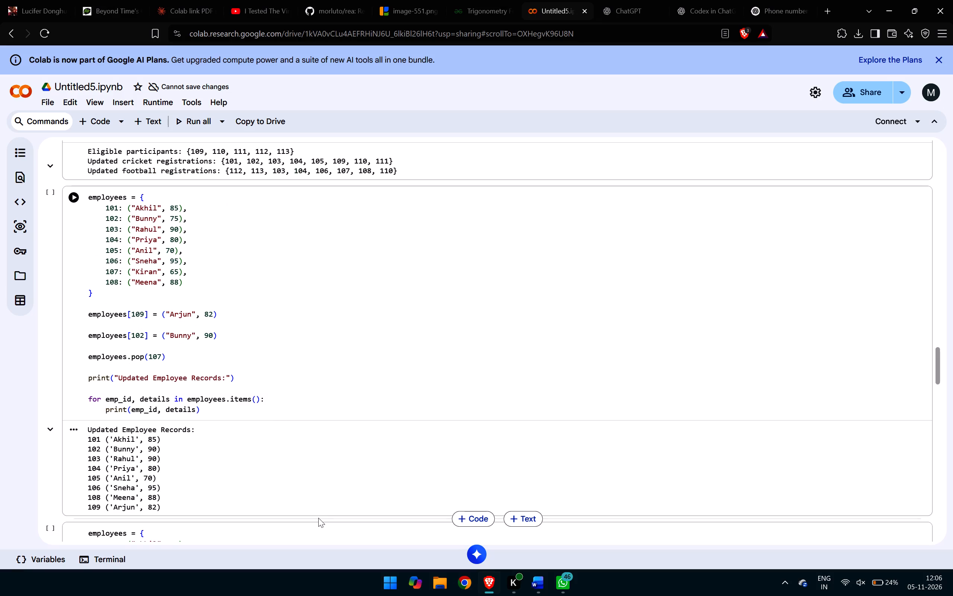
key("alt+Tab")
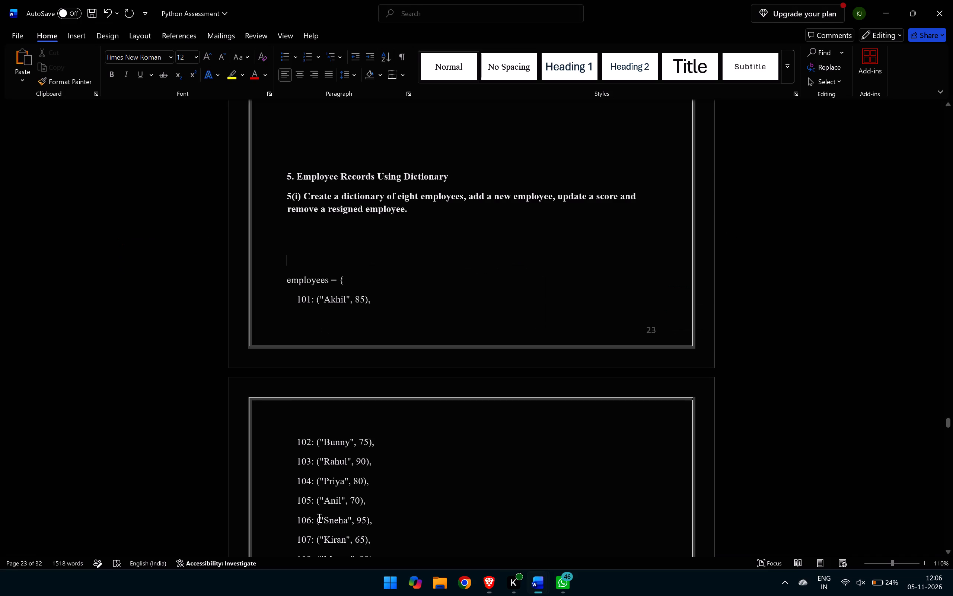
key("ctrl+v")
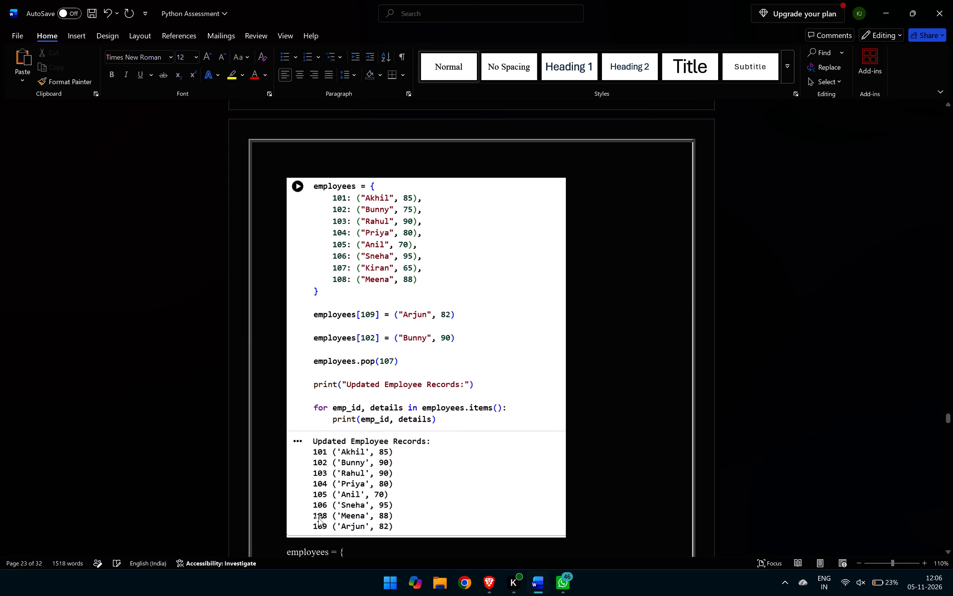
Look over the full-window Colab screenshots under 5(ii) in Python Assessment.
scroll(322, 503, "down", 12)
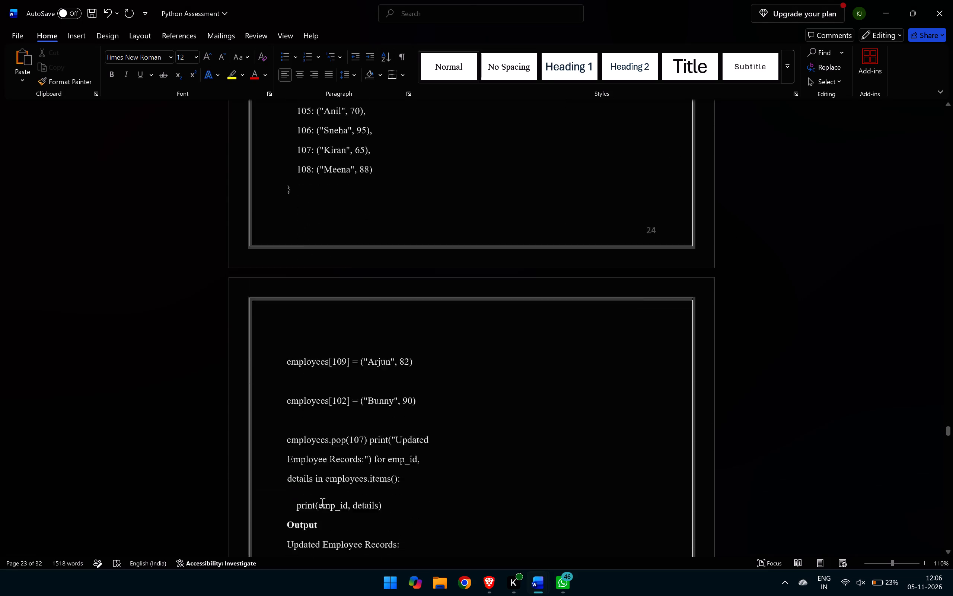
scroll(322, 503, "down", 5)
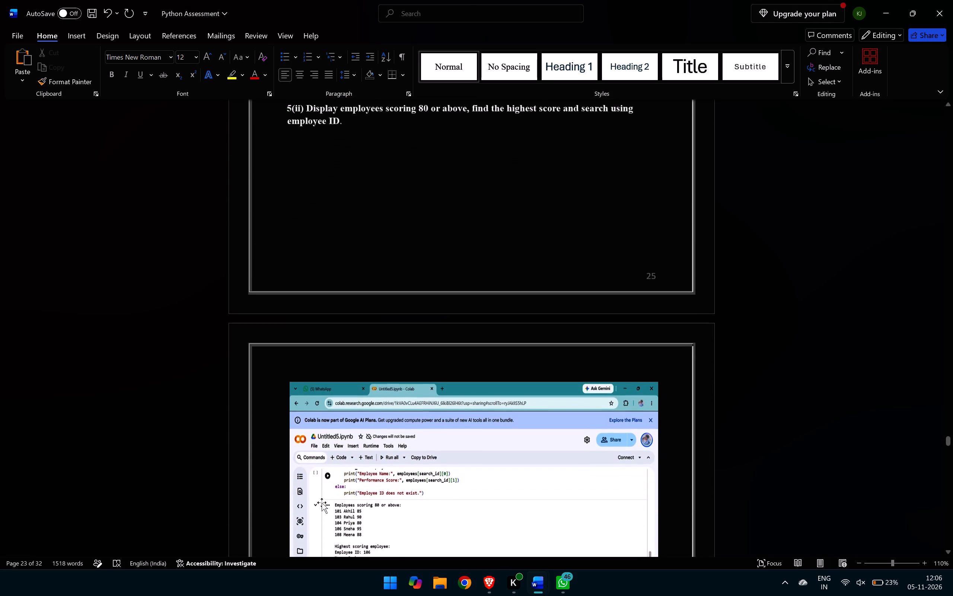
scroll(322, 503, "down", 3)
scroll(322, 503, "up", 1)
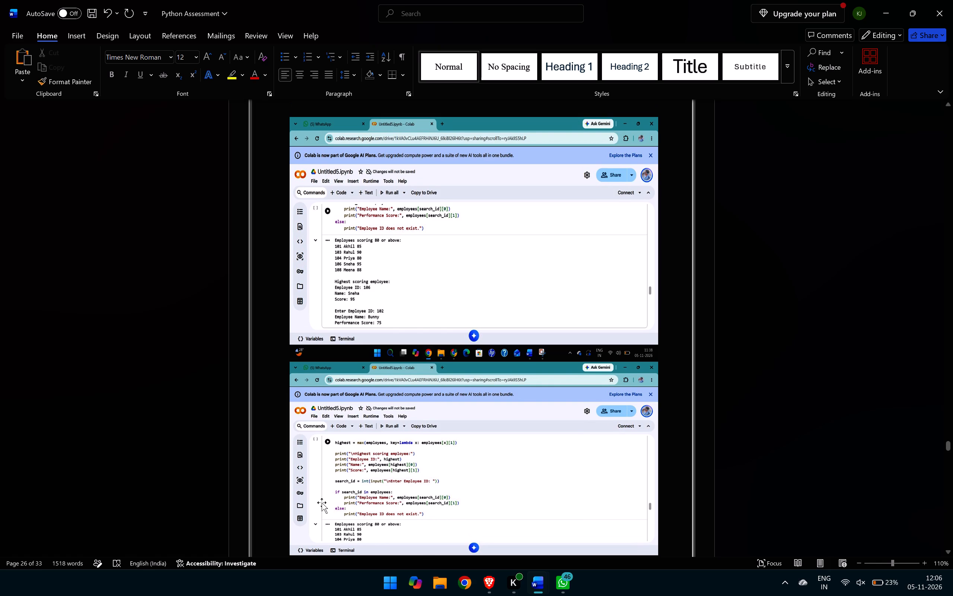
Switch to the PYTHON document and examine how the 5(i) code image and the "employees = {" text are laid out.
key("alt+Tab")
key("alt+Tab")
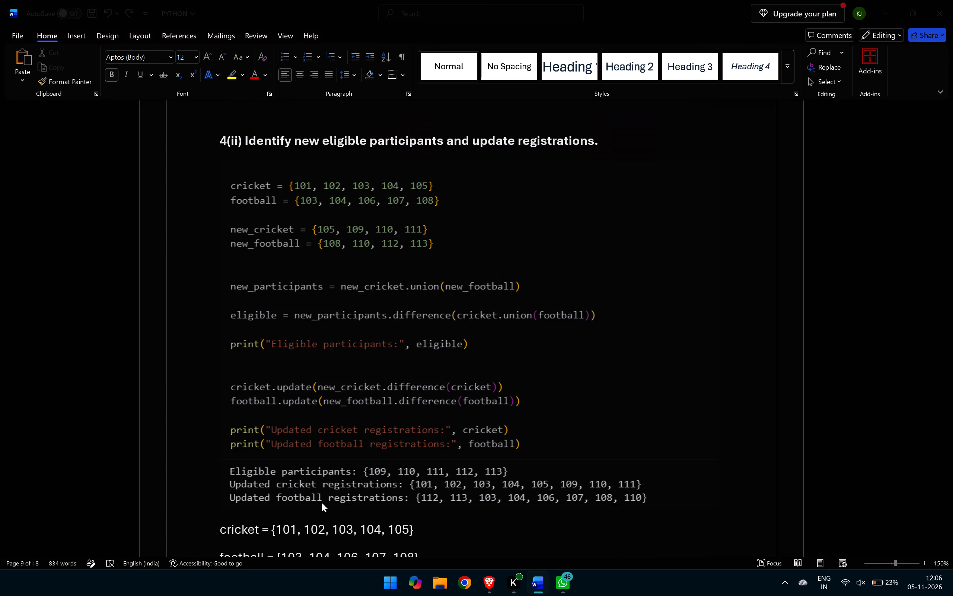
scroll(357, 429, "down", 2)
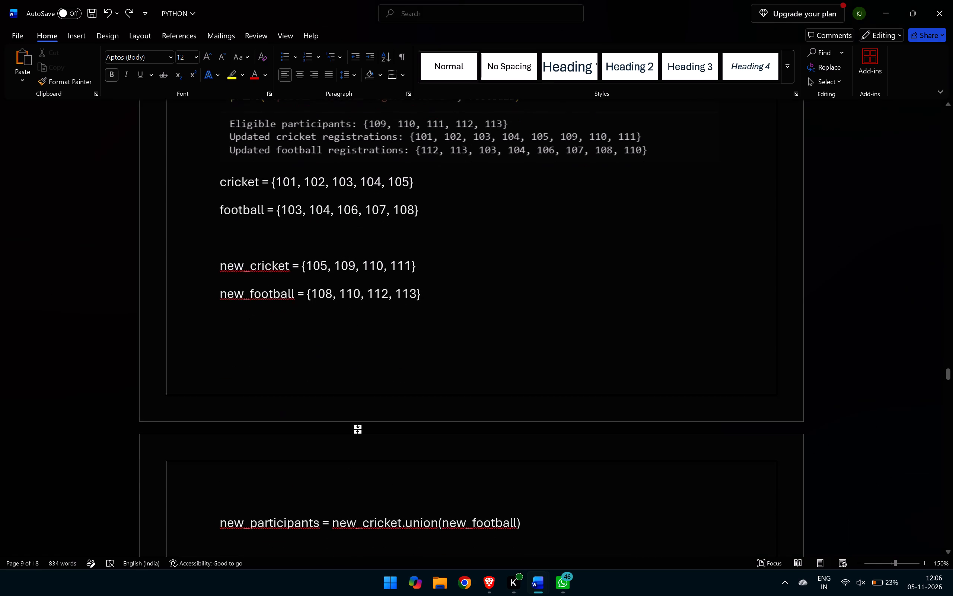
scroll(357, 429, "down", 9)
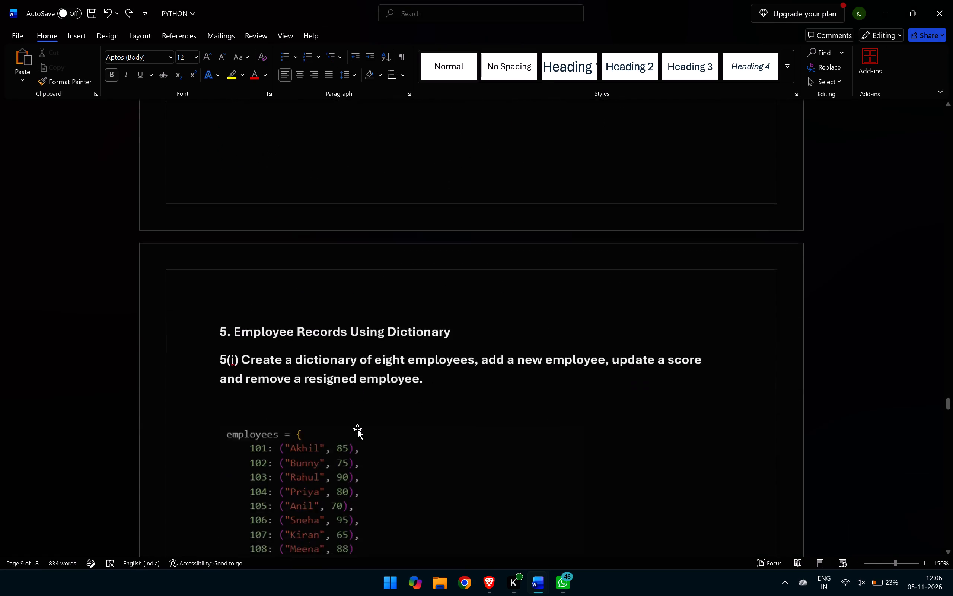
scroll(357, 429, "down", 3)
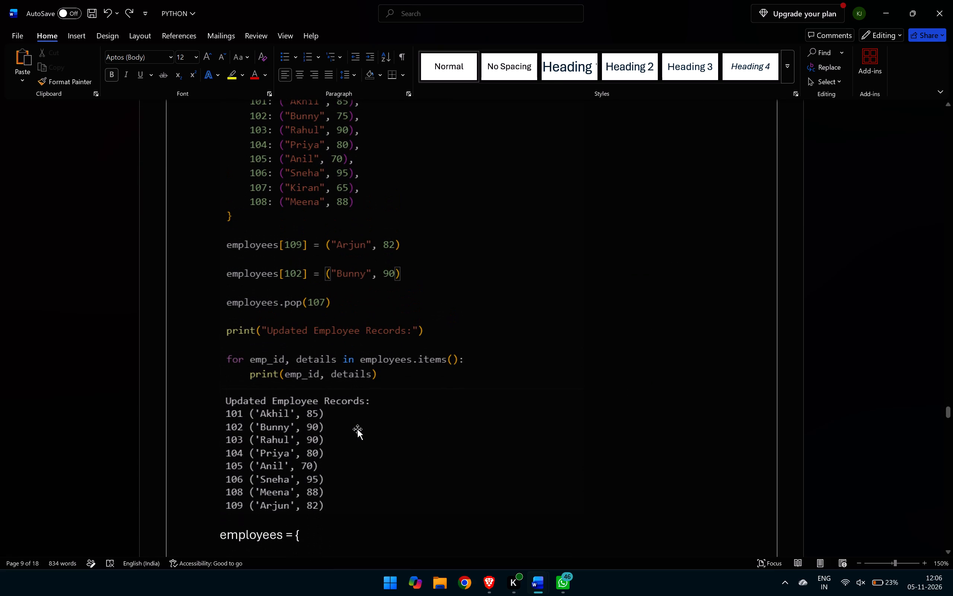
scroll(357, 429, "up", 1)
key("alt+Tab")
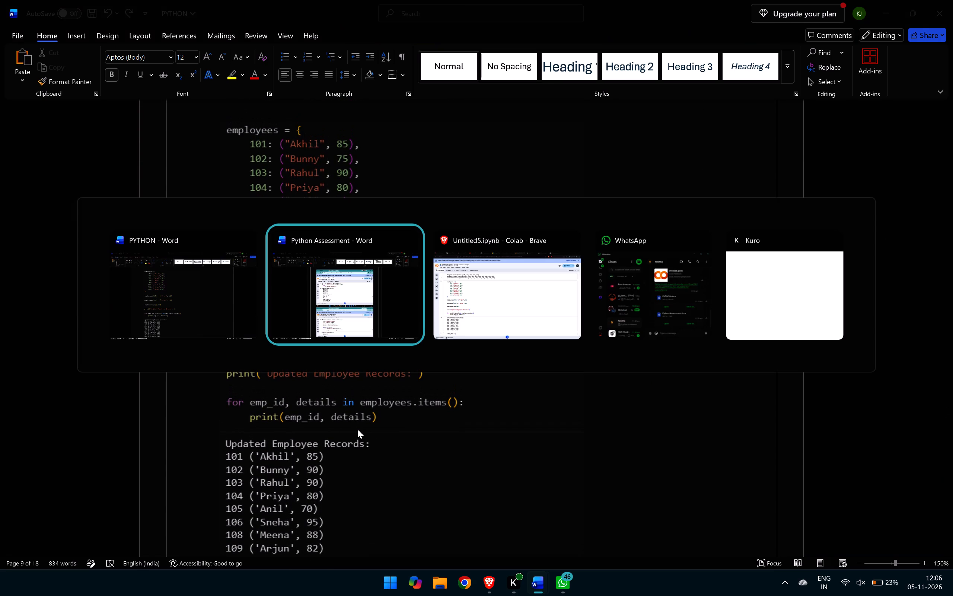
key("alt+Tab")
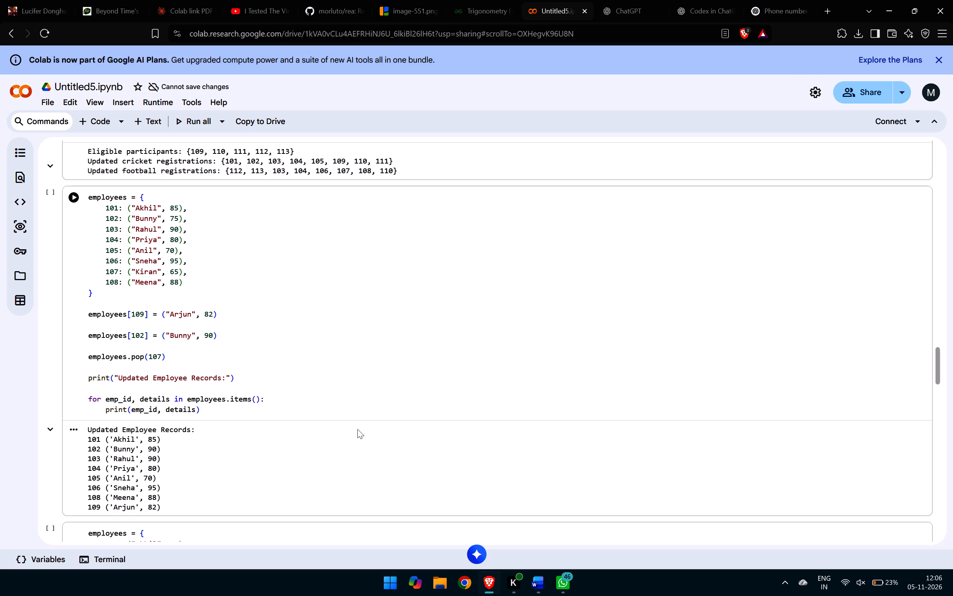
key("alt+Tab")
scroll(357, 429, "down", 2)
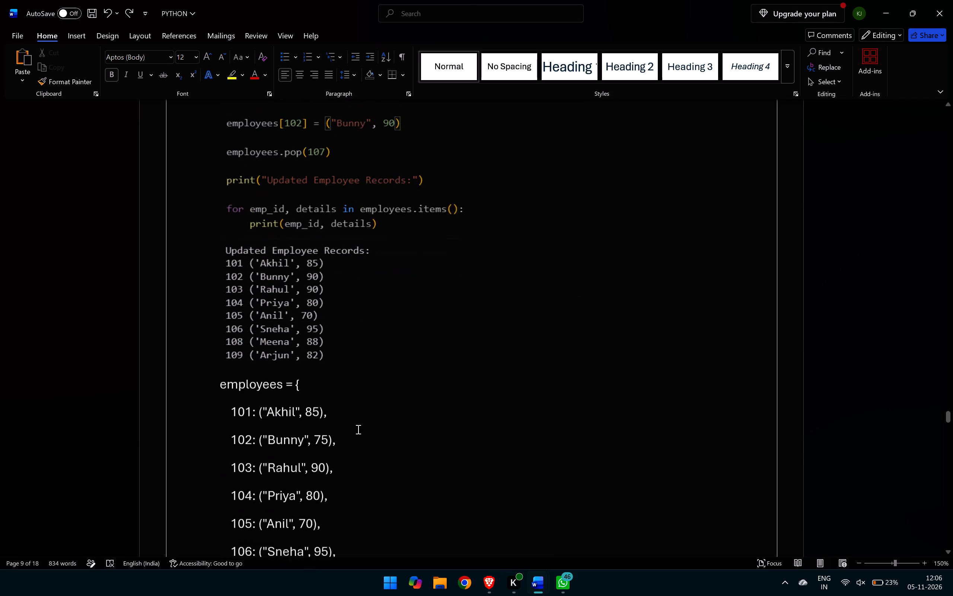
scroll(357, 429, "down", 2)
Return to Python Assessment and review the pasted 5(i) capture with the code and output text below it.
key("alt+Tab")
key("alt+Tab")
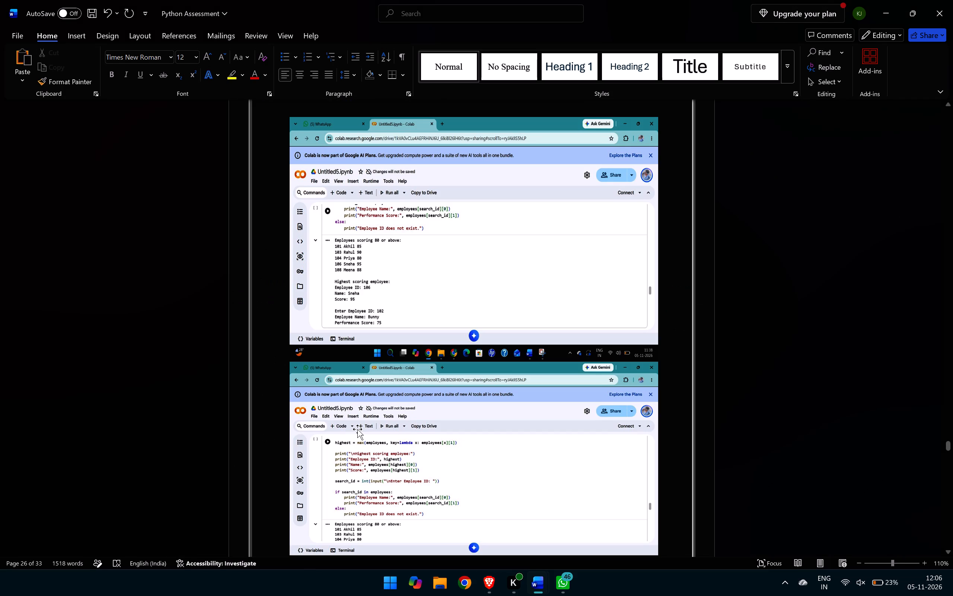
scroll(357, 429, "up", 10)
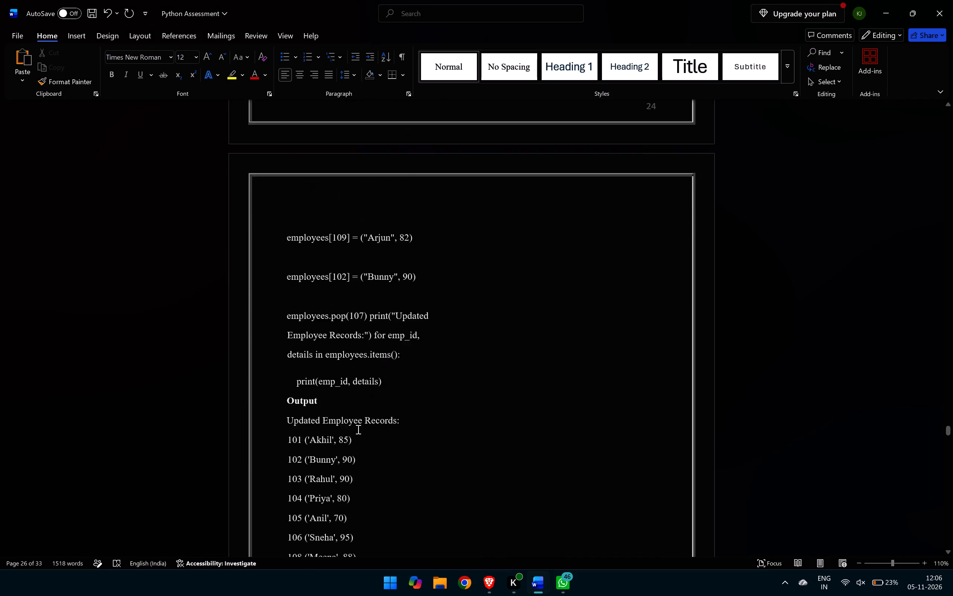
scroll(357, 429, "up", 7)
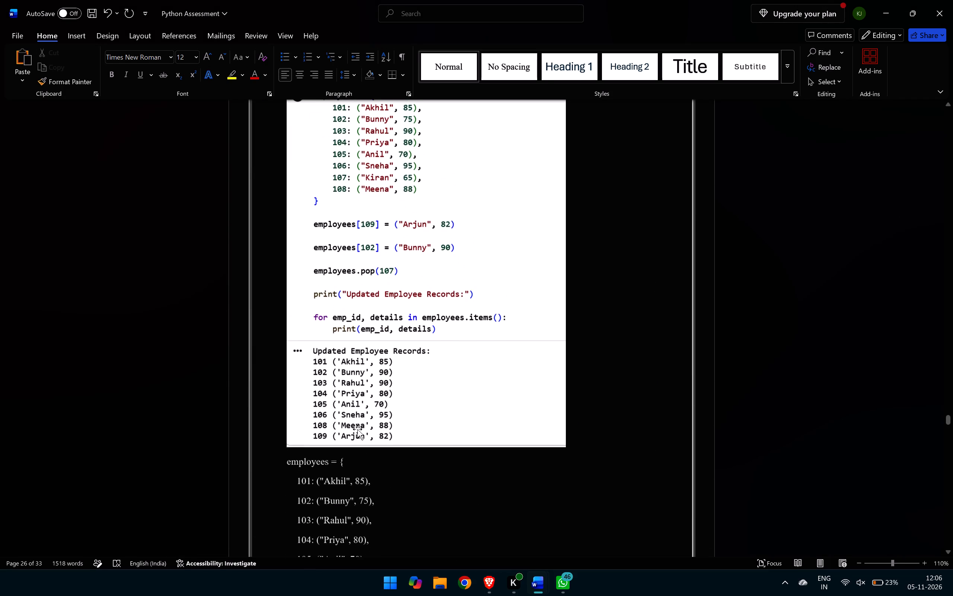
scroll(357, 429, "up", 1)
scroll(357, 429, "right", 1)
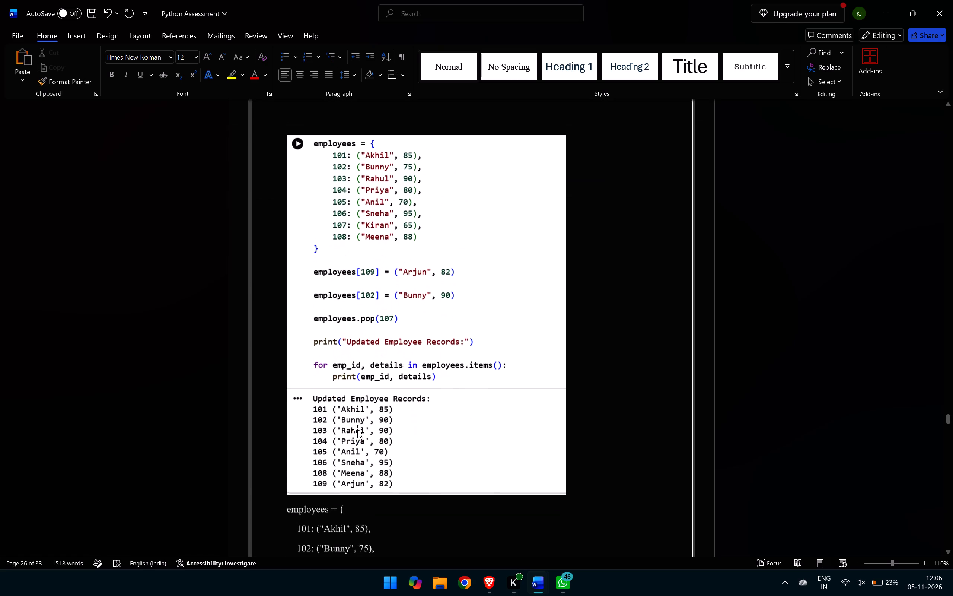
scroll(357, 429, "right", 1)
Examine the 5(ii) heading and its employee code image in the PYTHON document, down to the "Employee ID does not exist." line.
key("alt+Tab")
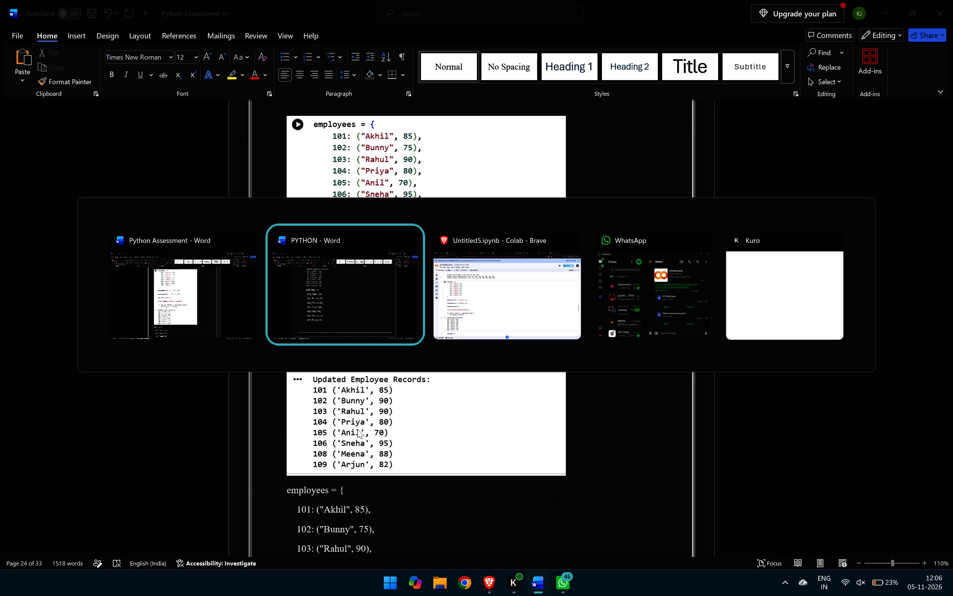
key("alt+Tab")
left_click(337, 290, "alt")
scroll(337, 290, "up", 4)
scroll(337, 290, "down", 2)
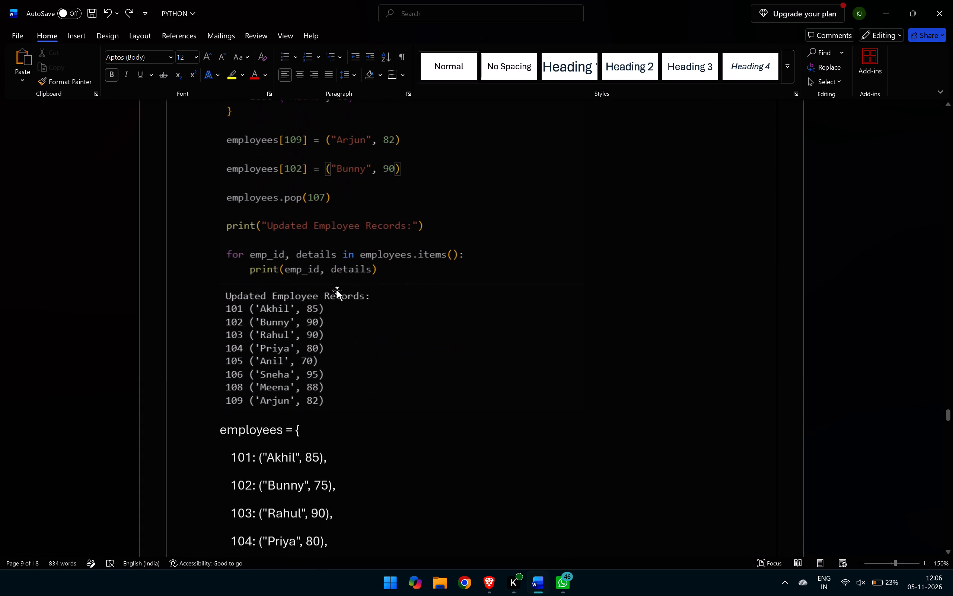
scroll(337, 290, "down", 6)
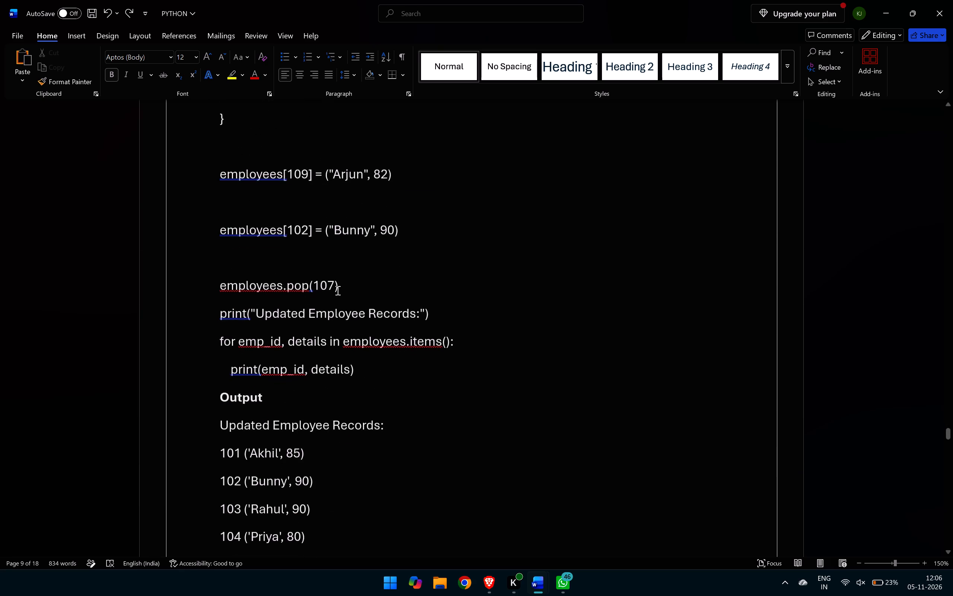
scroll(337, 290, "down", 10)
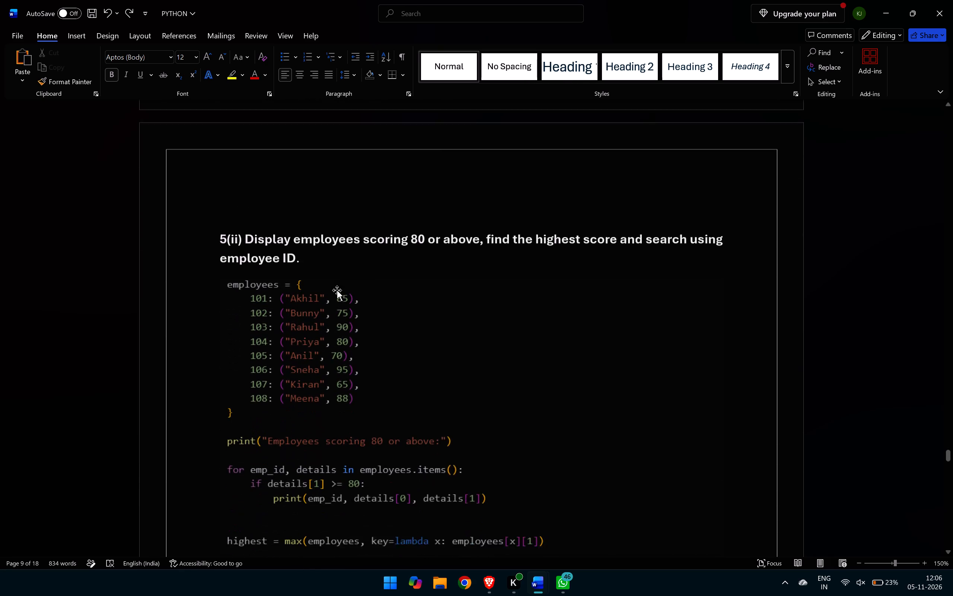
scroll(337, 290, "down", 3)
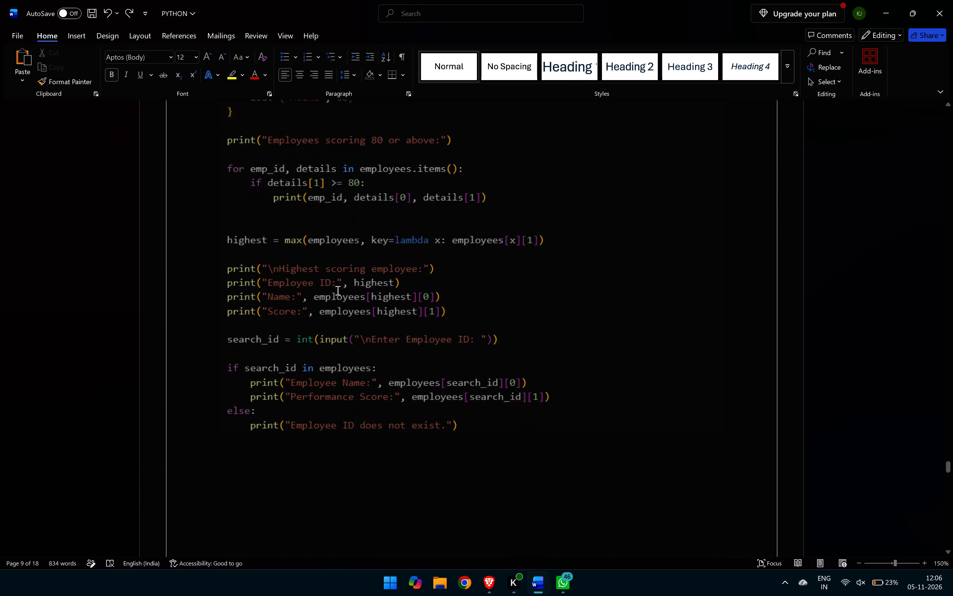
scroll(337, 290, "down", 1)
scroll(337, 290, "up", 4)
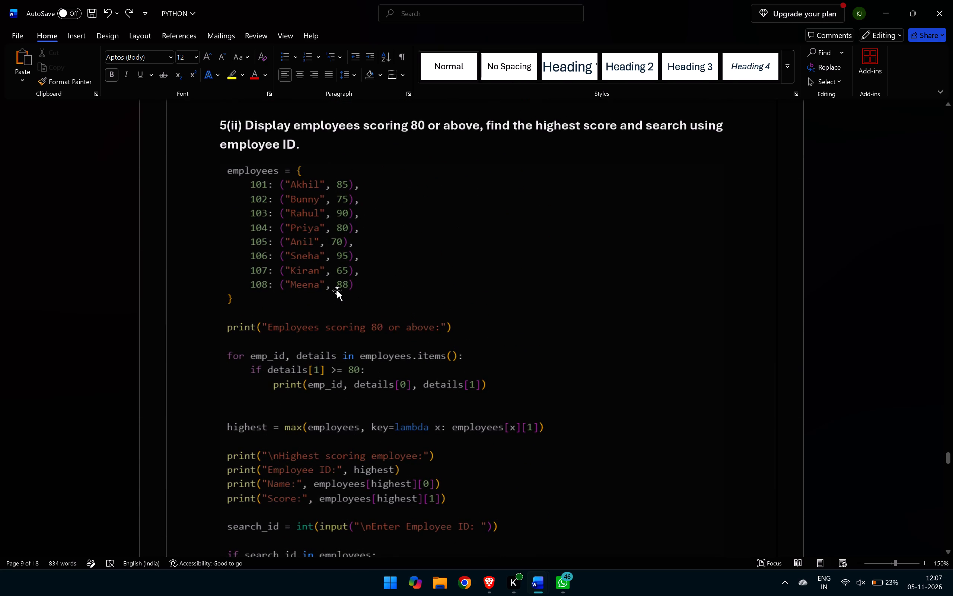
scroll(337, 290, "down", 1)
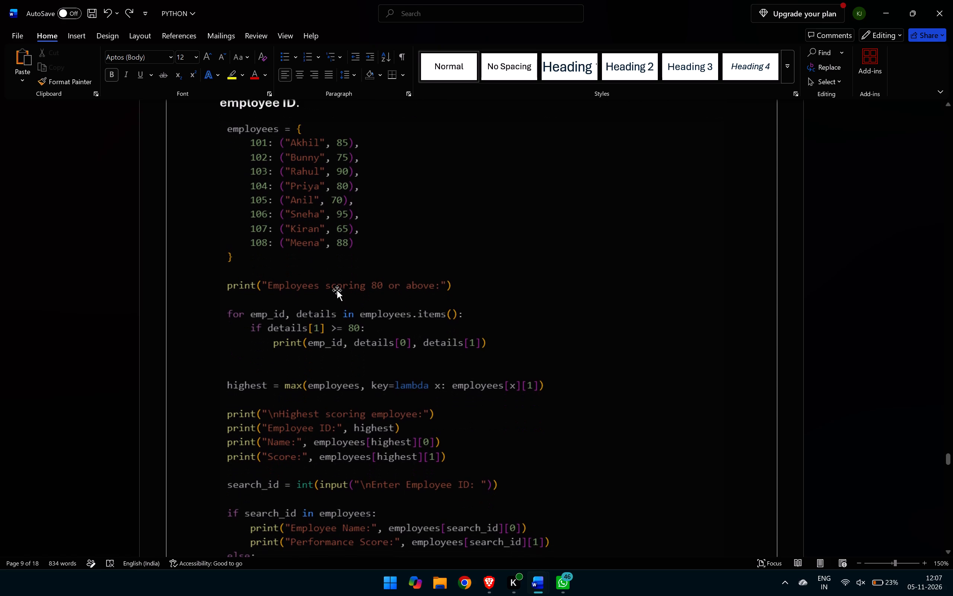
Check the spacing between the 4(ii) output, the 5(i) heading and the pasted 5(i) capture in Python Assessment.
key("alt+Tab")
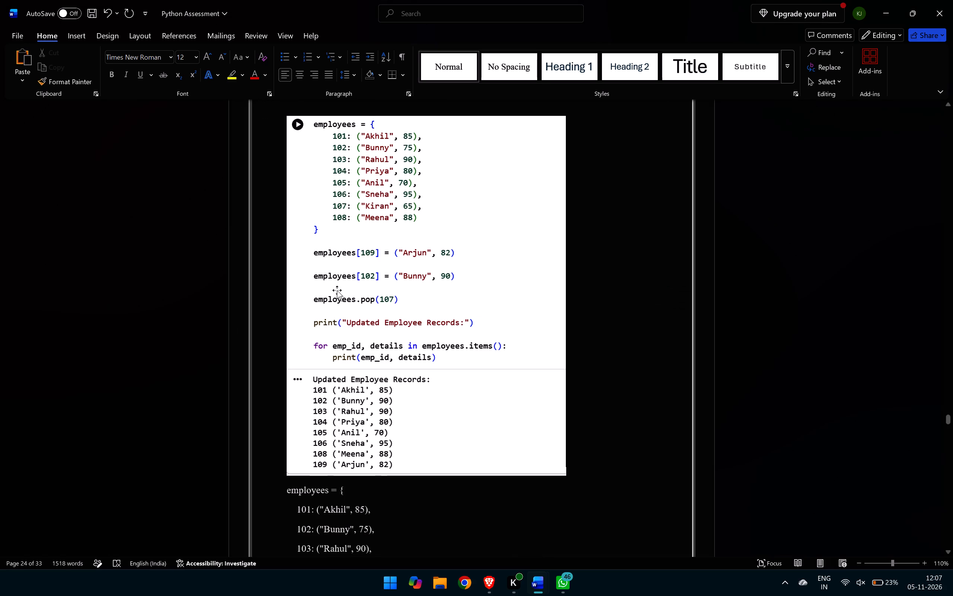
scroll(337, 290, "down", 2)
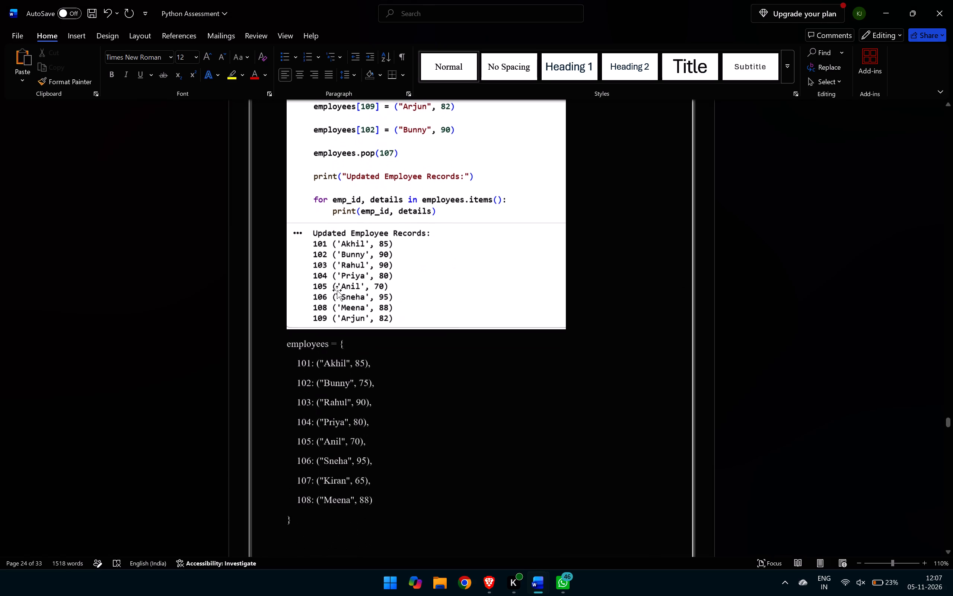
scroll(337, 290, "up", 5)
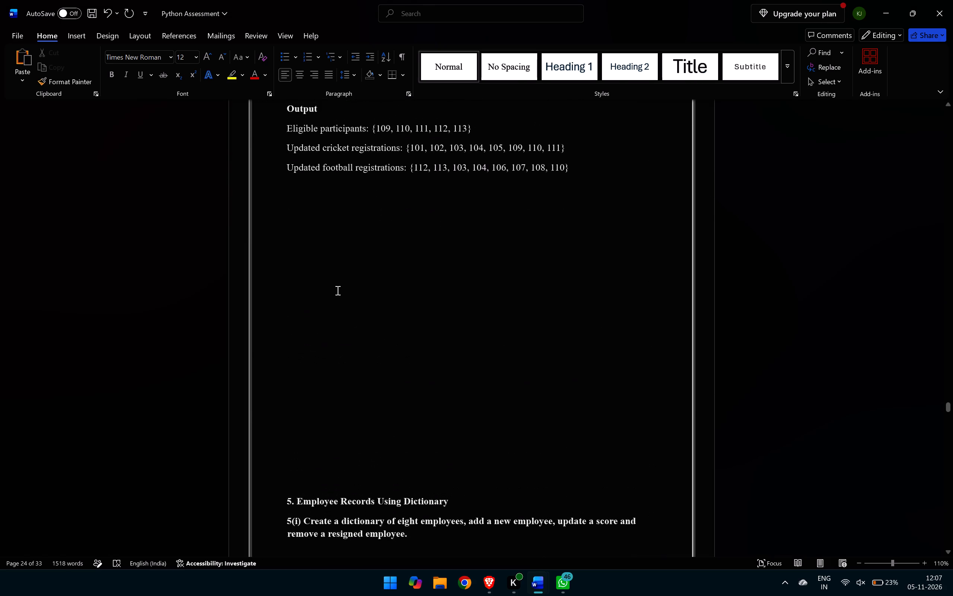
scroll(337, 290, "up", 7)
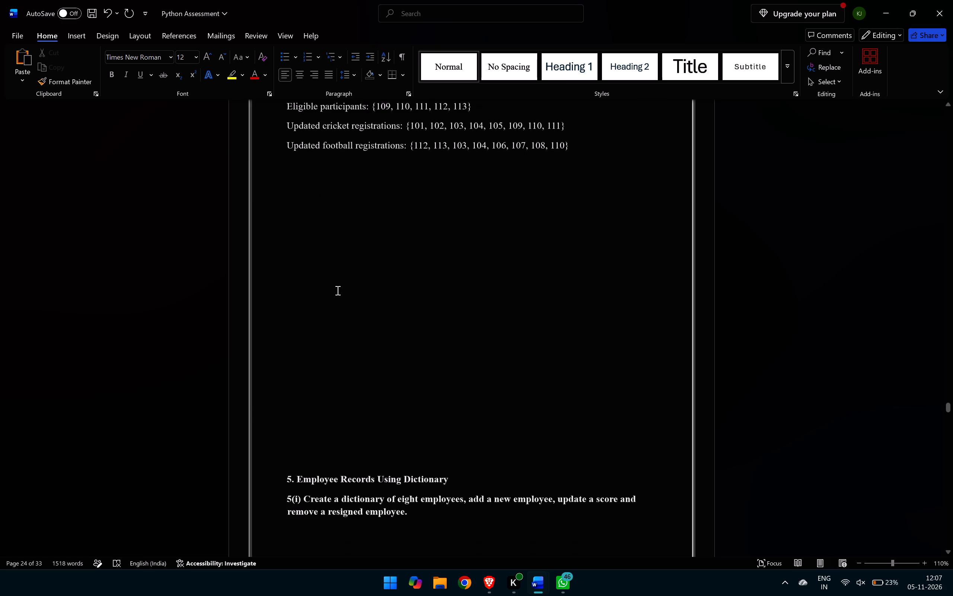
scroll(337, 290, "up", 4)
scroll(337, 290, "right", 1)
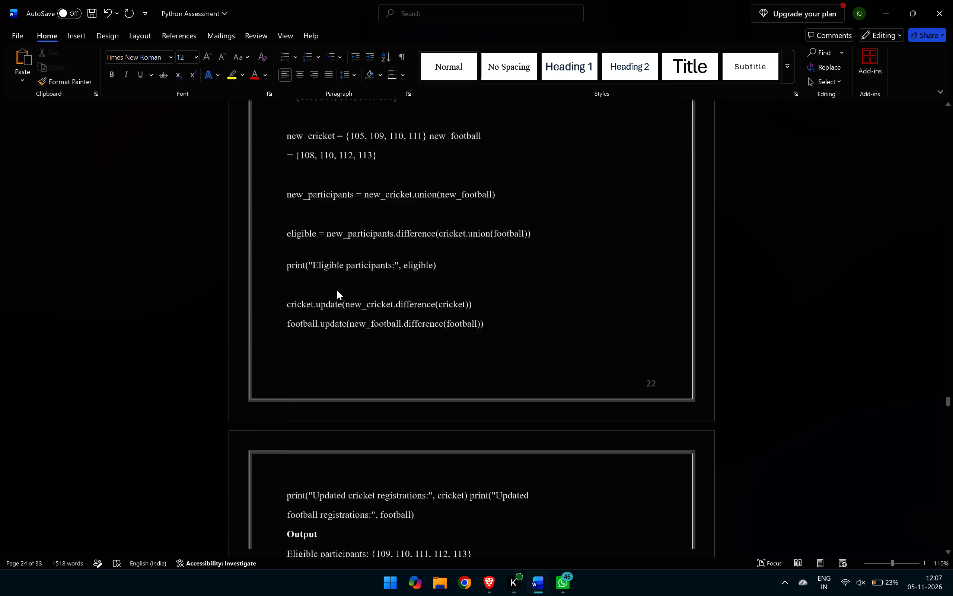
scroll(337, 290, "right", 1)
scroll(337, 290, "down", 1)
left_click(337, 290)
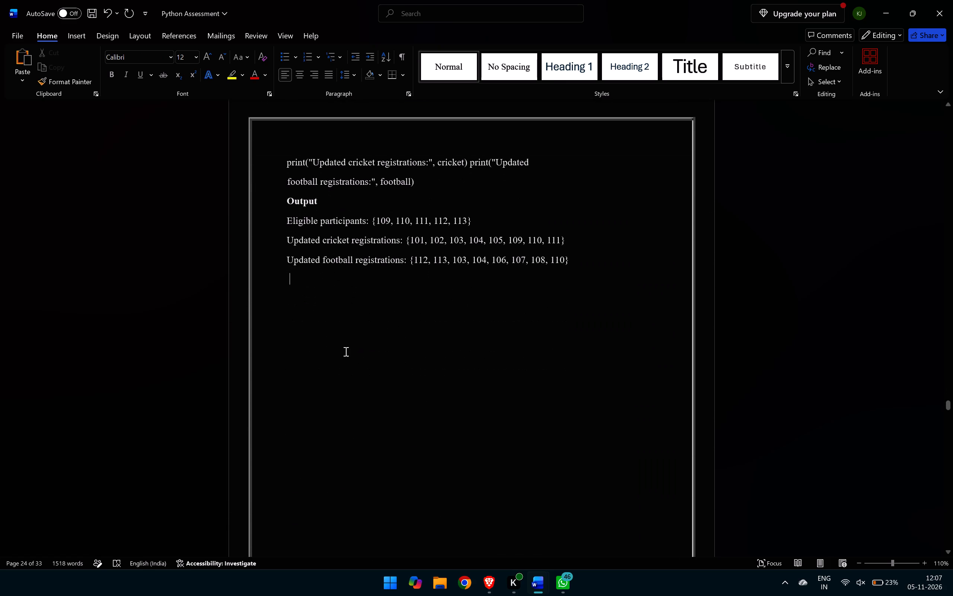
Check in the PYTHON document how the 5(i) heading sits above its code image.
key("alt+Tab")
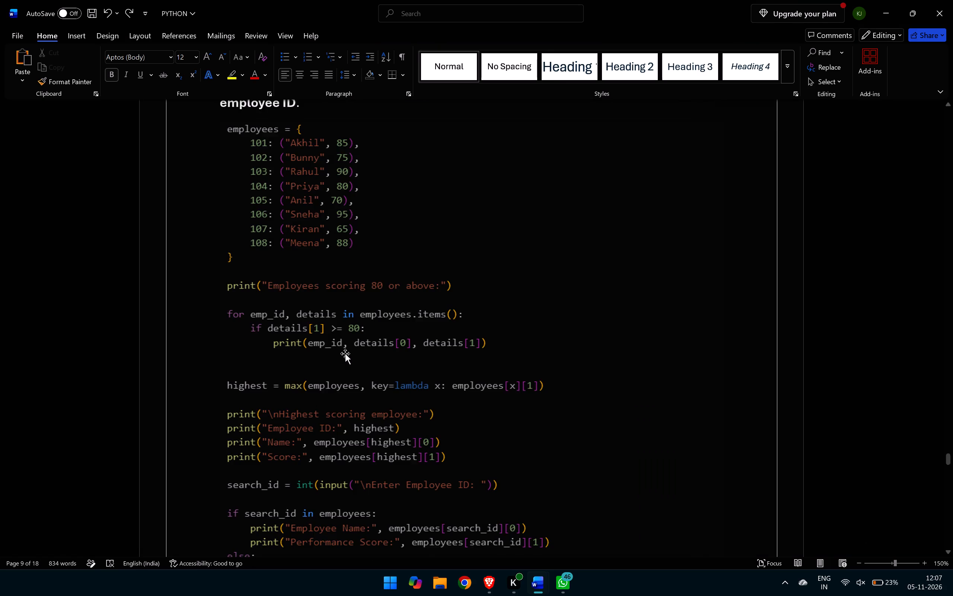
scroll(345, 354, "up", 10)
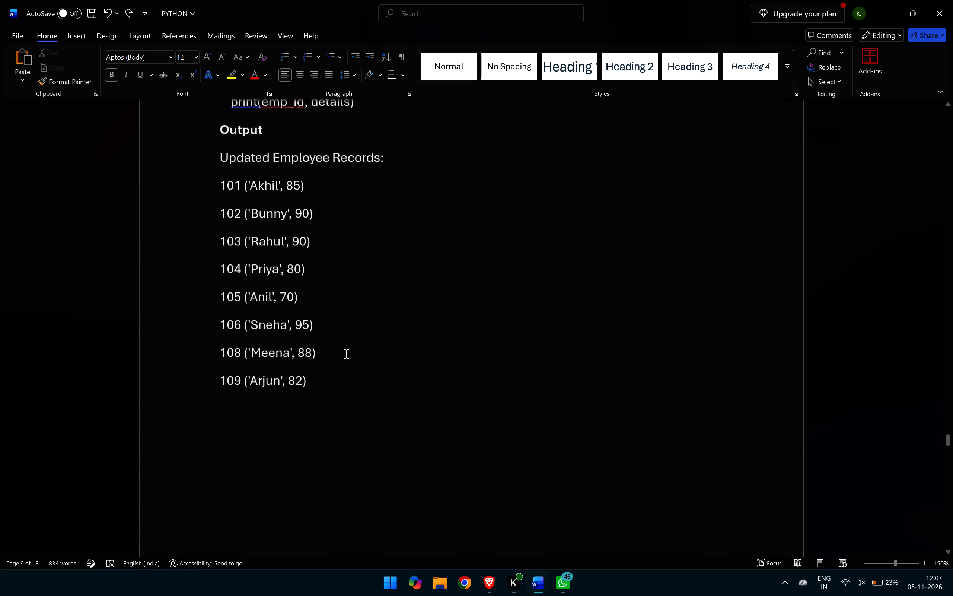
scroll(345, 354, "up", 6)
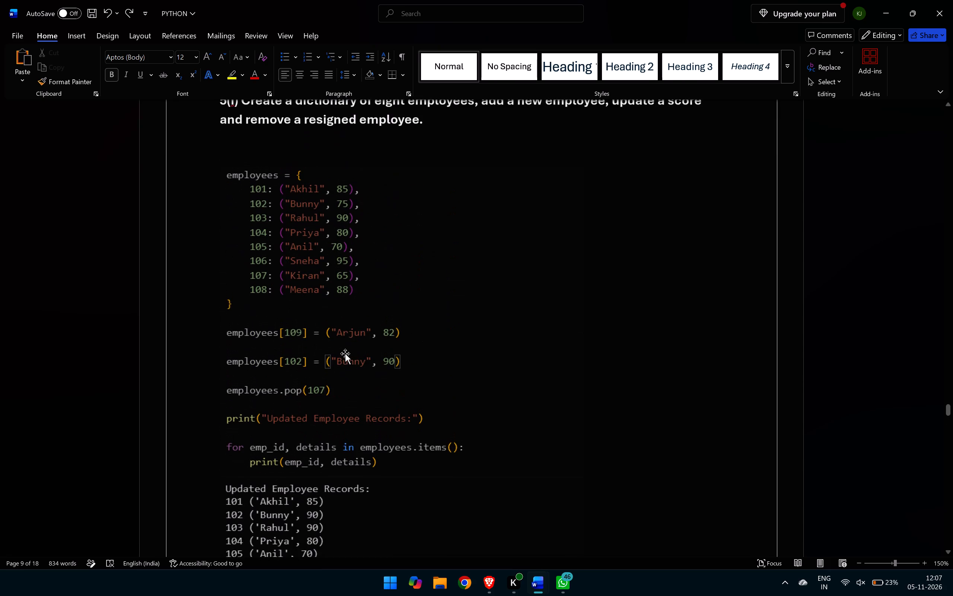
scroll(345, 354, "up", 4)
Go back to Python Assessment and examine the two full-window Colab screenshots under 5(ii).
key("alt+Tab")
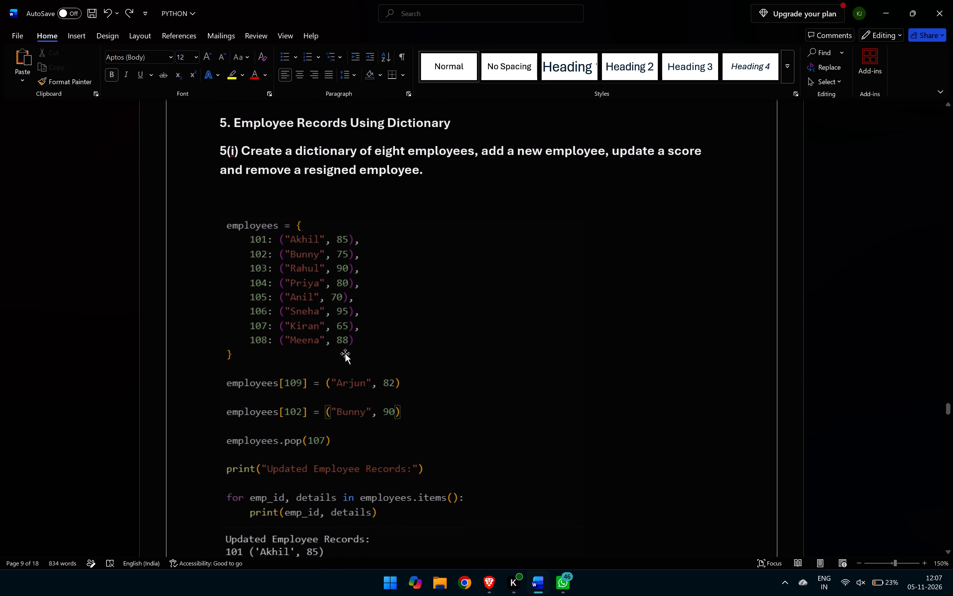
scroll(345, 354, "down", 7)
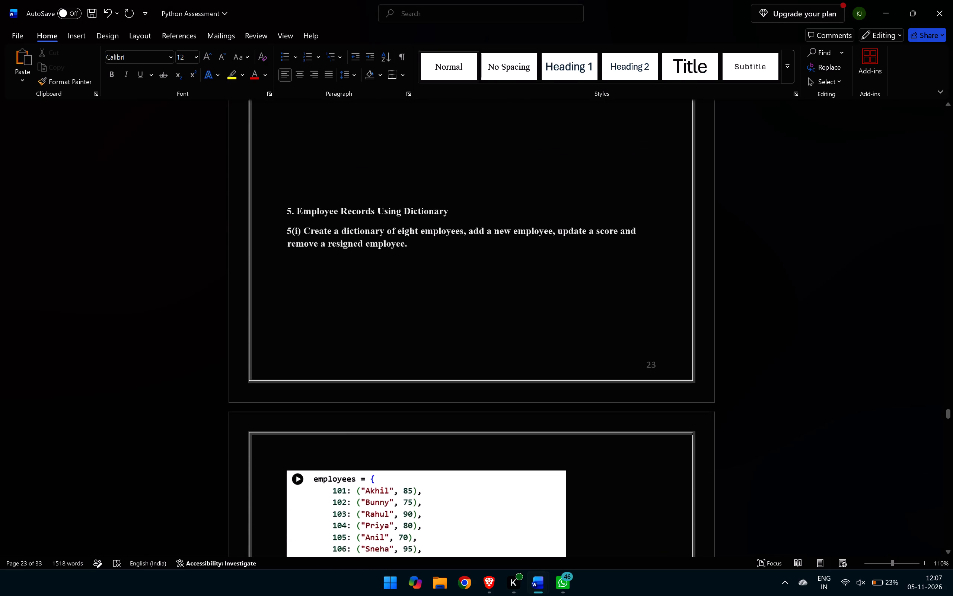
scroll(345, 354, "down", 10)
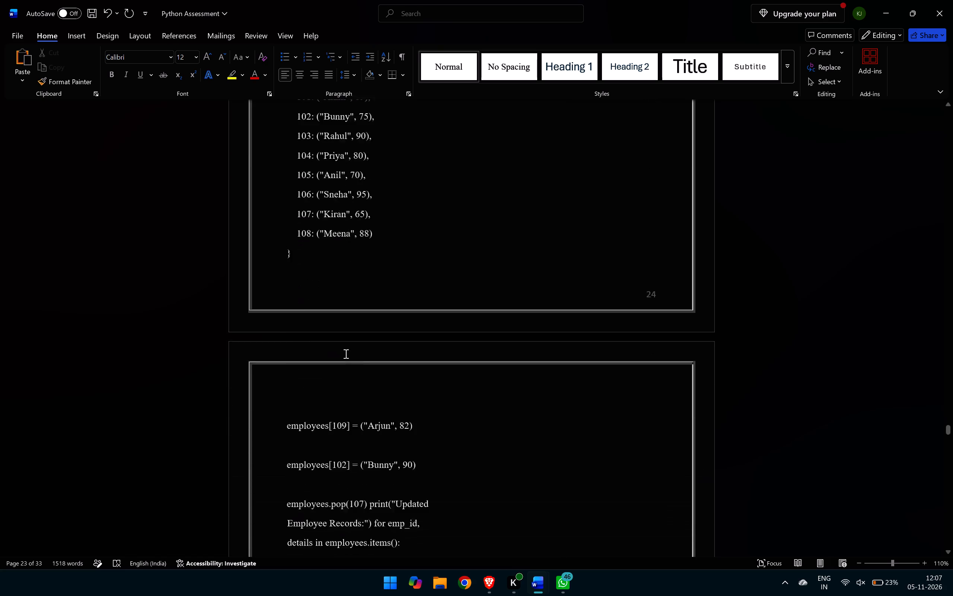
scroll(345, 354, "down", 6)
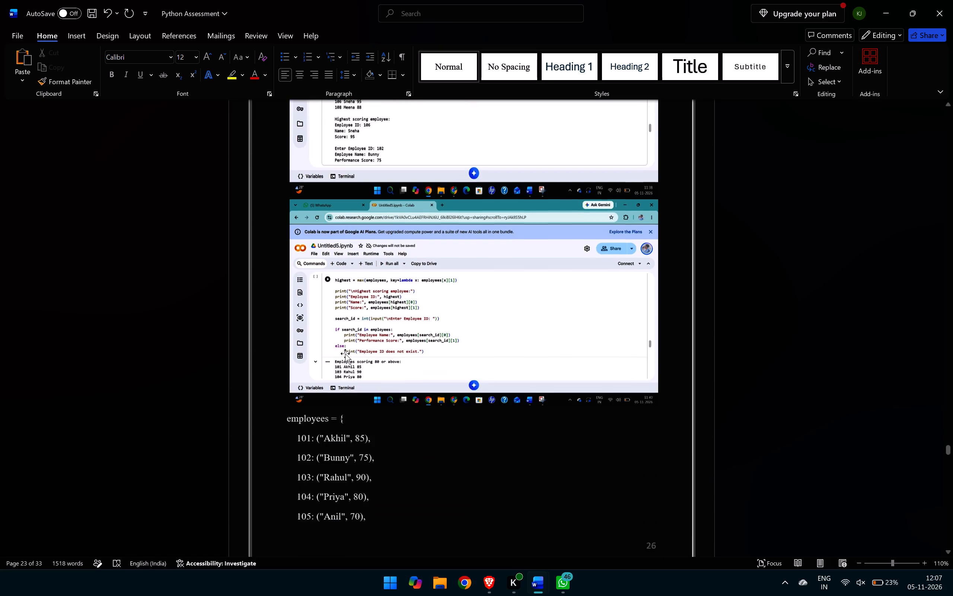
scroll(345, 354, "up", 8)
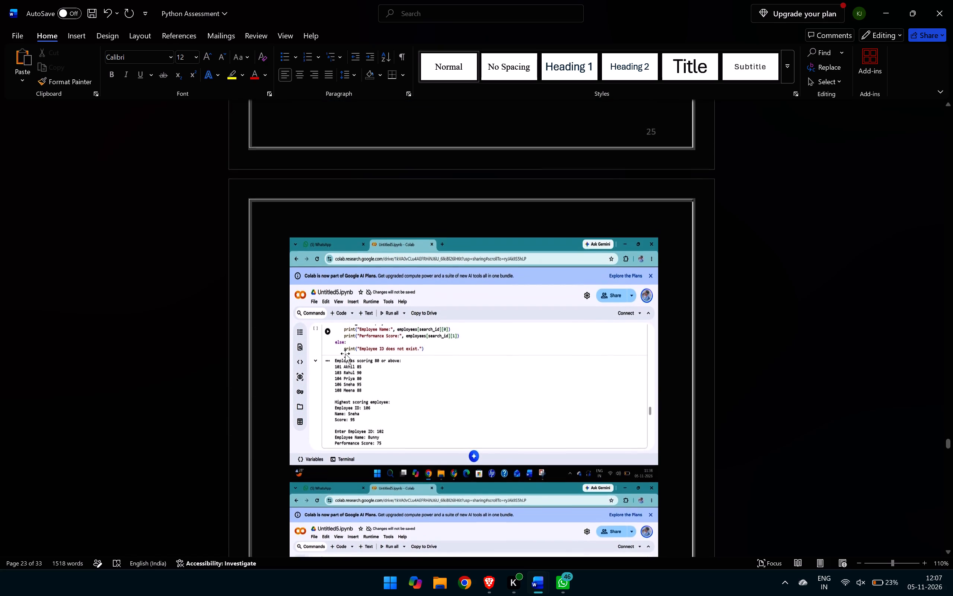
Look back in Python Assessment from 5(ii) to the 4(ii) code, its output and the gap before the 5(i) heading.
scroll(345, 354, "up", 5)
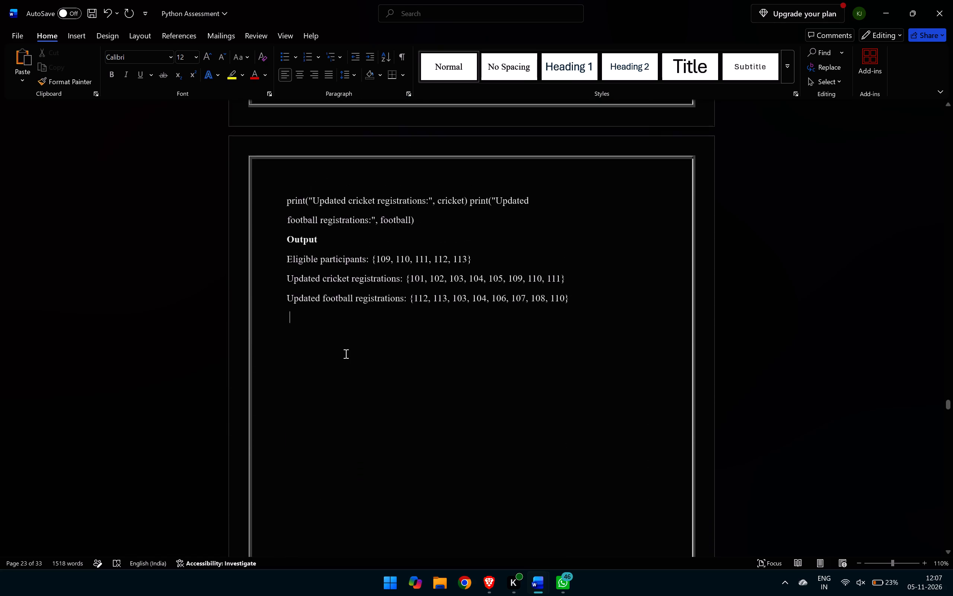
scroll(345, 354, "up", 1)
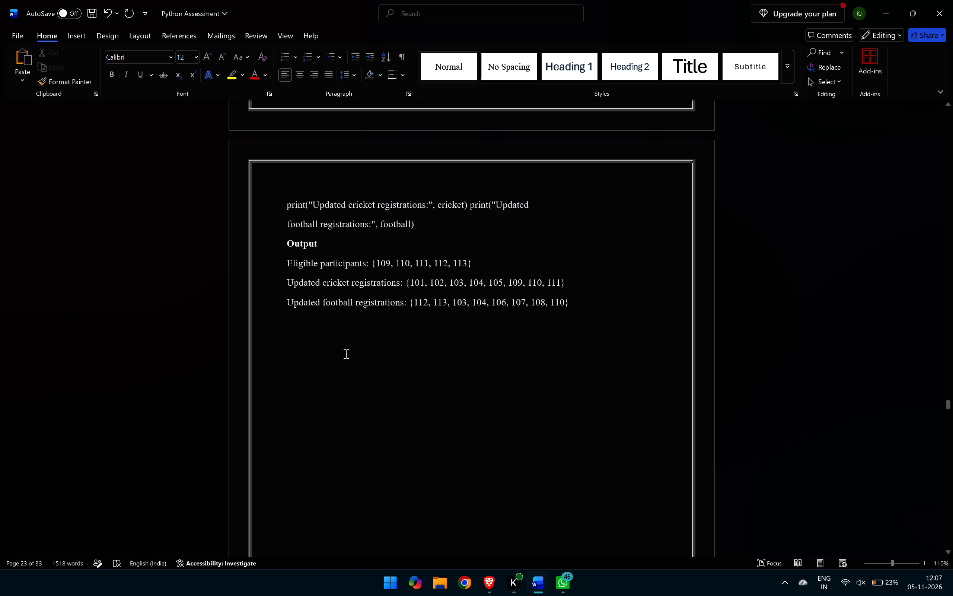
left_click(345, 354)
scroll(345, 354, "up", 1)
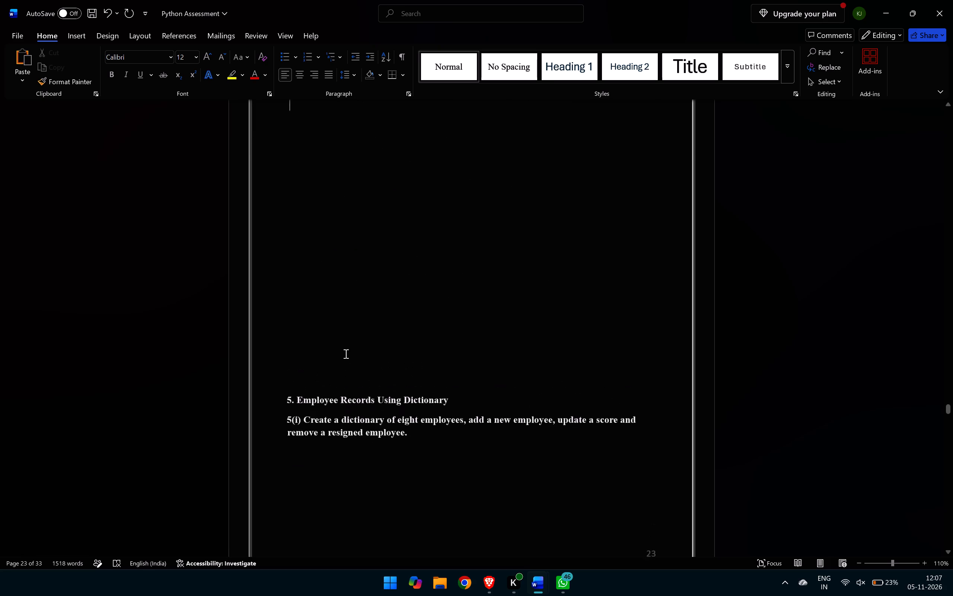
scroll(345, 354, "up", 1)
scroll(345, 354, "right", 1)
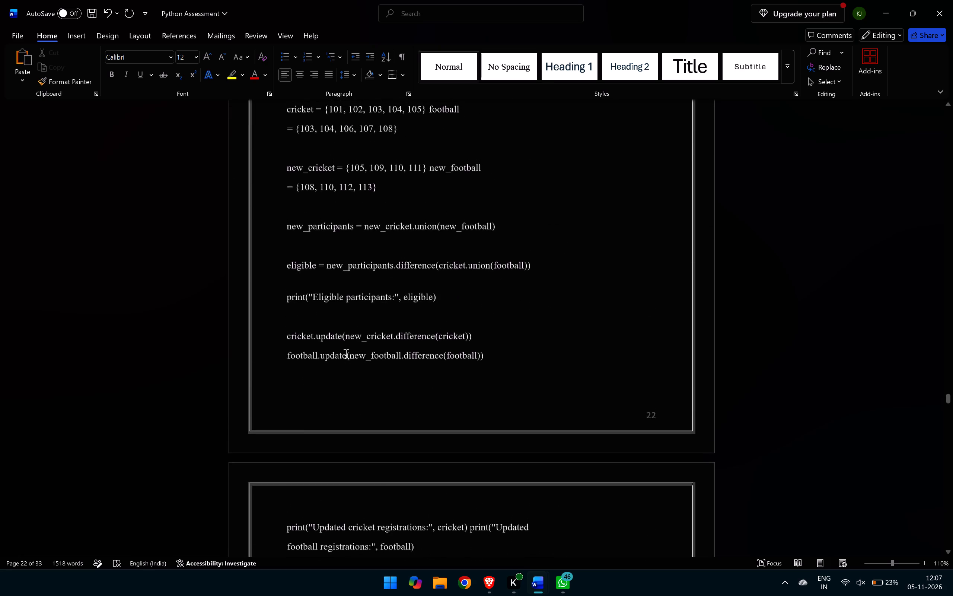
scroll(345, 354, "right", 2)
Check in the PYTHON document how the 4(ii) code and output are spaced from the heading for question 5.
key("alt+Tab")
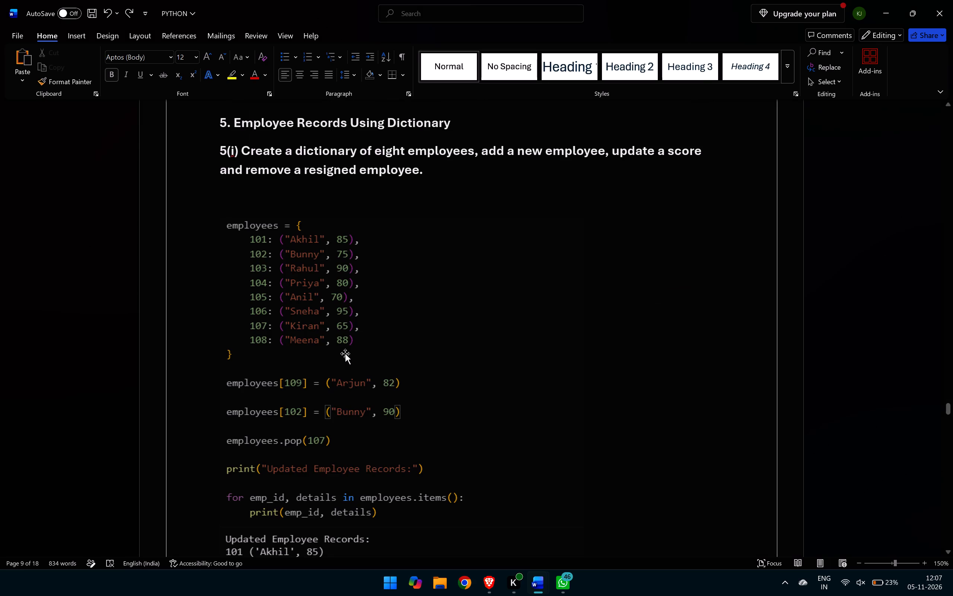
scroll(345, 354, "up", 8)
scroll(345, 354, "down", 1)
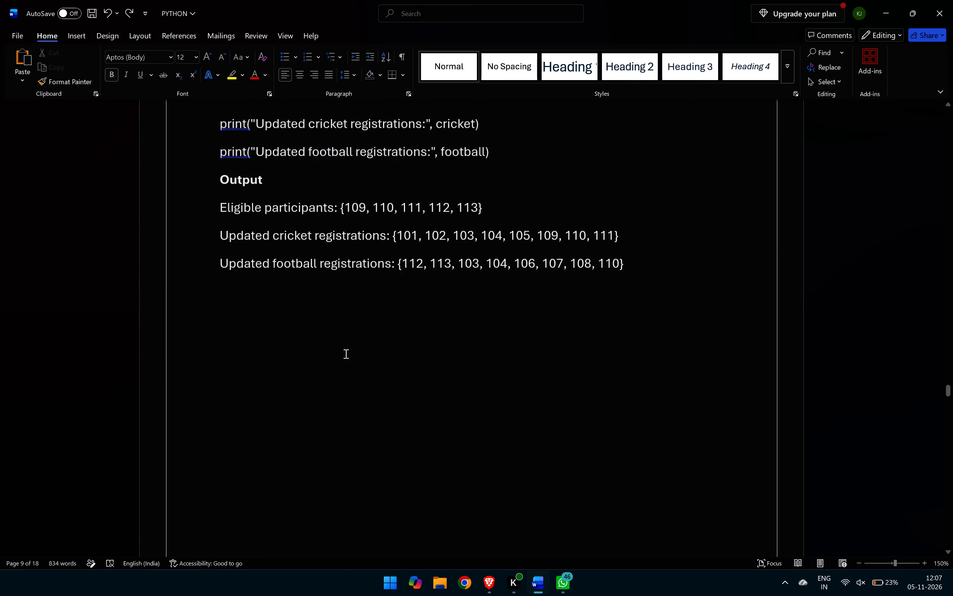
scroll(345, 354, "down", 1)
scroll(345, 354, "up", 1)
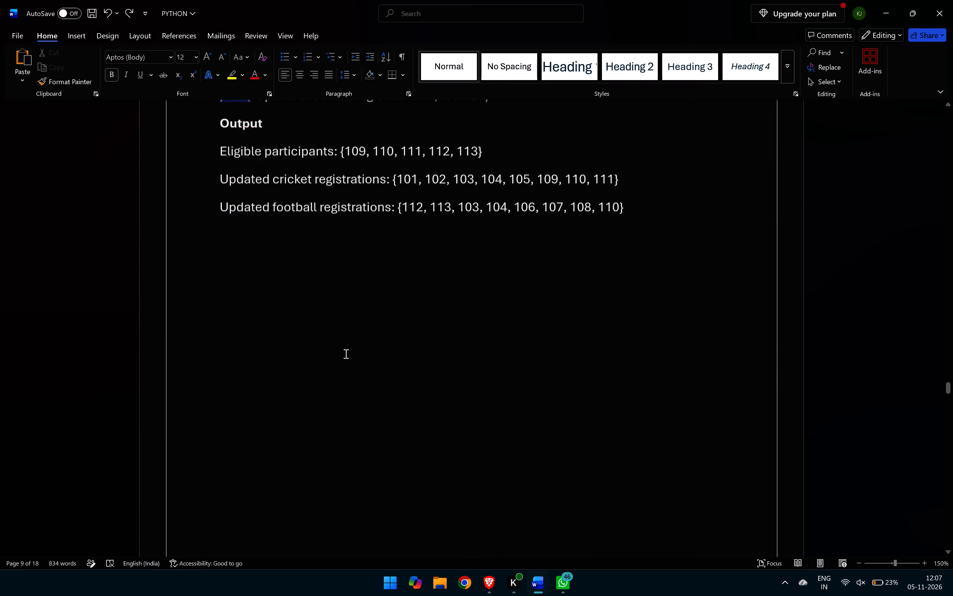
scroll(345, 354, "right", 2)
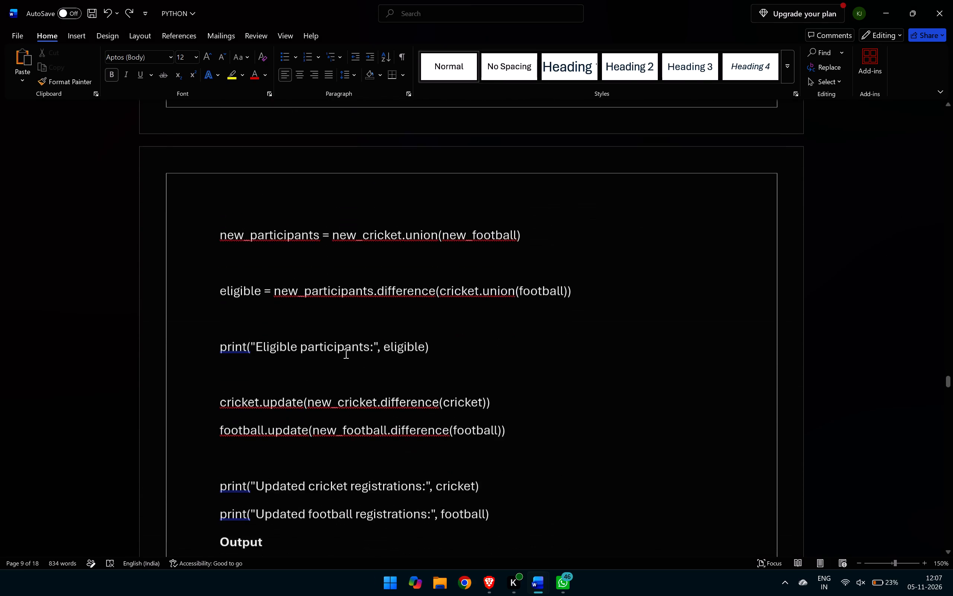
scroll(345, 354, "right", 2)
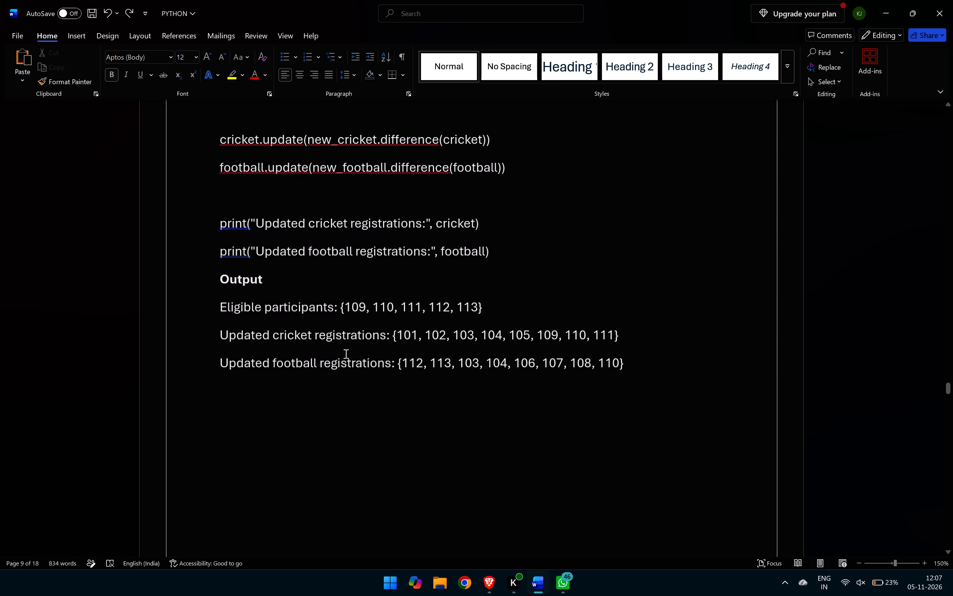
In Python Assessment, delete most of the blank lines between the 4(ii) output and the "5. Employee Records Using Dictionary" heading.
key("alt+Tab")
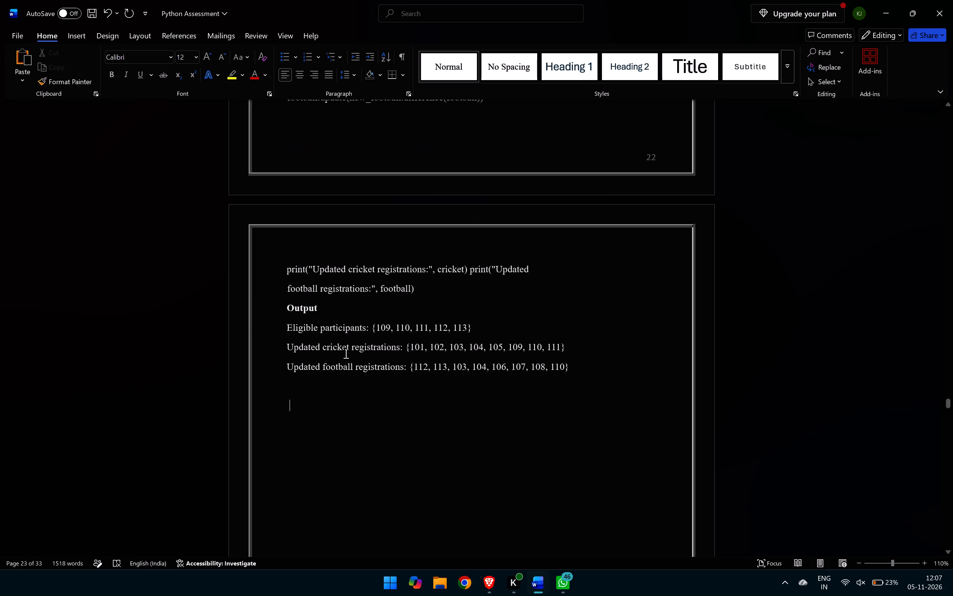
scroll(345, 354, "down", 8)
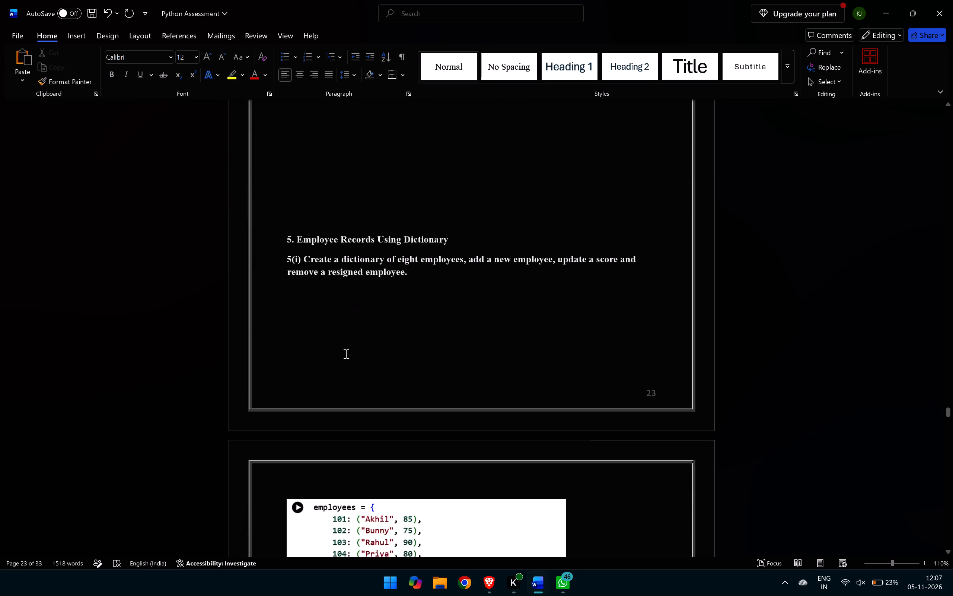
scroll(345, 354, "down", 3)
scroll(345, 354, "up", 2)
left_click(348, 382)
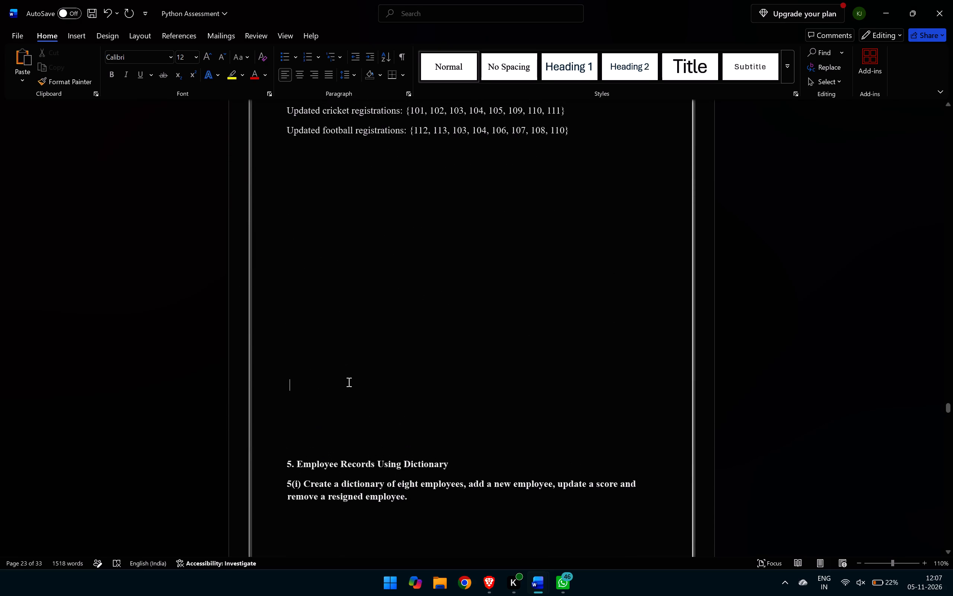
left_click_drag(345, 404, 309, 188)
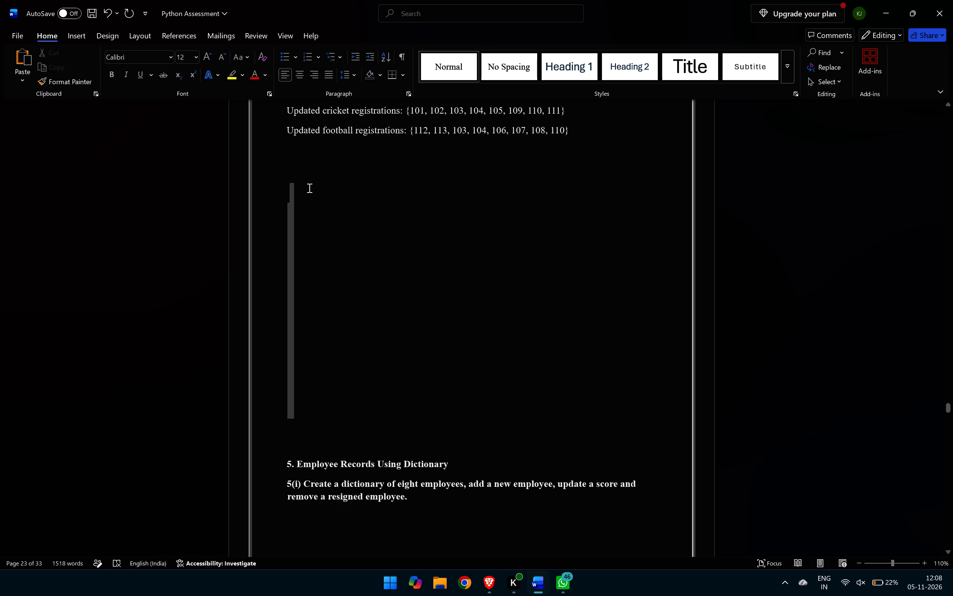
key("BackSpace")
Review Python Assessment from the 5(i) capture and typed code down to the full-window screenshots under 5(ii).
scroll(372, 362, "down", 3)
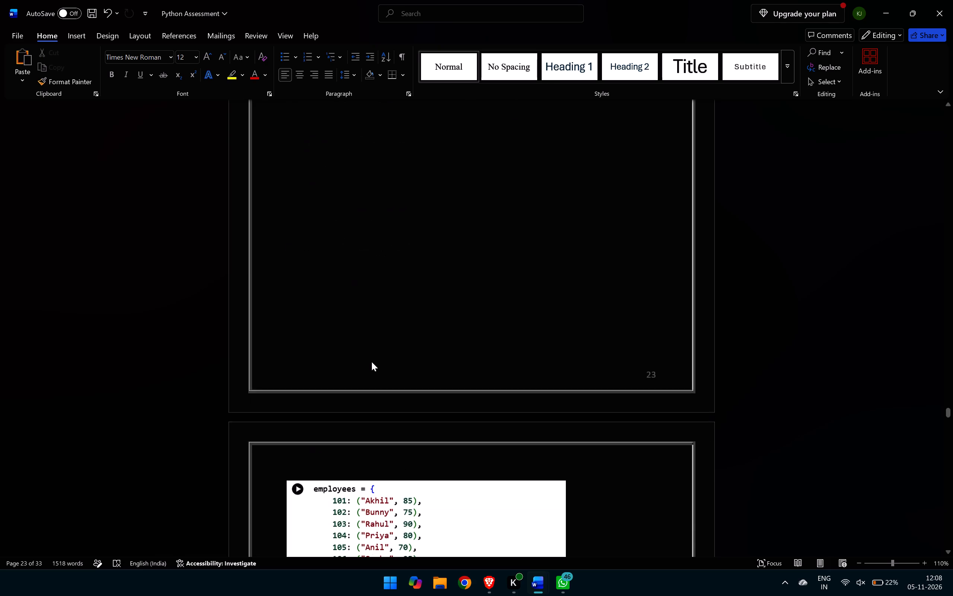
scroll(372, 362, "down", 9)
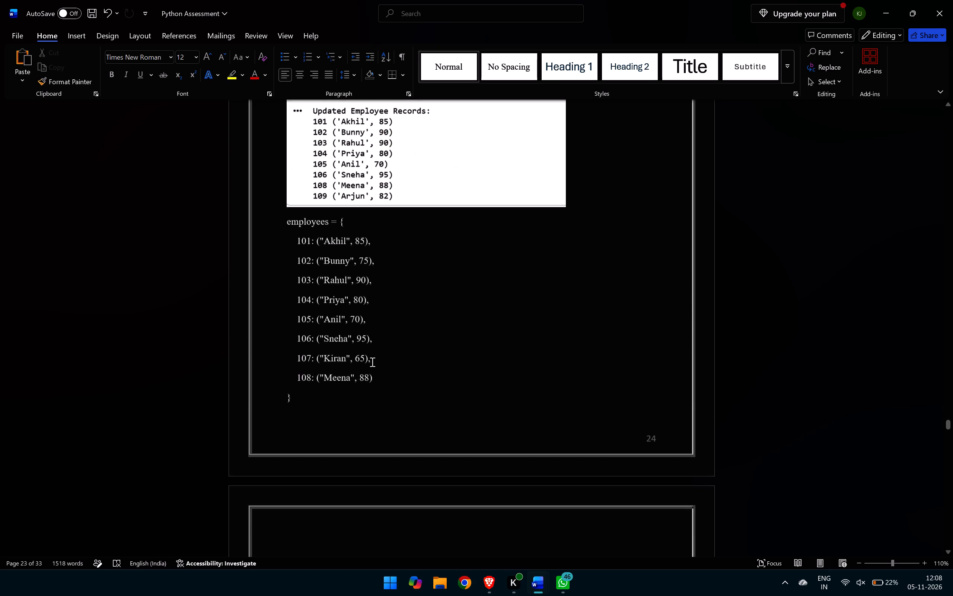
scroll(372, 362, "down", 7)
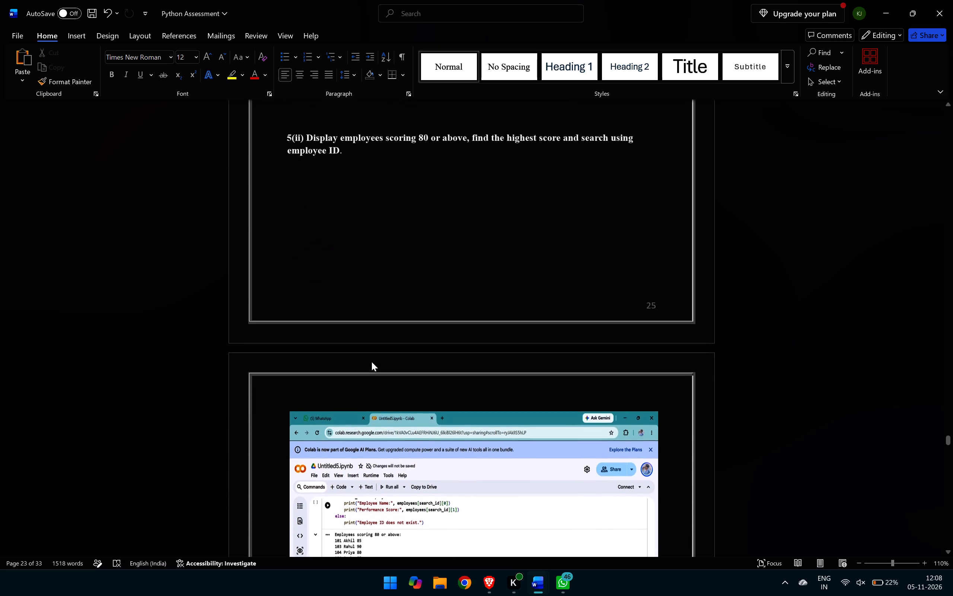
scroll(372, 362, "down", 2)
Examine the 5(ii) heading and the employee code image beneath it in the PYTHON document.
key("alt+Tab")
scroll(372, 362, "down", 3)
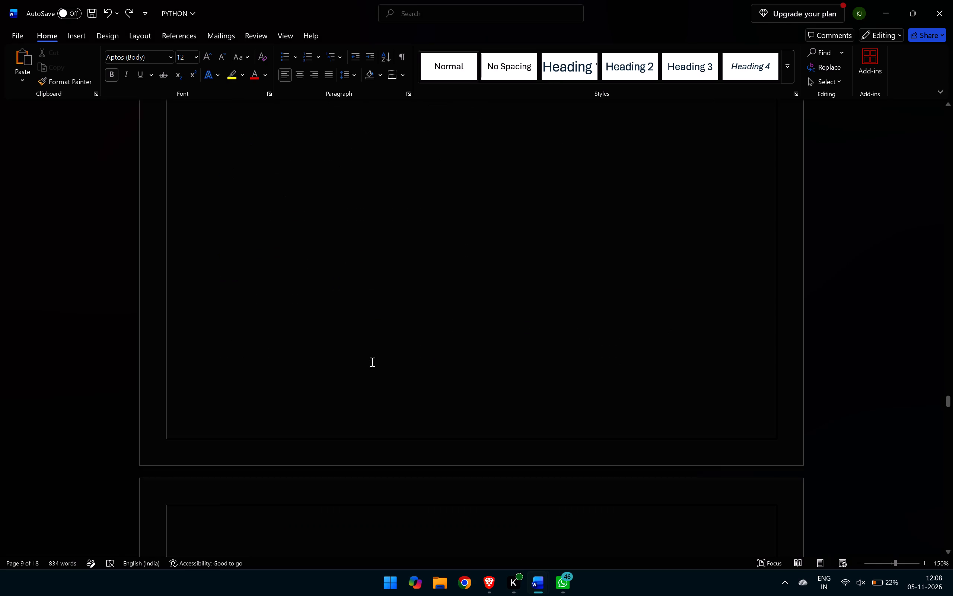
scroll(372, 362, "down", 5)
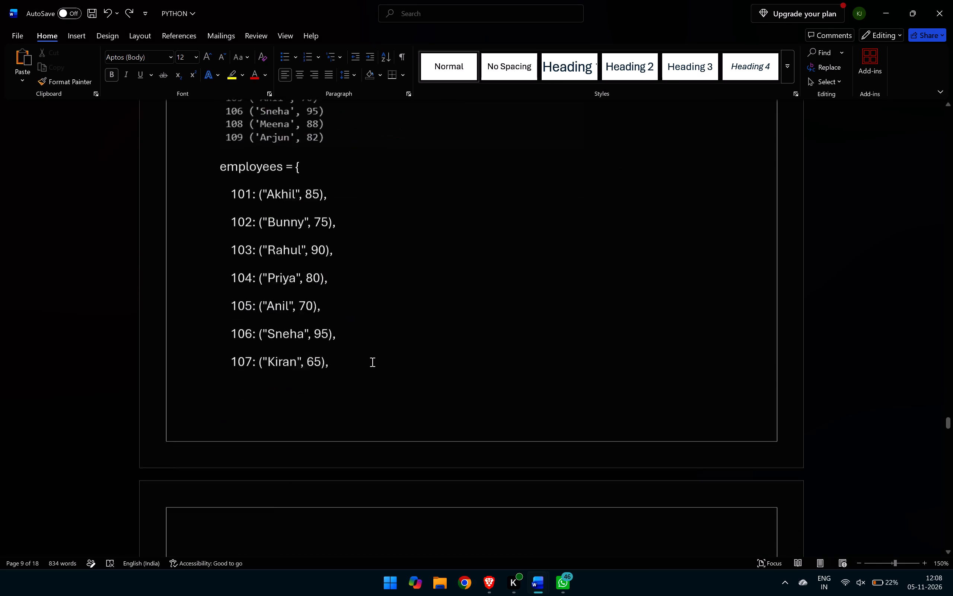
scroll(372, 362, "down", 2)
scroll(372, 362, "right", 7)
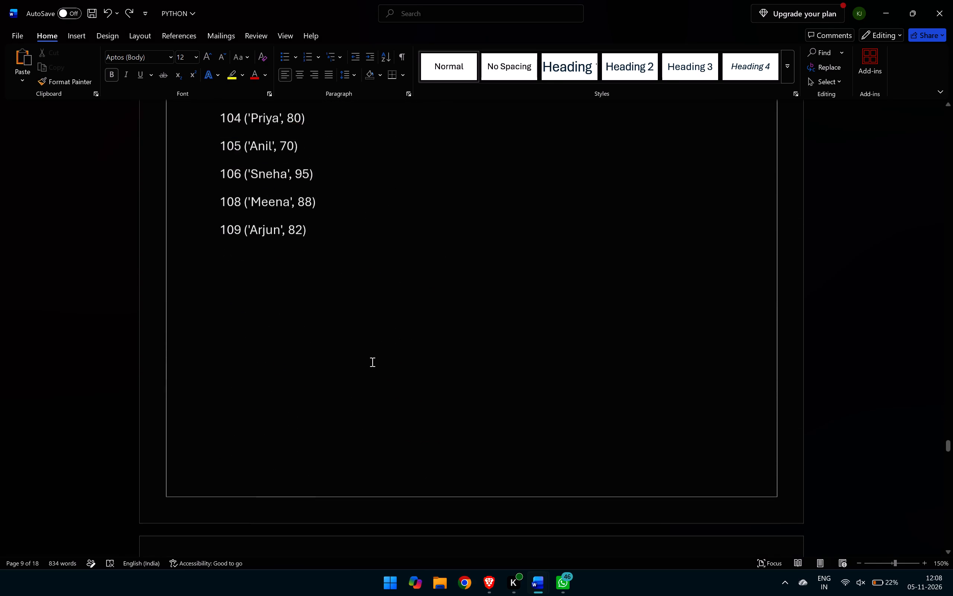
scroll(372, 362, "right", 6)
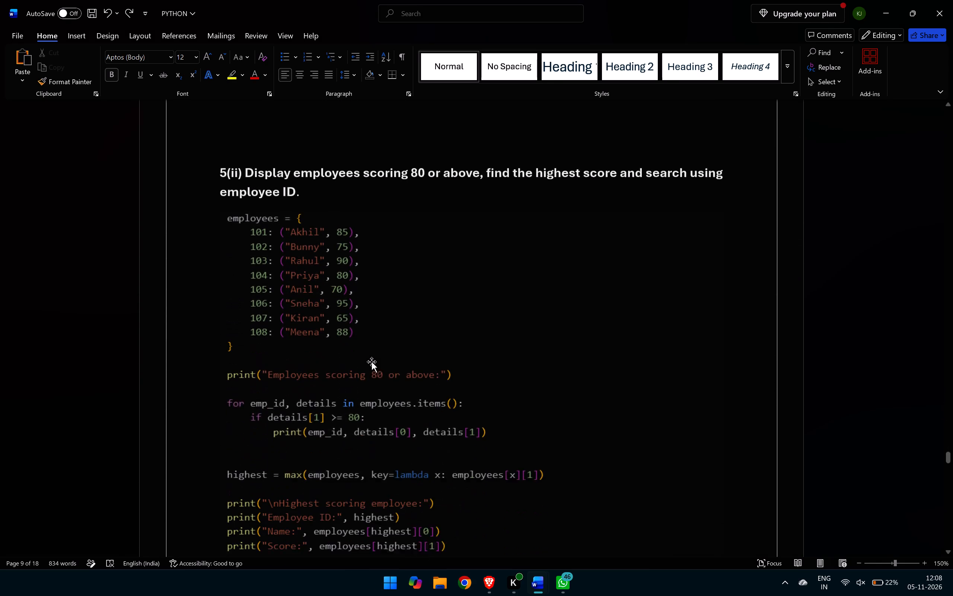
scroll(372, 362, "right", 3)
scroll(372, 362, "down", 1)
scroll(372, 362, "right", 1)
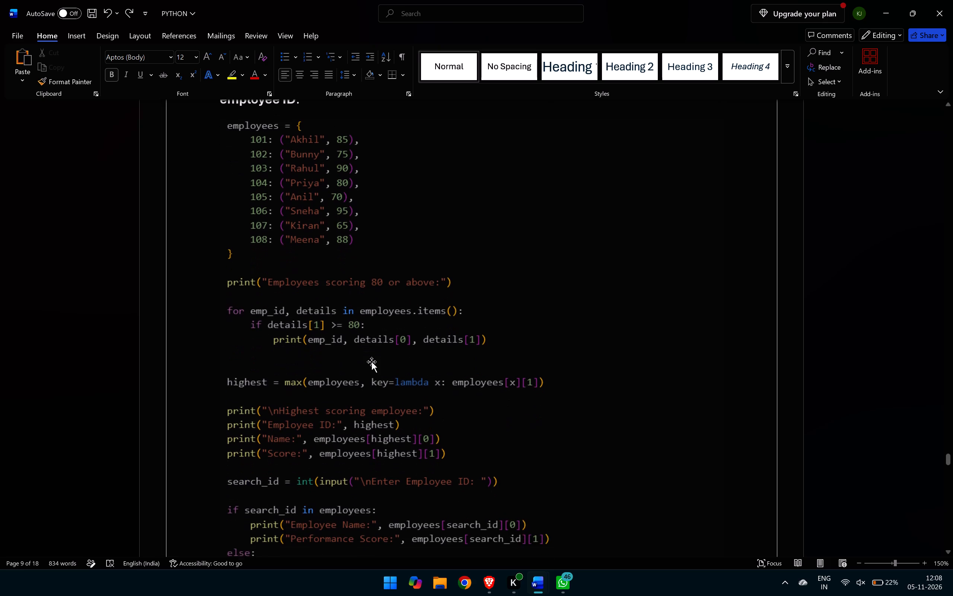
scroll(372, 362, "right", 1)
Switch to the Untitled5.ipynb Colab notebook and find the 5(ii) cell that prints employees scoring 80 or above, including its output.
key("alt+Tab")
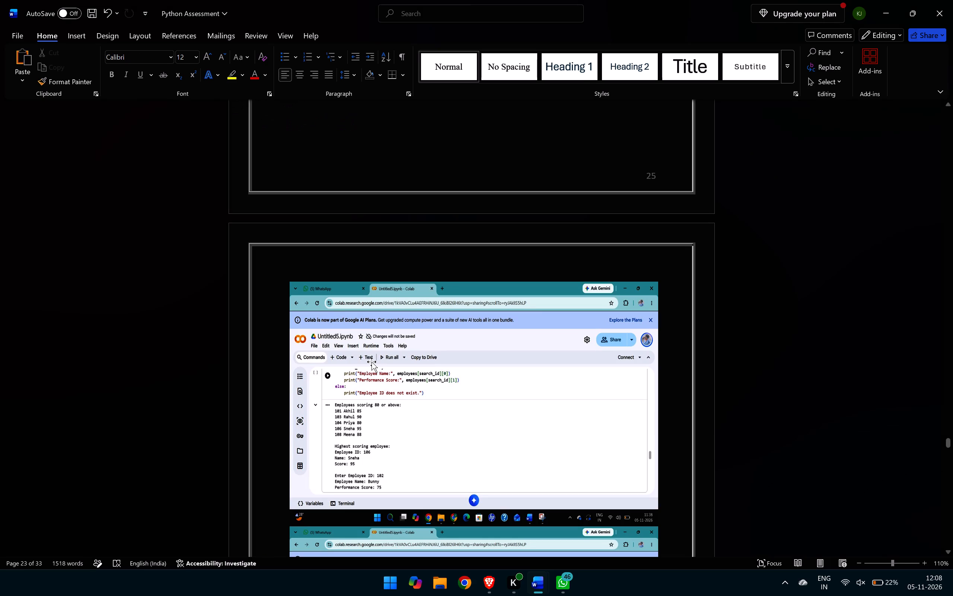
key("alt+Tab")
key("alt+Tab")
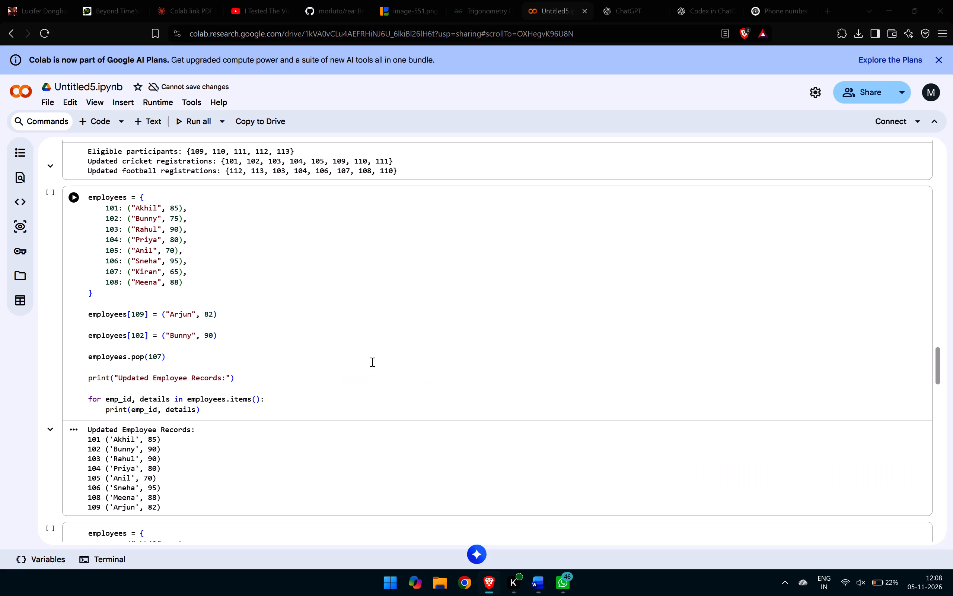
scroll(372, 362, "down", 4)
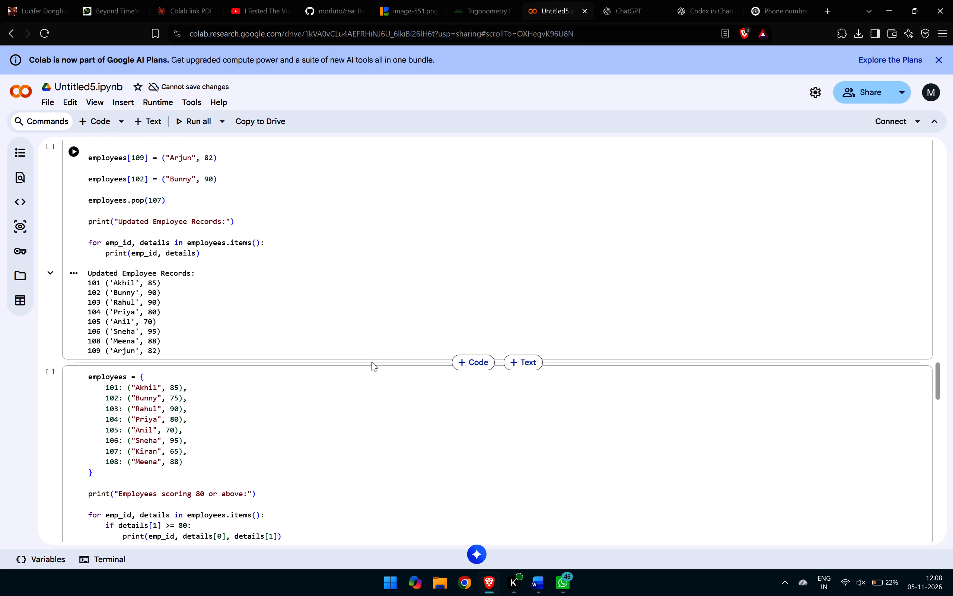
scroll(372, 362, "down", 3)
scroll(372, 362, "up", 6)
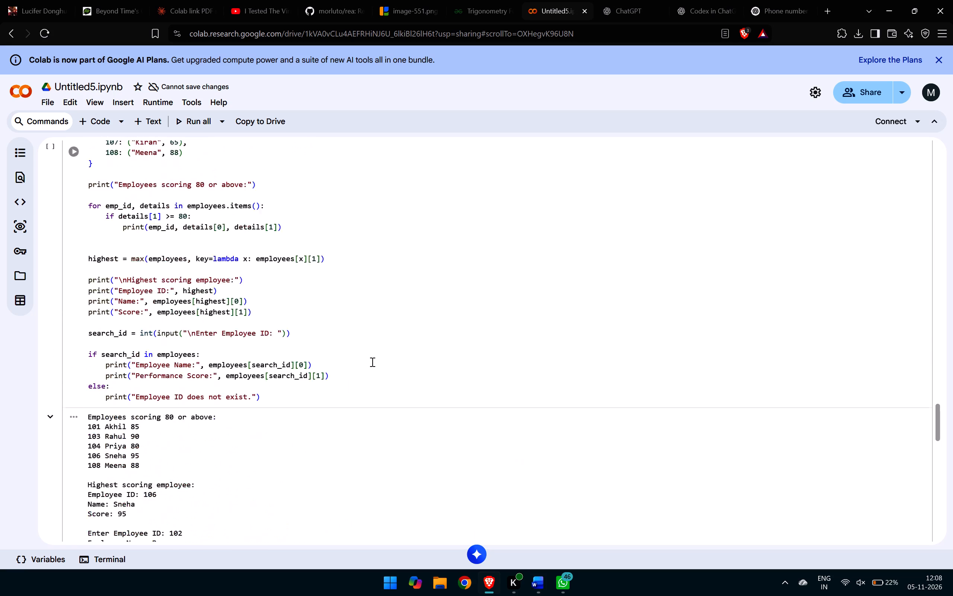
scroll(372, 362, "up", 7)
scroll(372, 362, "down", 1)
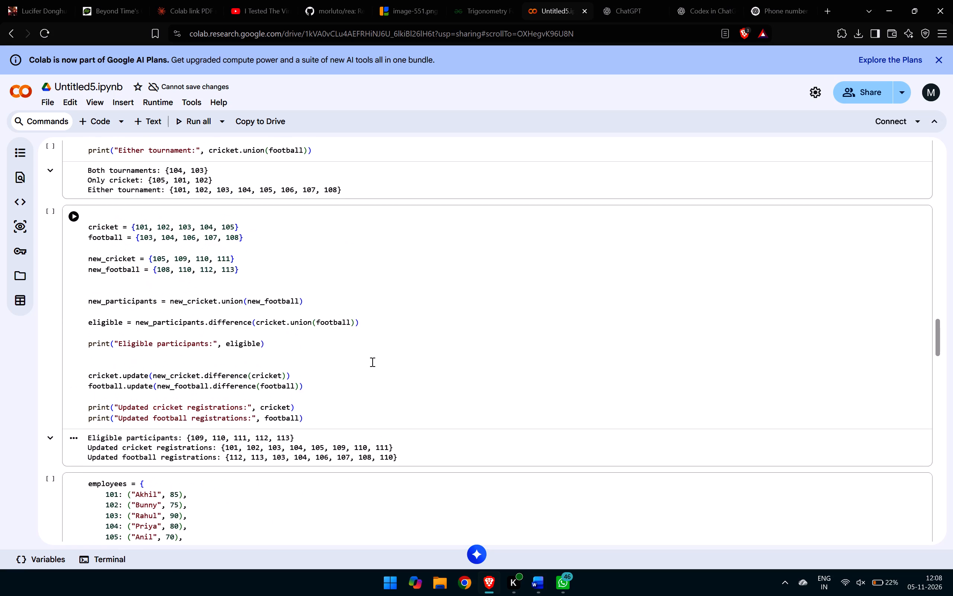
scroll(372, 362, "down", 1)
left_click(372, 362)
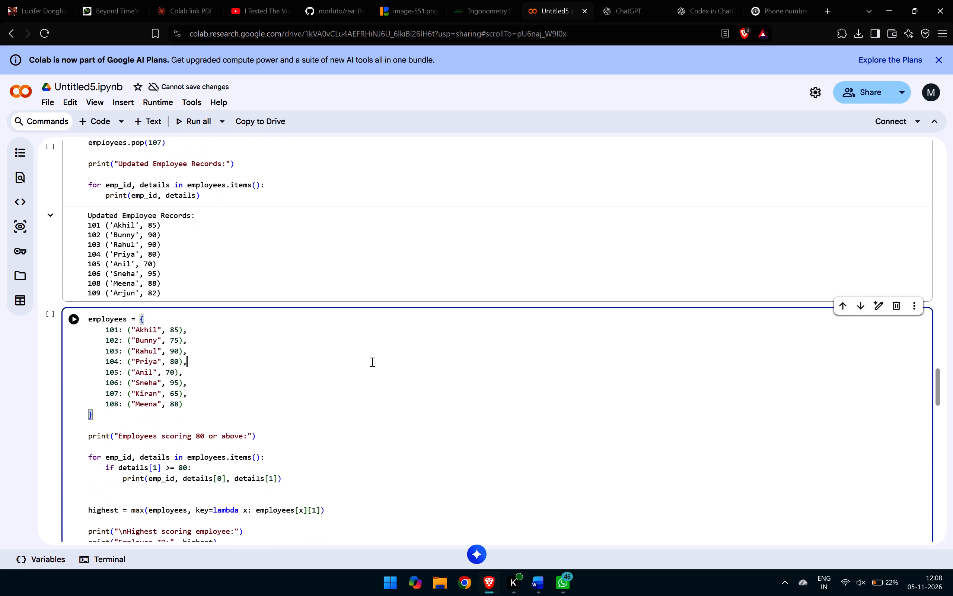
scroll(372, 362, "down", 1)
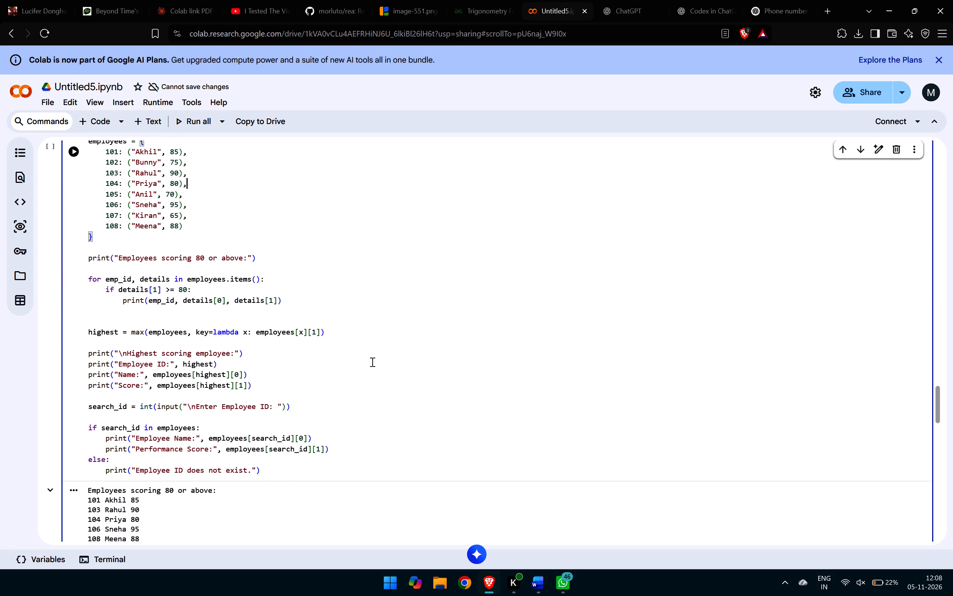
scroll(372, 362, "down", 2)
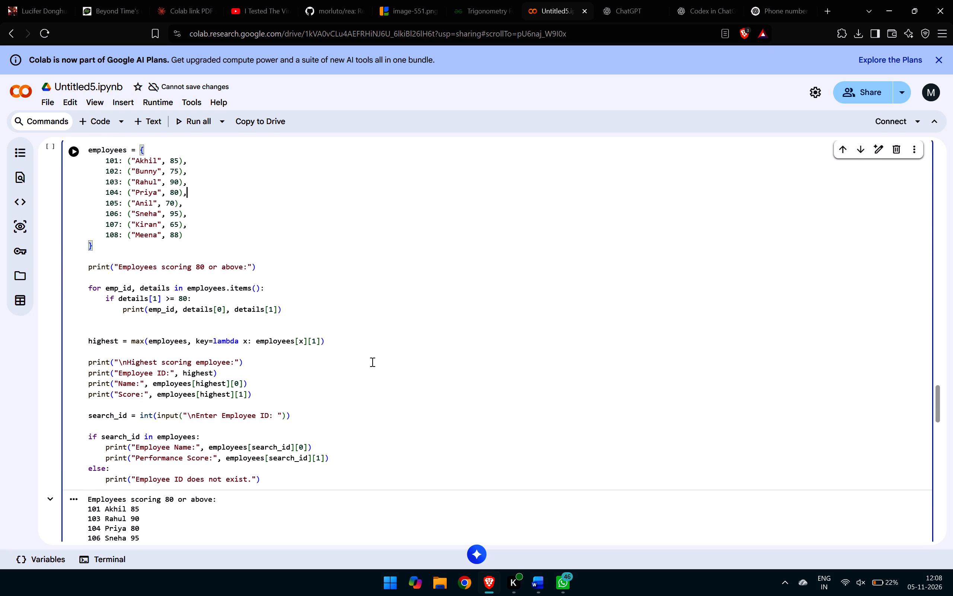
scroll(372, 362, "down", 1)
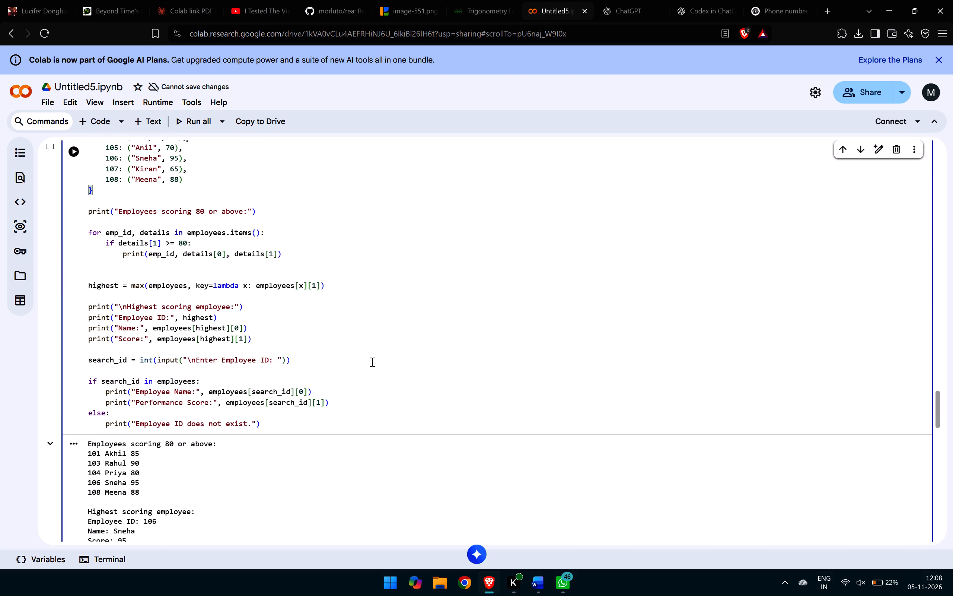
Compare the extent of the 5(ii) code image in the PYTHON document with the matching Colab cell, ending back in Colab.
key("alt+Tab")
key("alt+Tab")
key("alt+Tab")
key("alt+Tab")
scroll(372, 362, "down", 1)
scroll(372, 362, "up", 1)
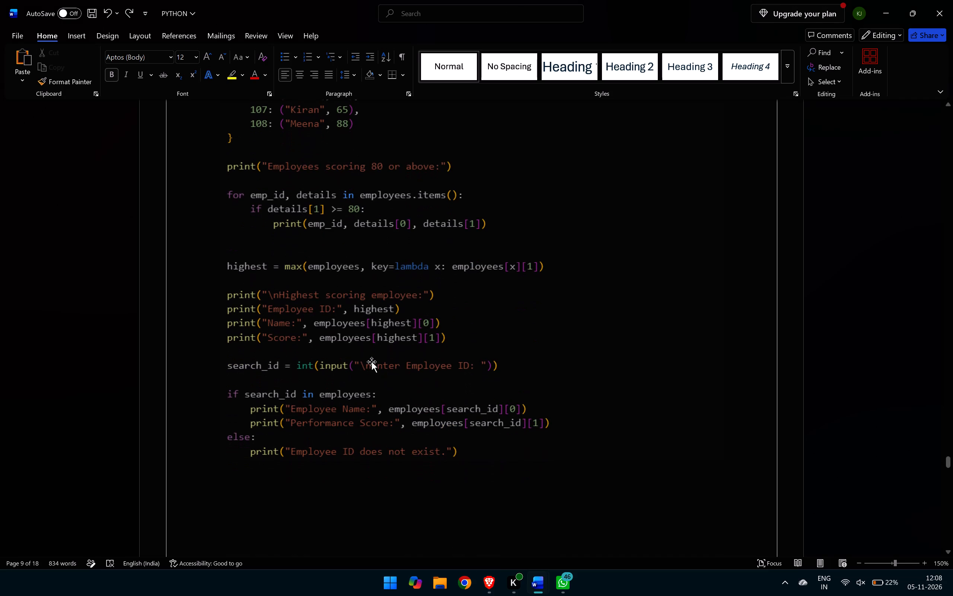
scroll(372, 362, "up", 1)
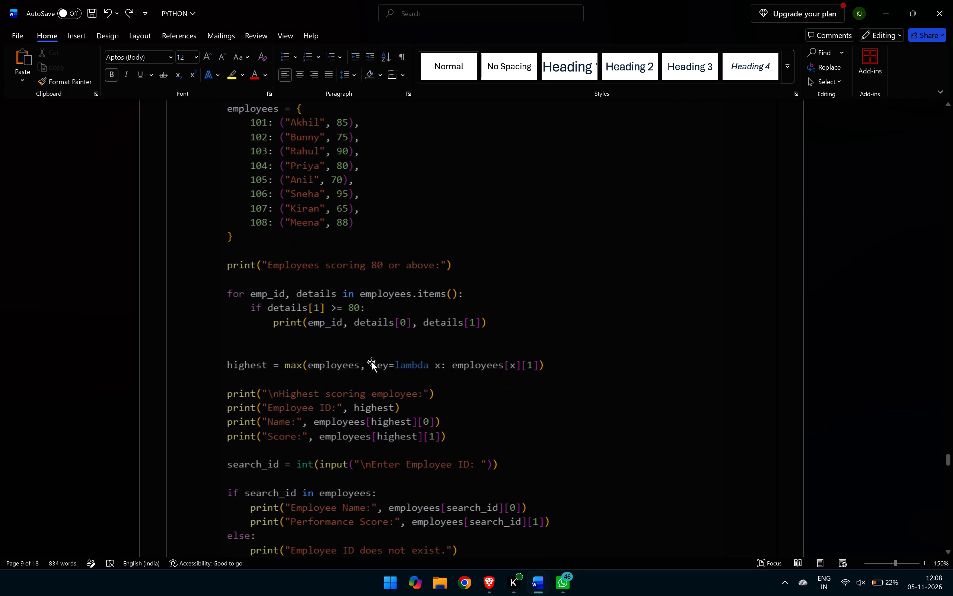
scroll(372, 362, "up", 1)
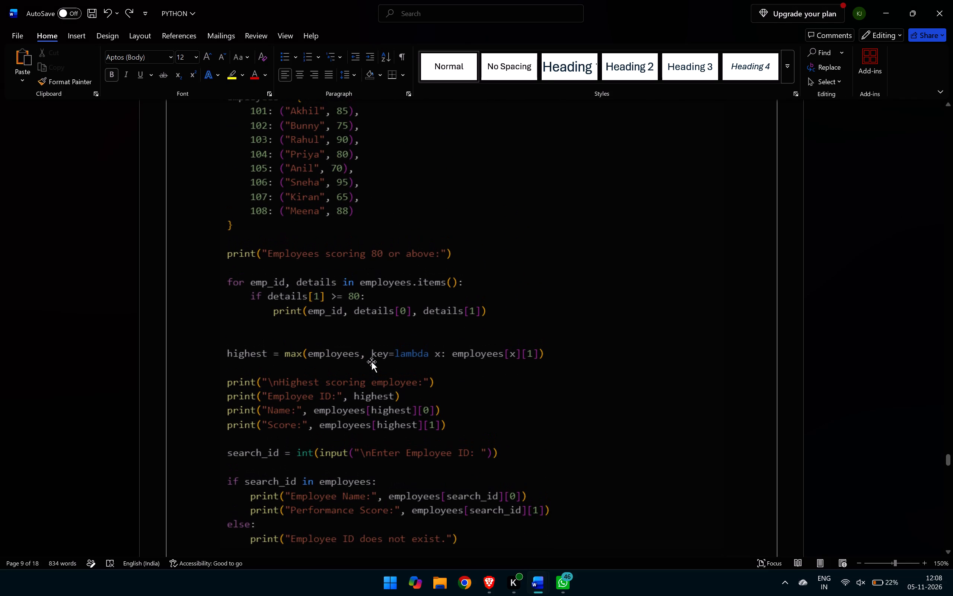
scroll(372, 362, "up", 1)
key("alt+Tab")
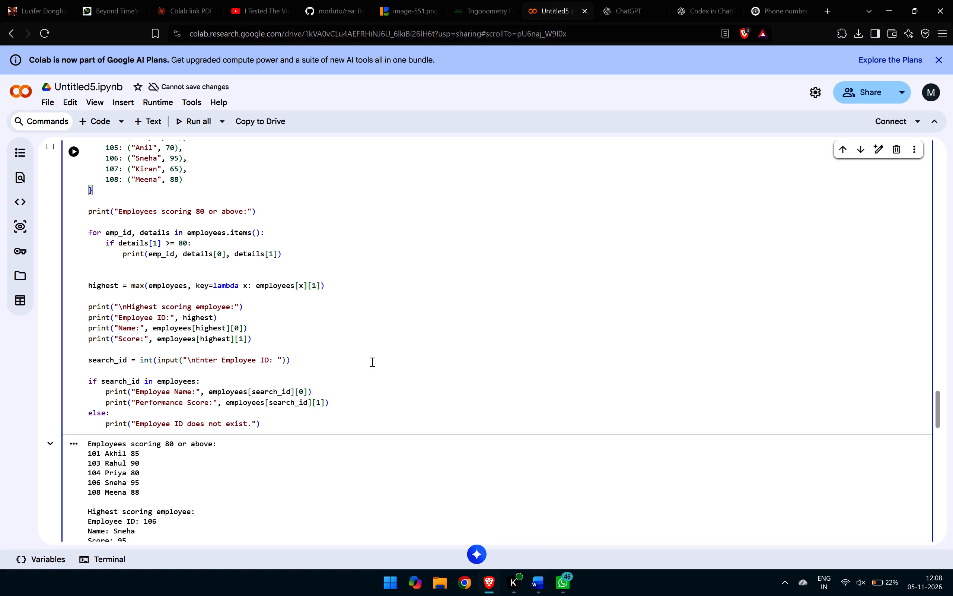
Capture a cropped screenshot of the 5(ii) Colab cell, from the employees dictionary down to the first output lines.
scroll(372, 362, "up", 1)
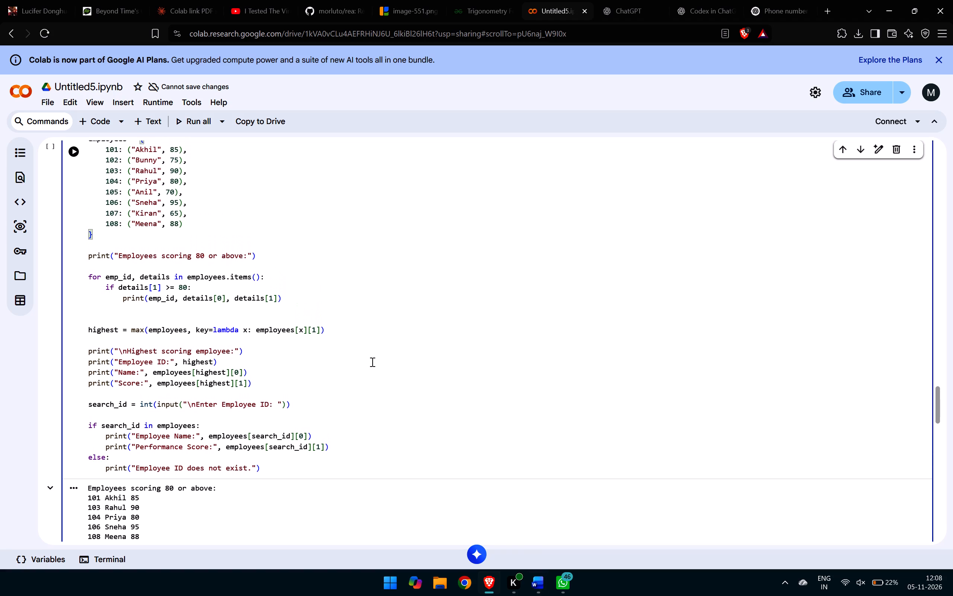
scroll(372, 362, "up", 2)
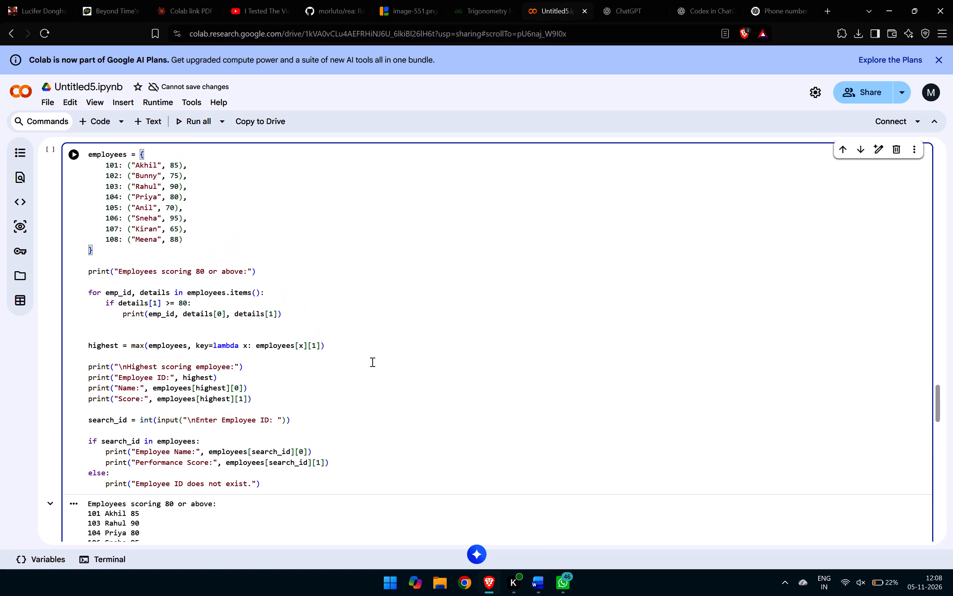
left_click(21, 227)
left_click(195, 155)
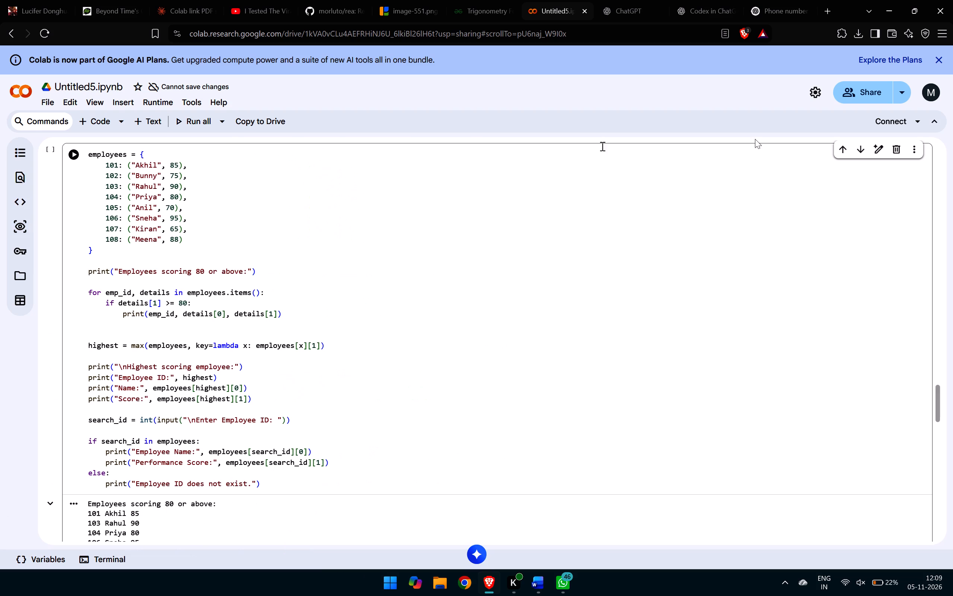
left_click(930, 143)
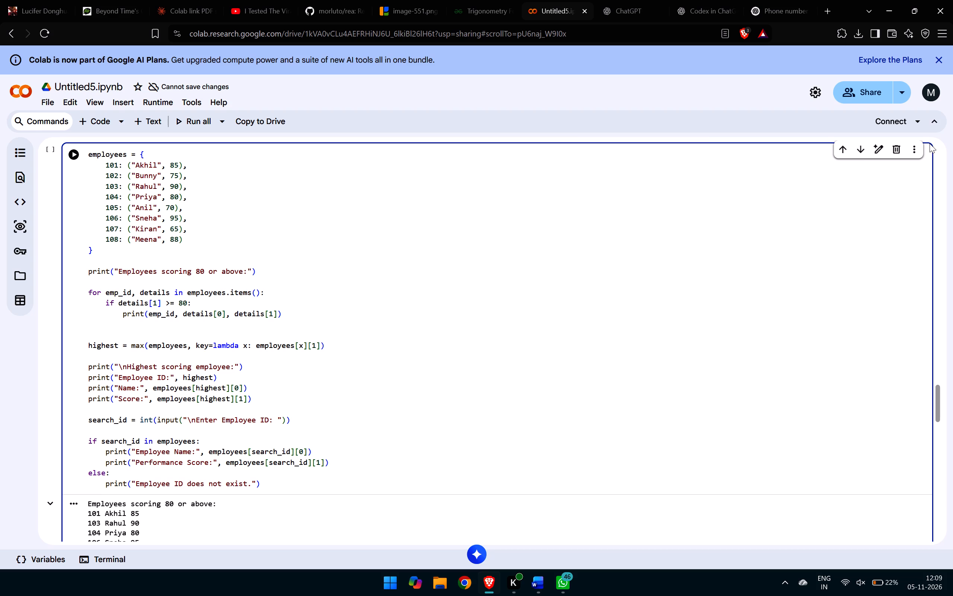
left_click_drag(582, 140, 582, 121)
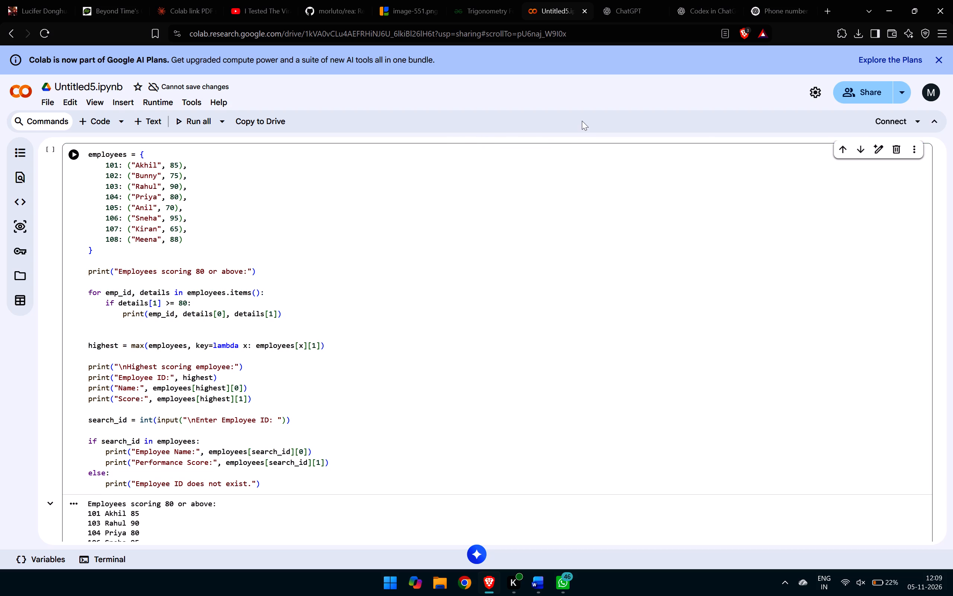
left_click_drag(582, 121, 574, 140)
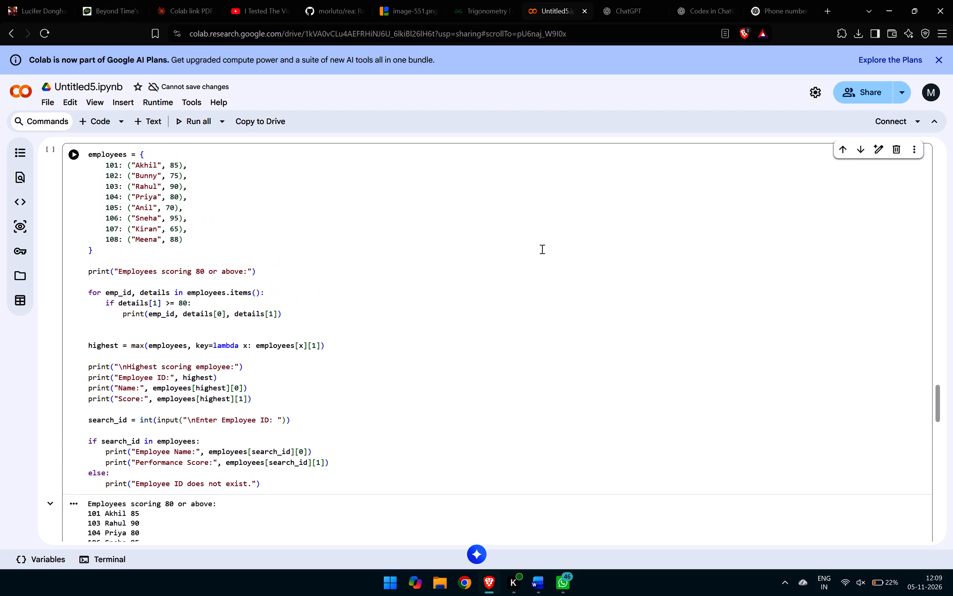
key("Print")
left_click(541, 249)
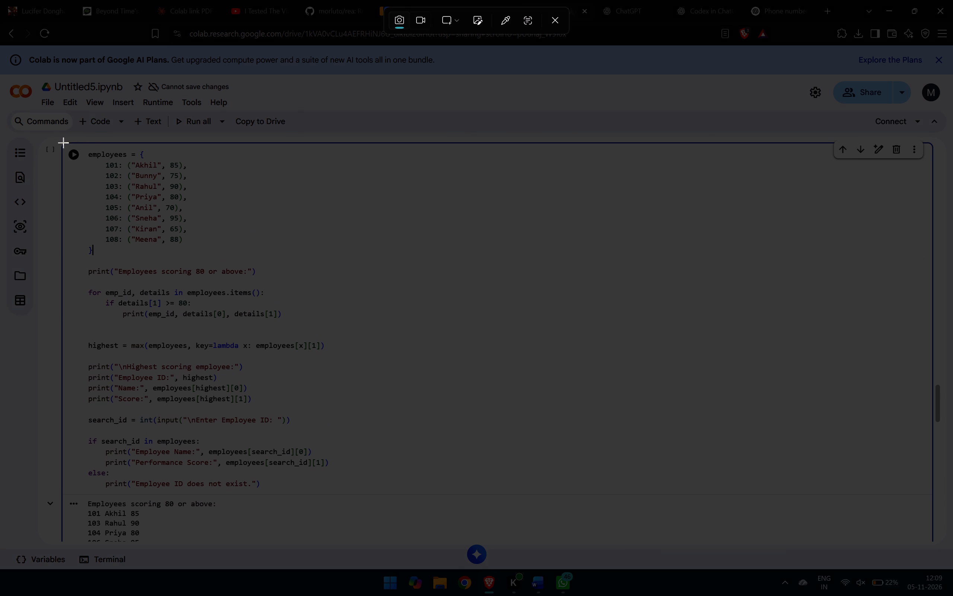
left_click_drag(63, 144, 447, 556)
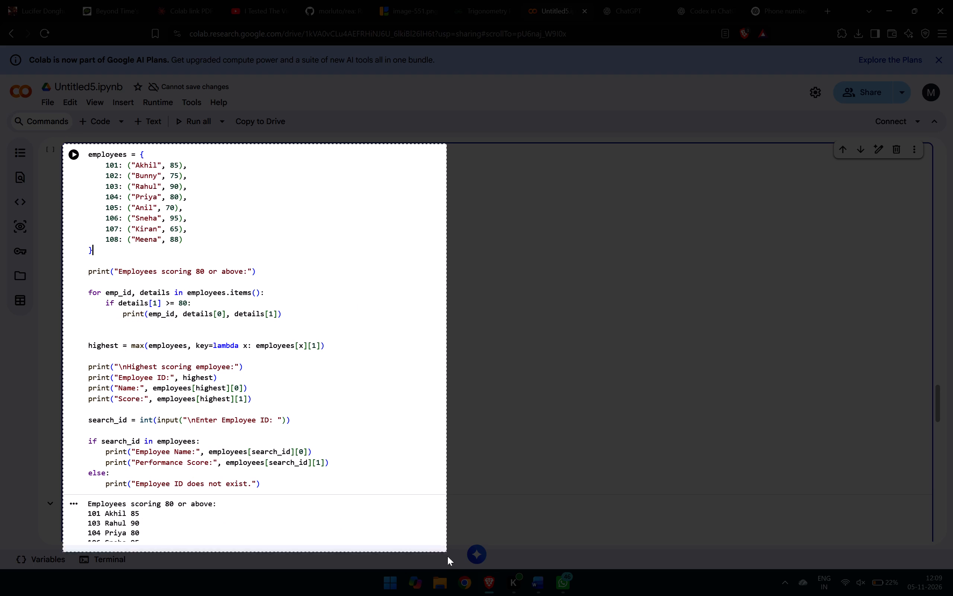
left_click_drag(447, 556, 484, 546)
In Python Assessment, cut the upper full-window screenshot under 5(ii), the one showing the complete program output.
key("alt+Tab")
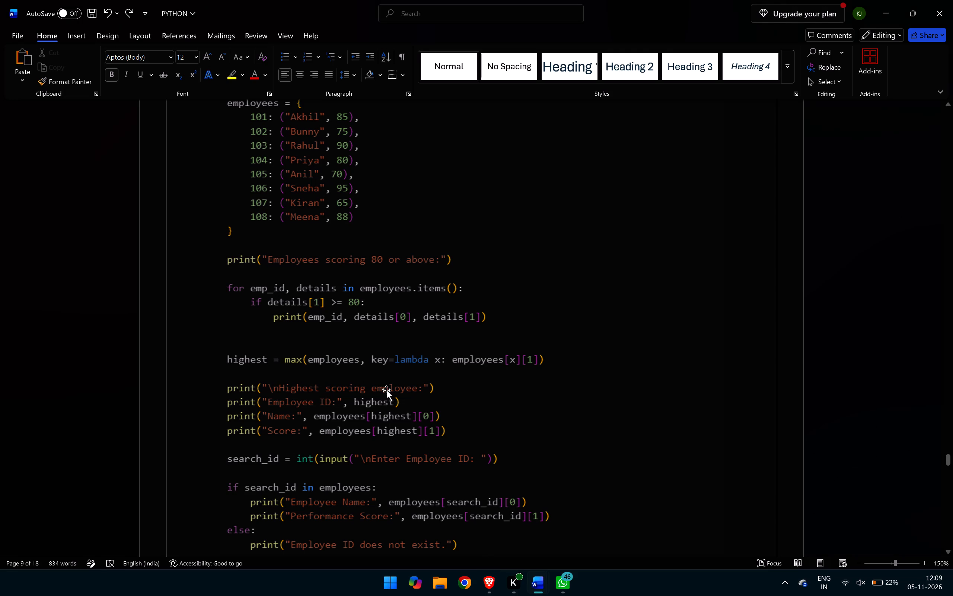
key("alt+Tab")
key("alt+Tab")
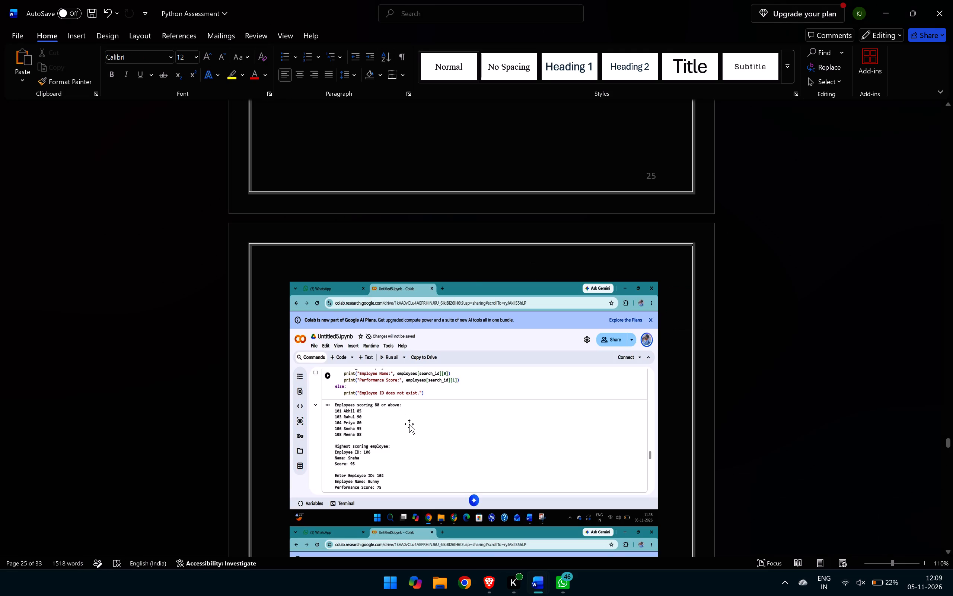
left_click(409, 424)
right_click(409, 424)
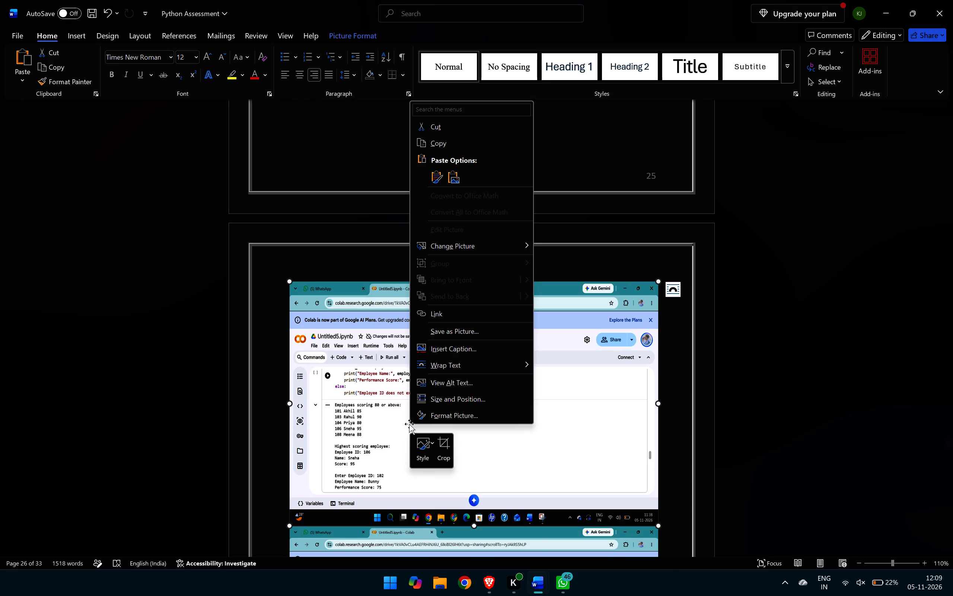
left_click(454, 123)
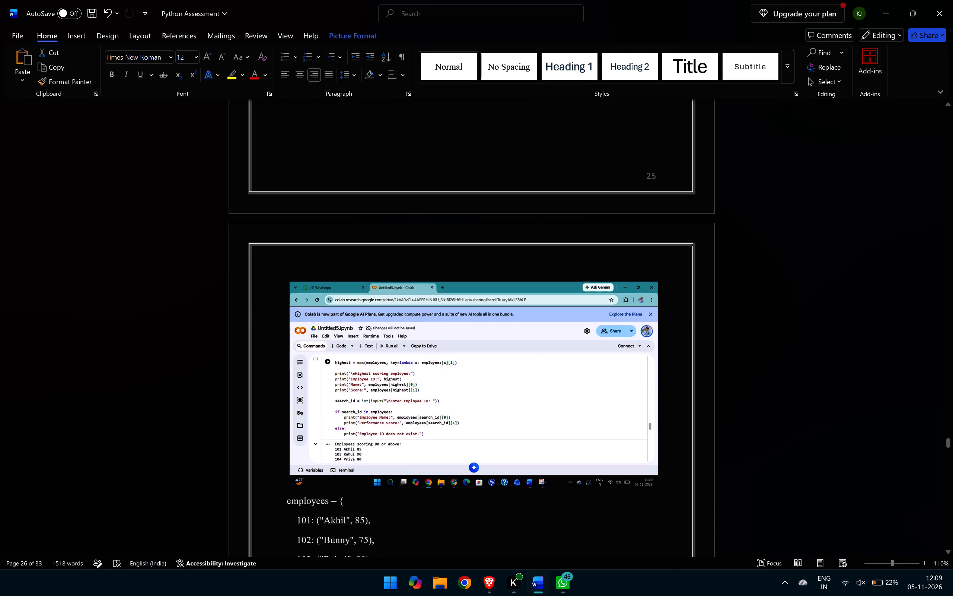
left_click(386, 395)
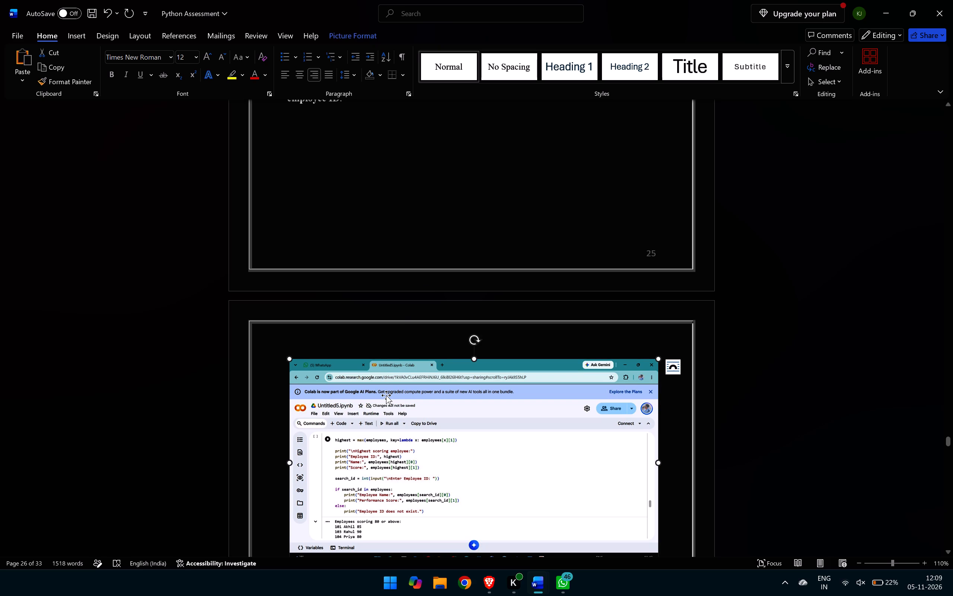
scroll(386, 395, "down", 2)
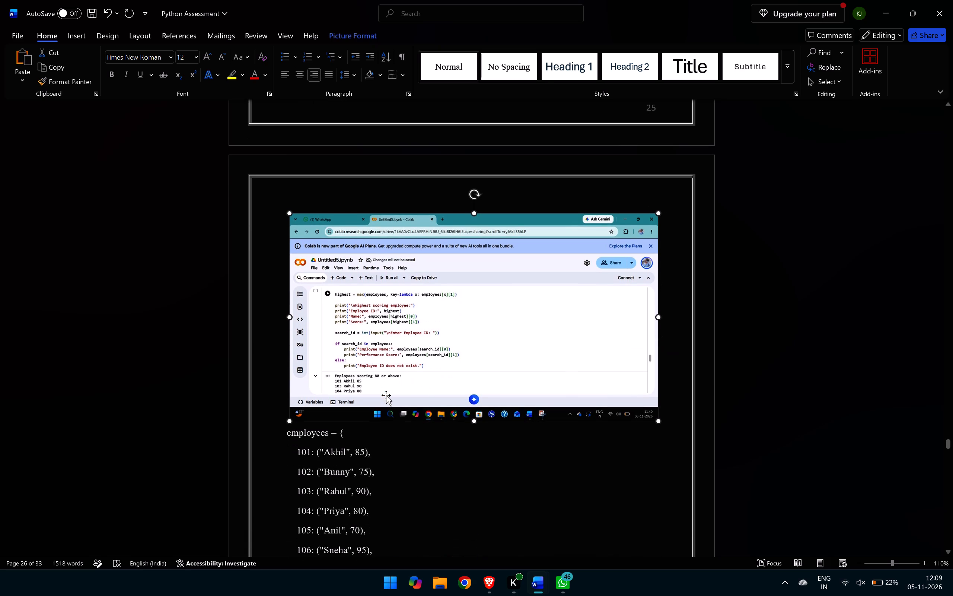
Compare the 5(ii) code and output images in the PYTHON document with the employees cell in the Untitled5.ipynb Colab notebook.
key("alt+Tab")
scroll(386, 395, "down", 1)
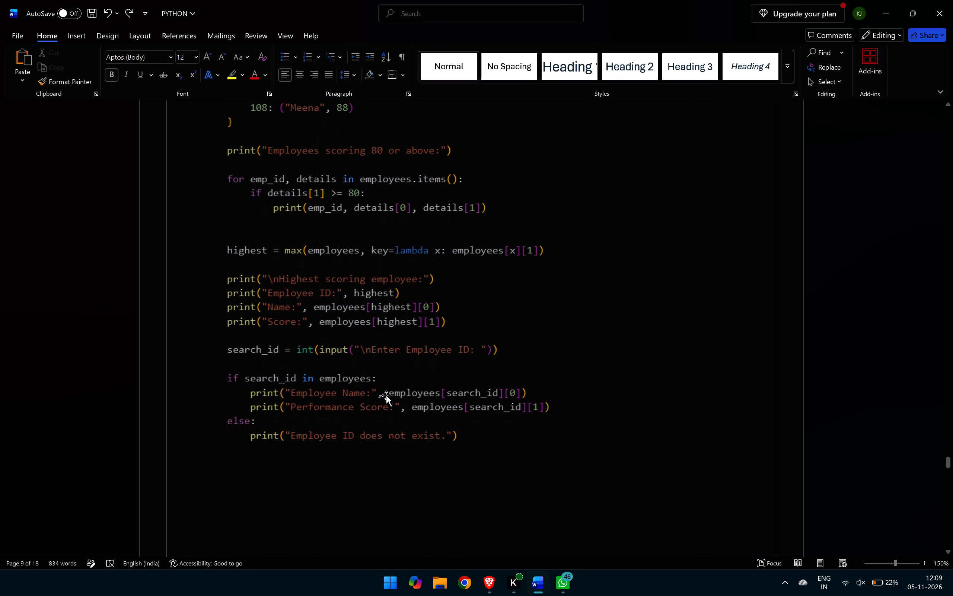
scroll(386, 395, "down", 1)
key("alt+Tab")
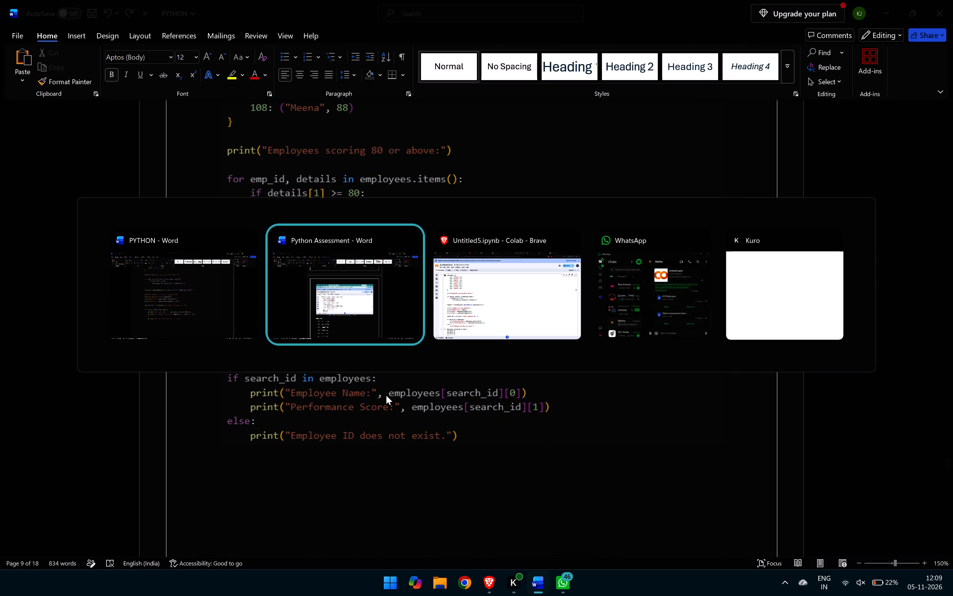
key("alt+Tab")
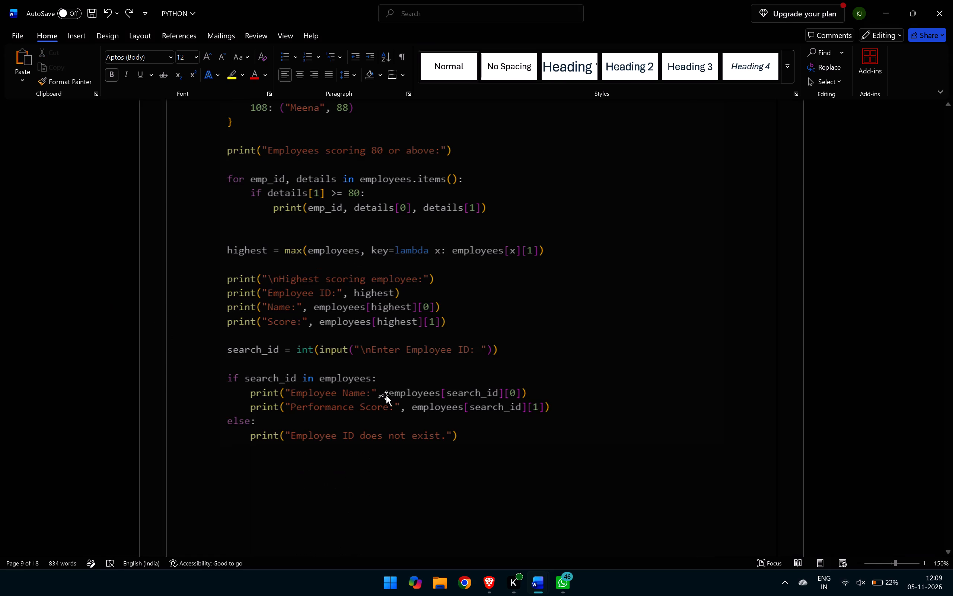
scroll(386, 395, "down", 8)
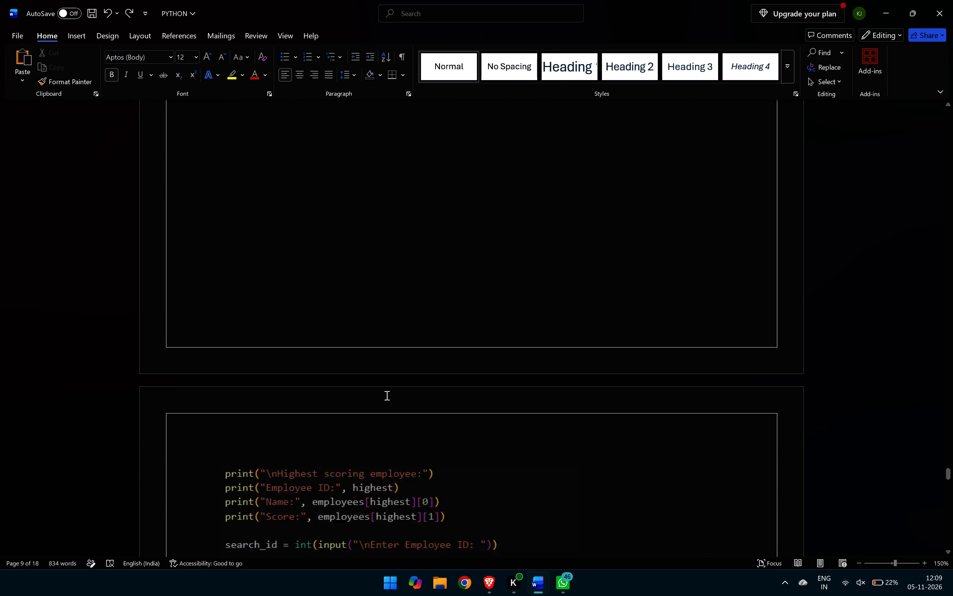
scroll(386, 395, "down", 4)
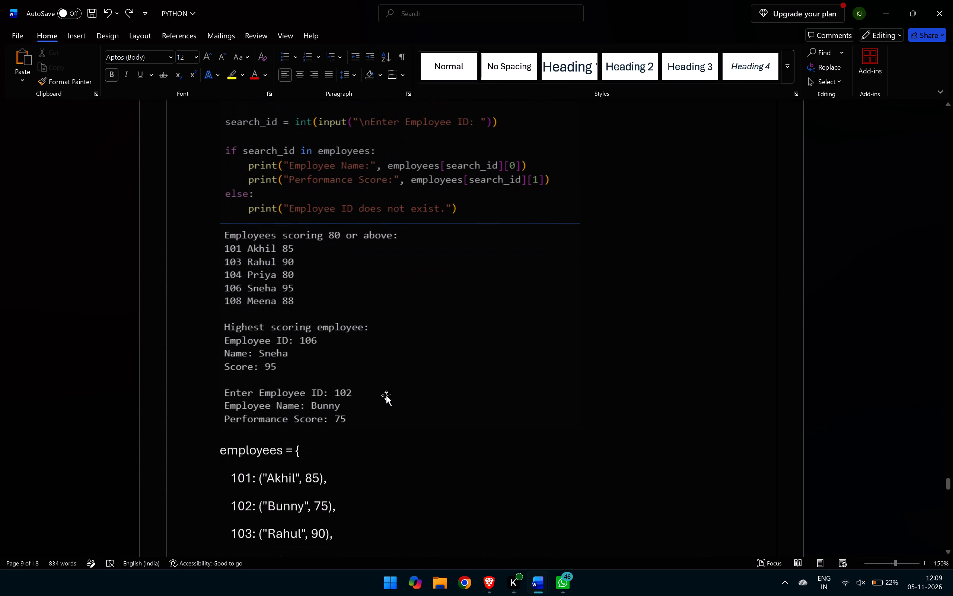
scroll(386, 395, "down", 10)
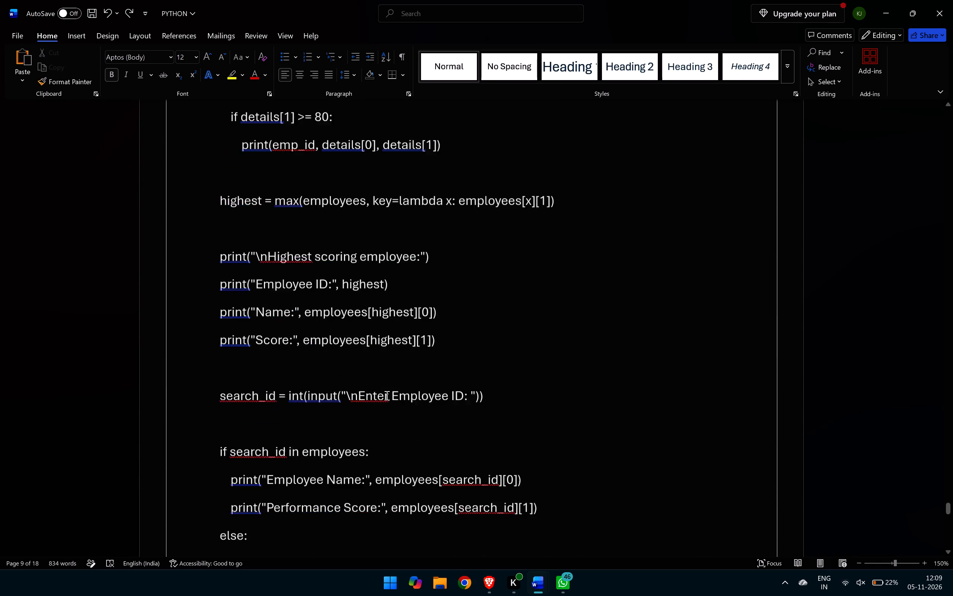
scroll(386, 395, "up", 3)
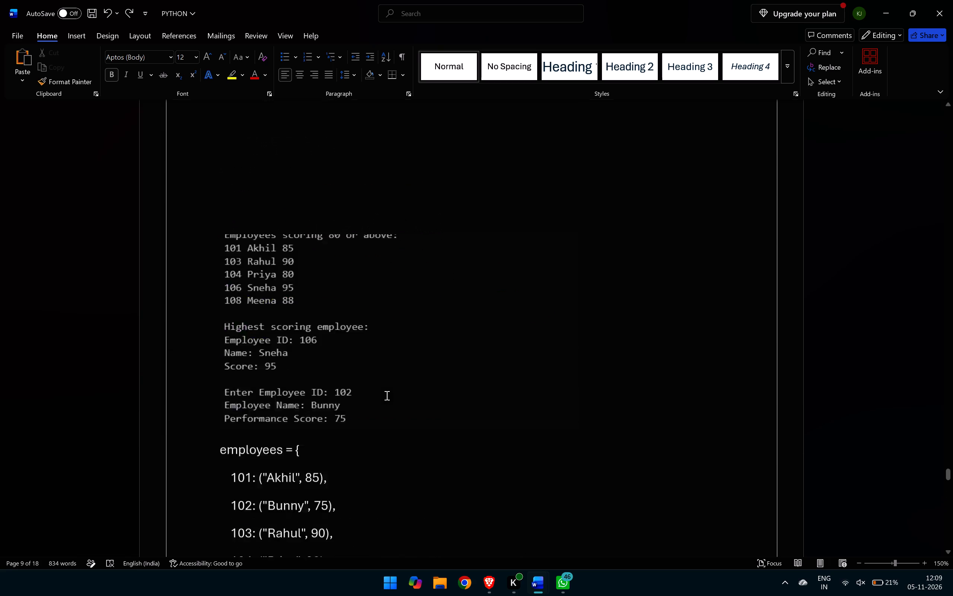
scroll(386, 395, "up", 4)
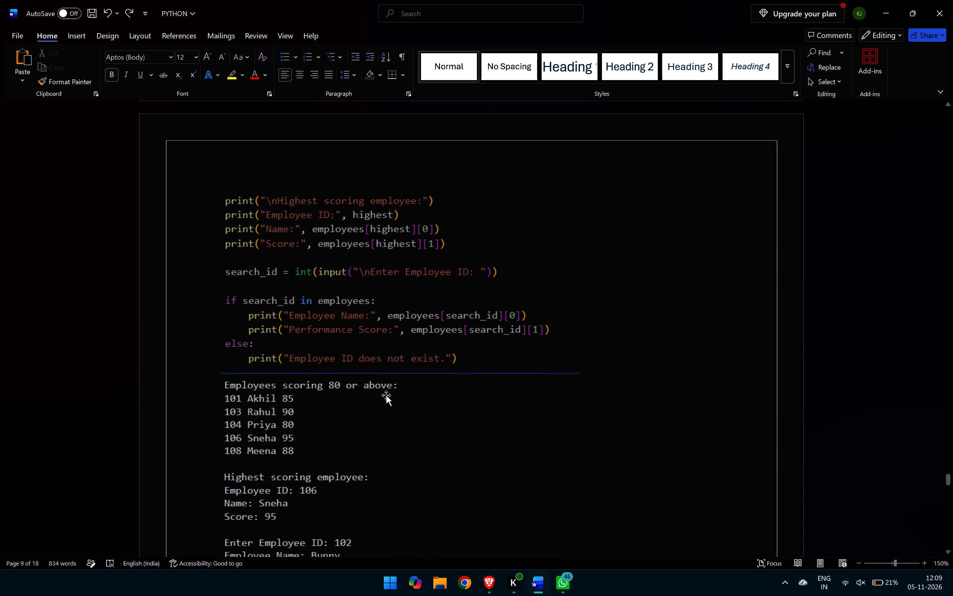
scroll(386, 395, "up", 3)
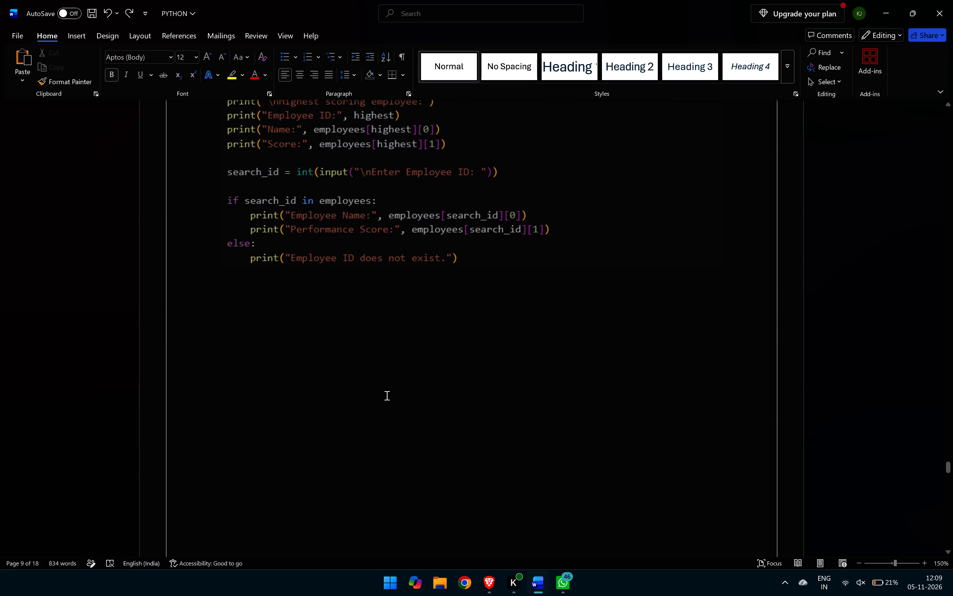
key("alt+Tab")
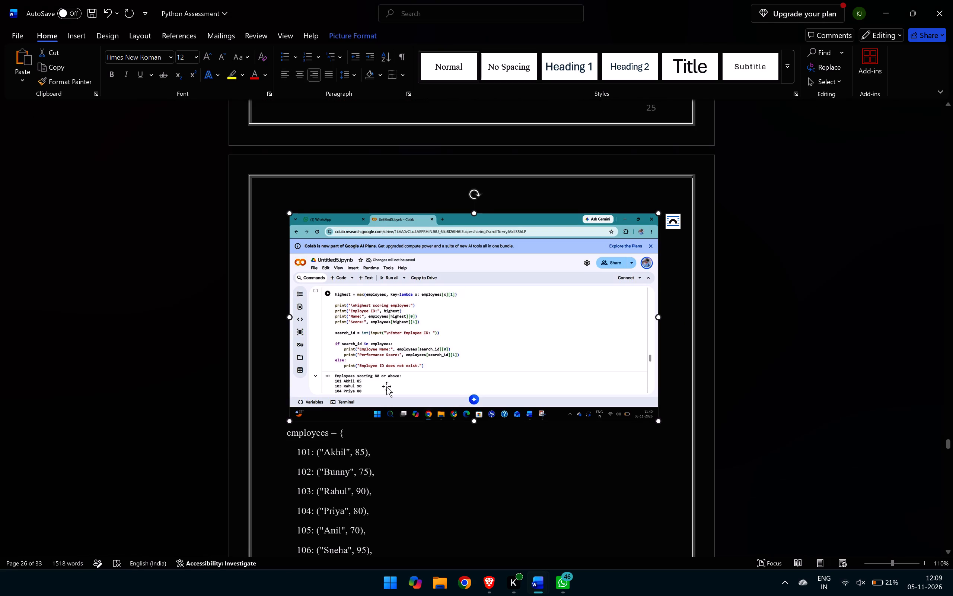
key("alt+Tab")
key("alt+Tab")
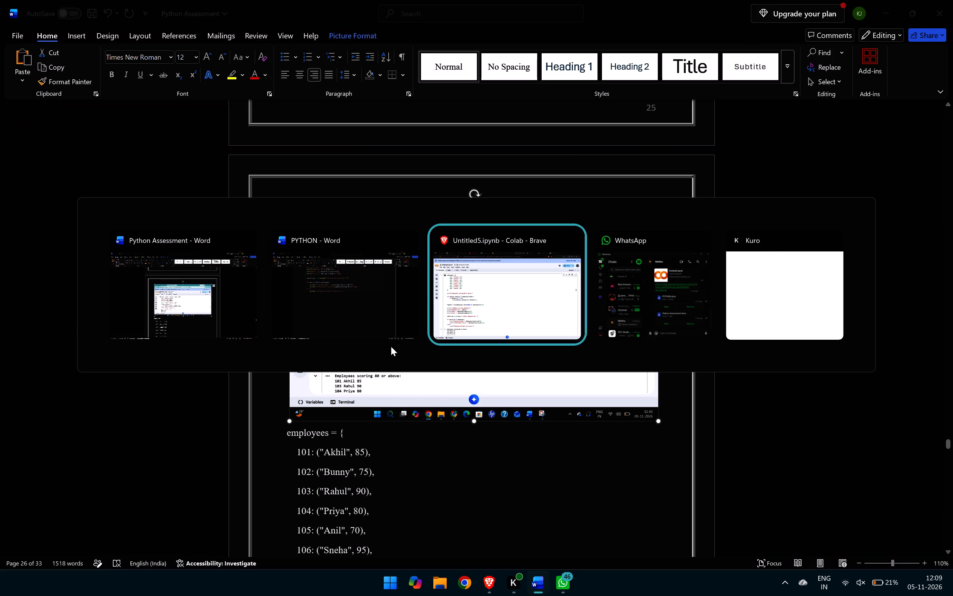
scroll(391, 346, "down", 4)
scroll(391, 346, "right", 1)
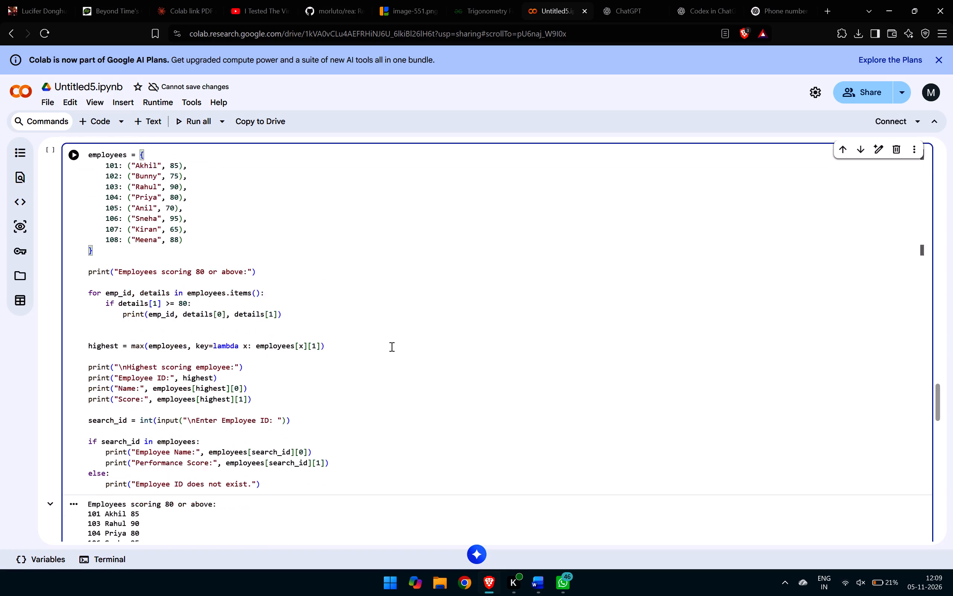
scroll(391, 346, "right", 1)
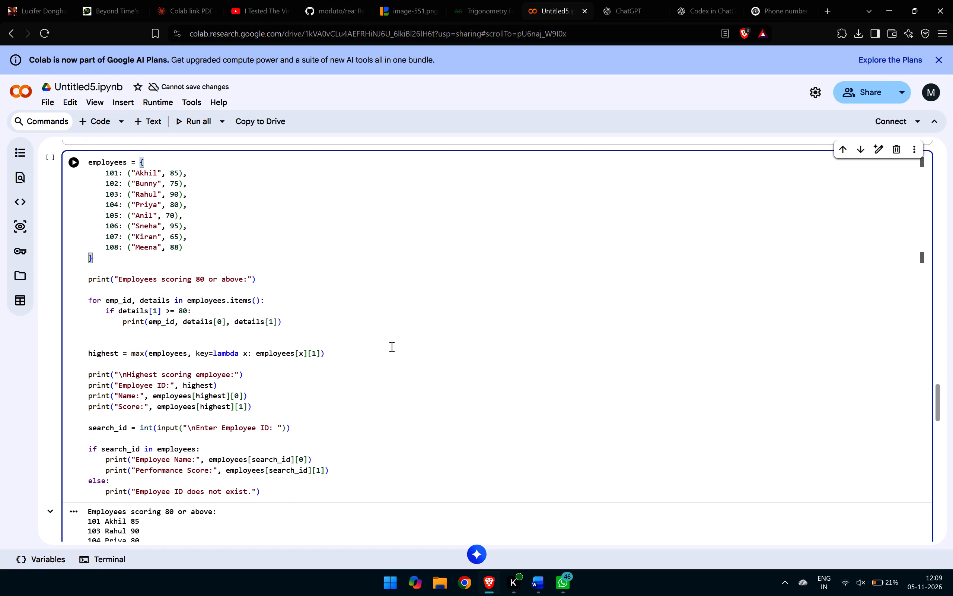
scroll(391, 346, "right", 1)
In Python Assessment, cut the remaining full-window Colab screenshot above the typed employees code.
key("alt+Tab")
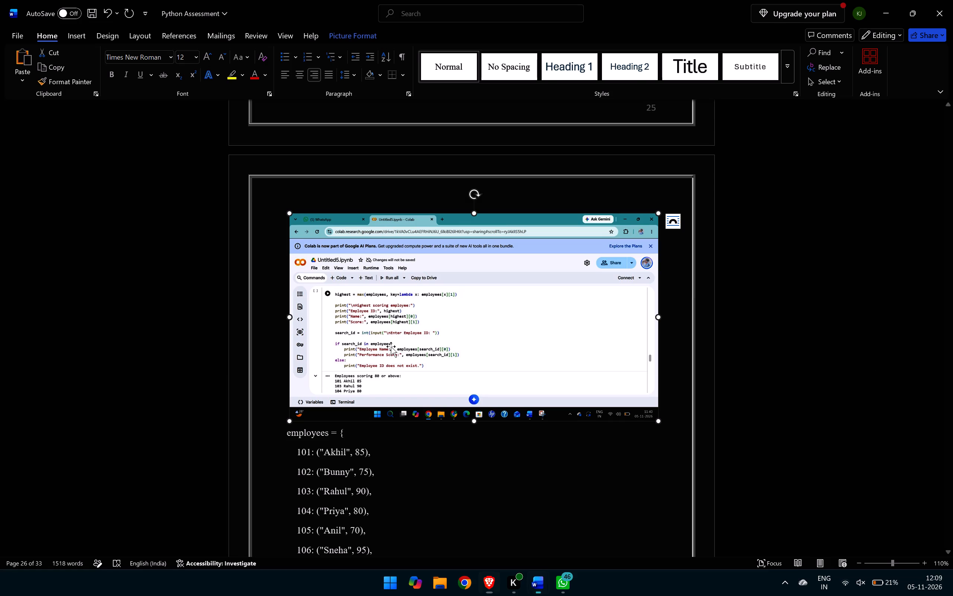
left_click(391, 346)
right_click(391, 346)
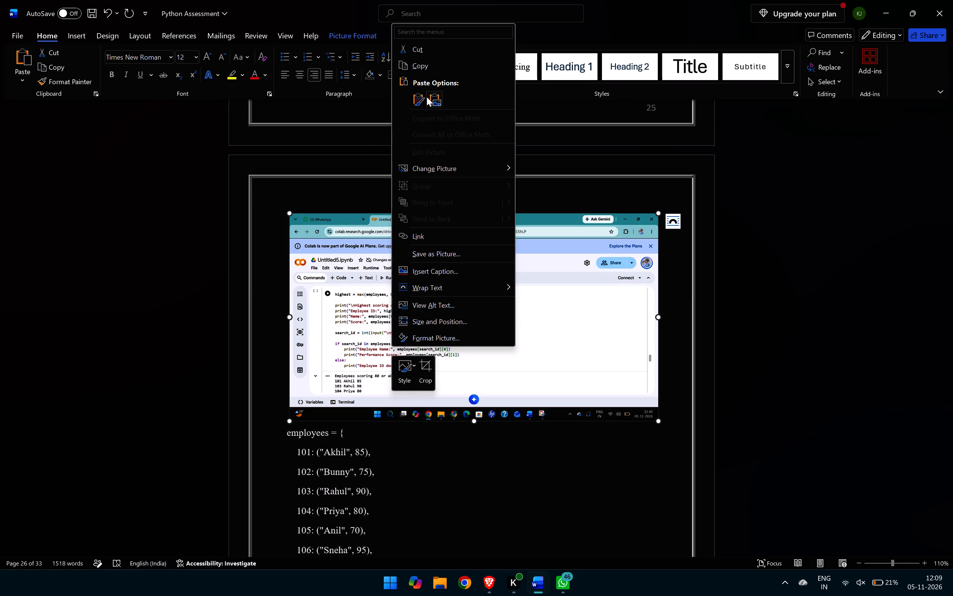
left_click(428, 49)
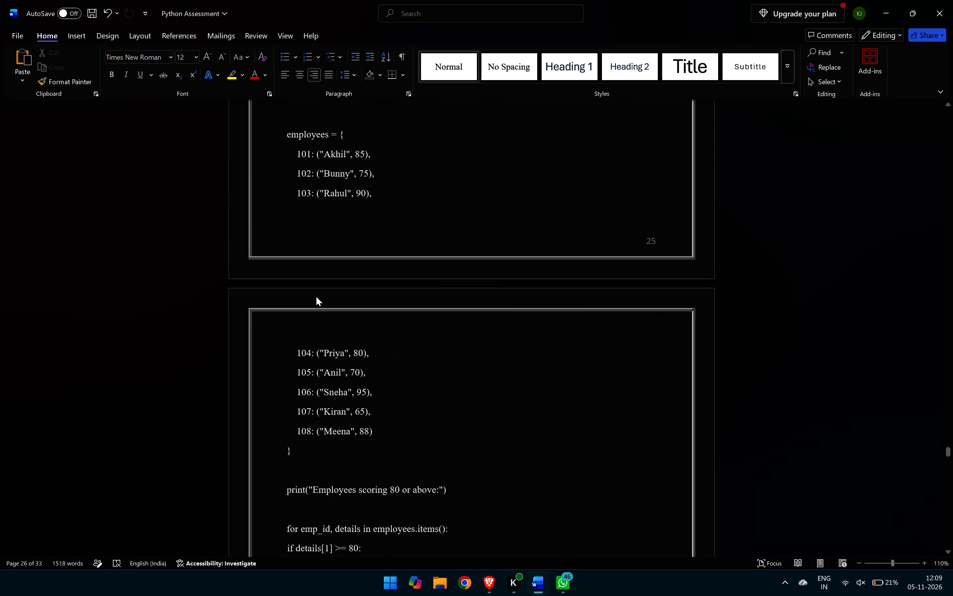
Insert a line break at the 104 entry of the typed employees dictionary and place the cursor on the line above.
left_click(298, 351)
key("Return")
key("Up")
Capture the employees code cell with its first output lines in Colab and paste it above the 104 entry in Python Assessment.
key("alt+Tab")
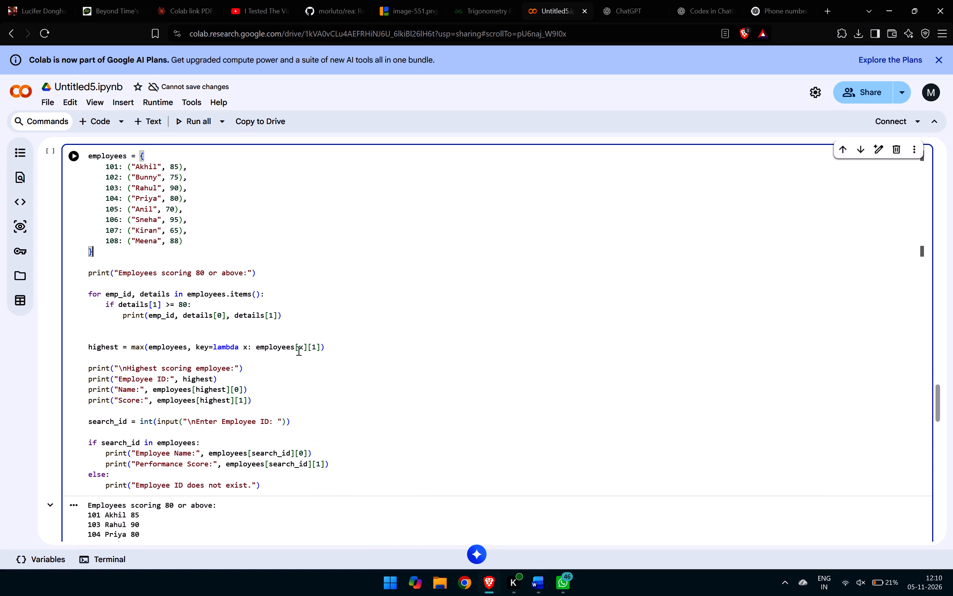
key("Print")
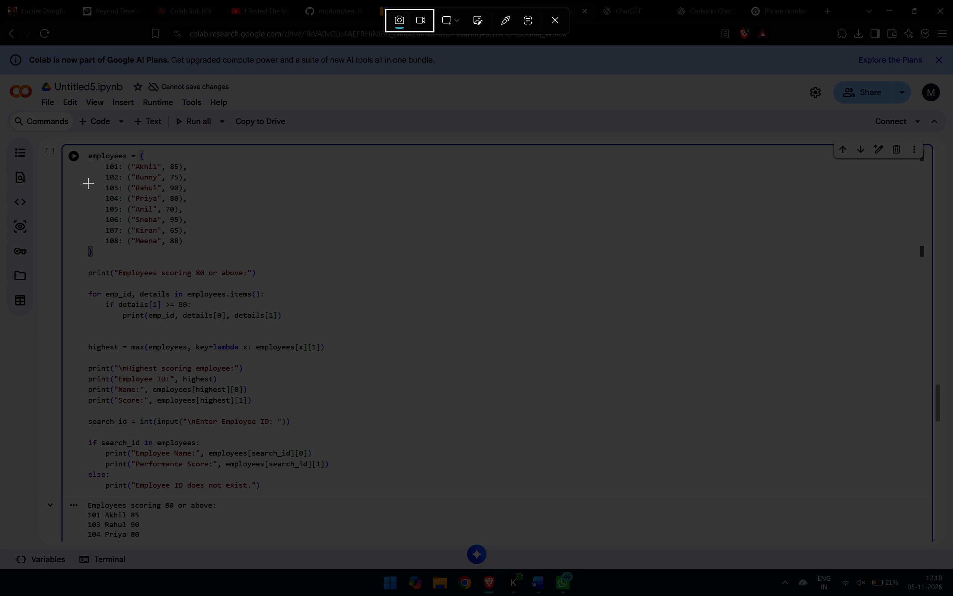
left_click_drag(66, 146, 153, 198)
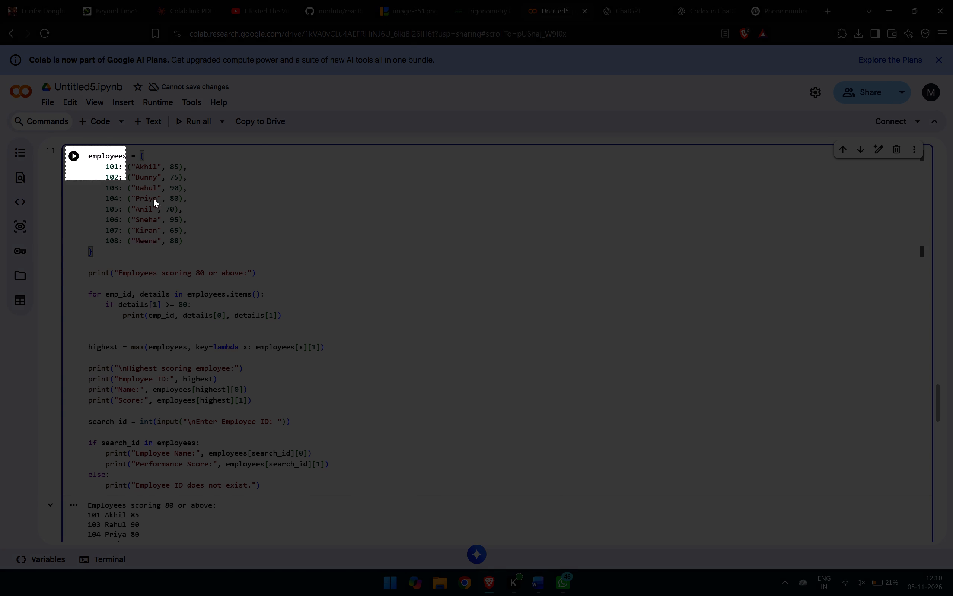
left_click_drag(153, 198, 390, 551)
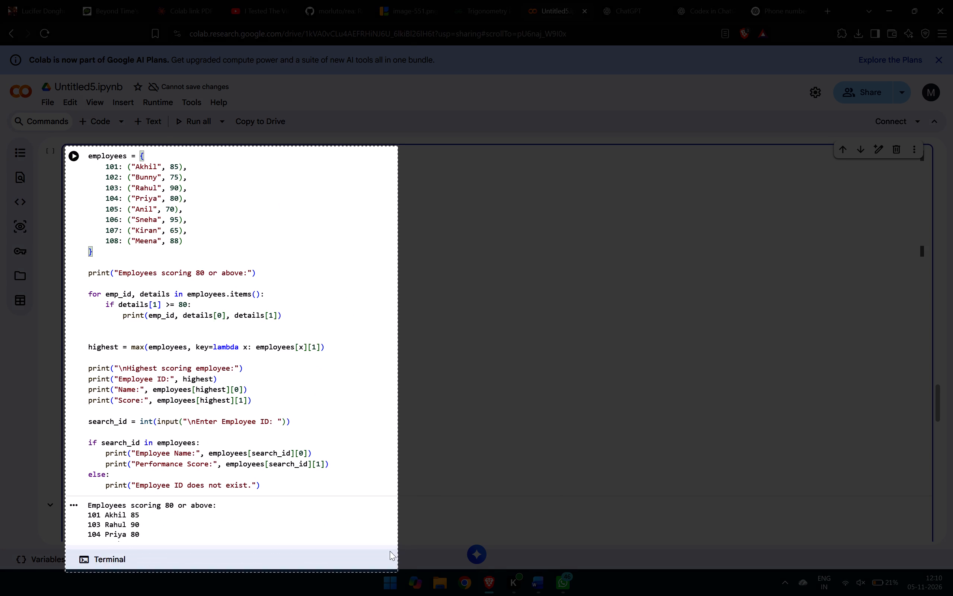
left_click_drag(390, 551, 393, 541)
key("alt+Tab")
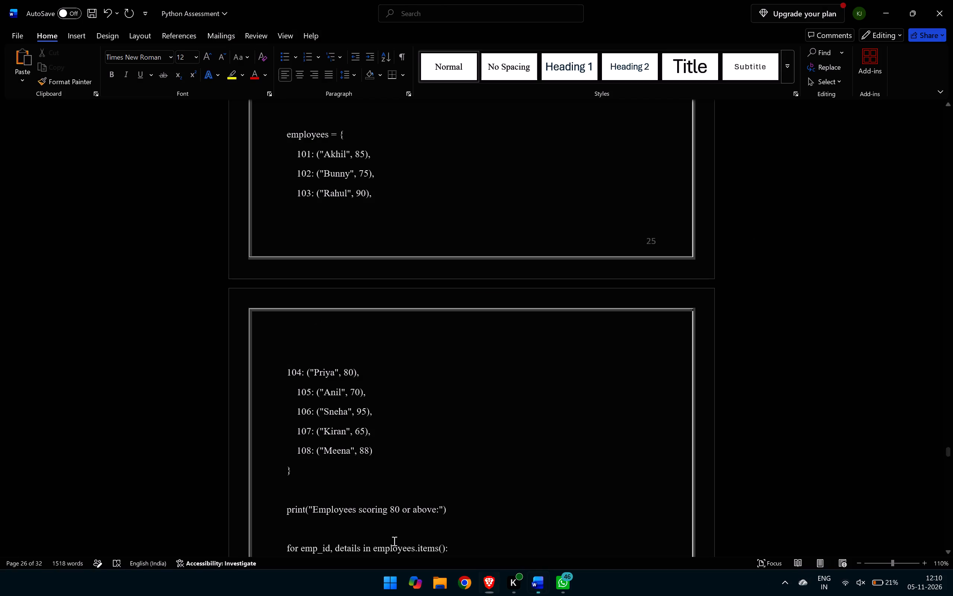
key("ctrl+v")
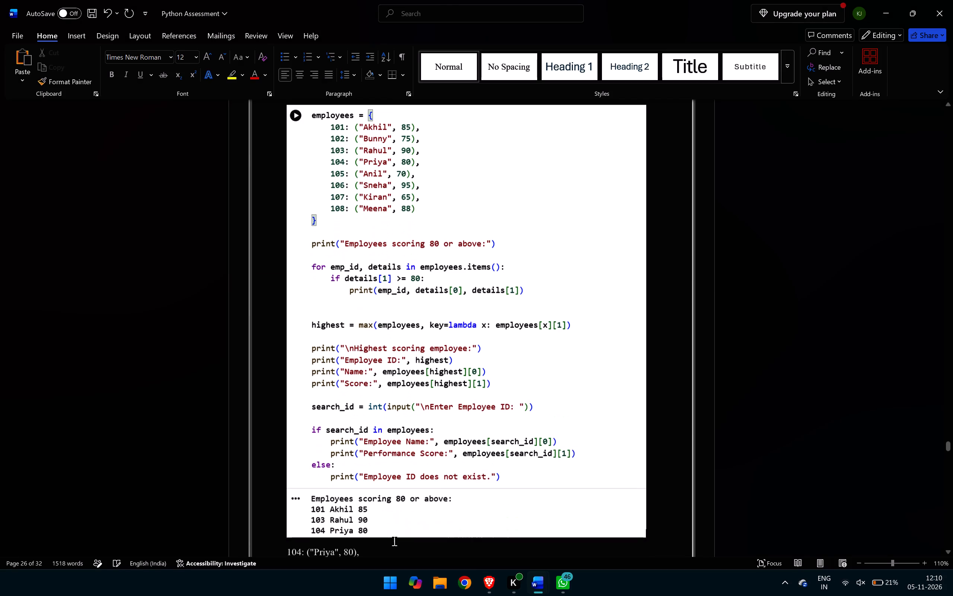
Capture the complete employees output in Colab and paste it on a new line between the code image and the typed 104 entry.
scroll(401, 488, "down", 1)
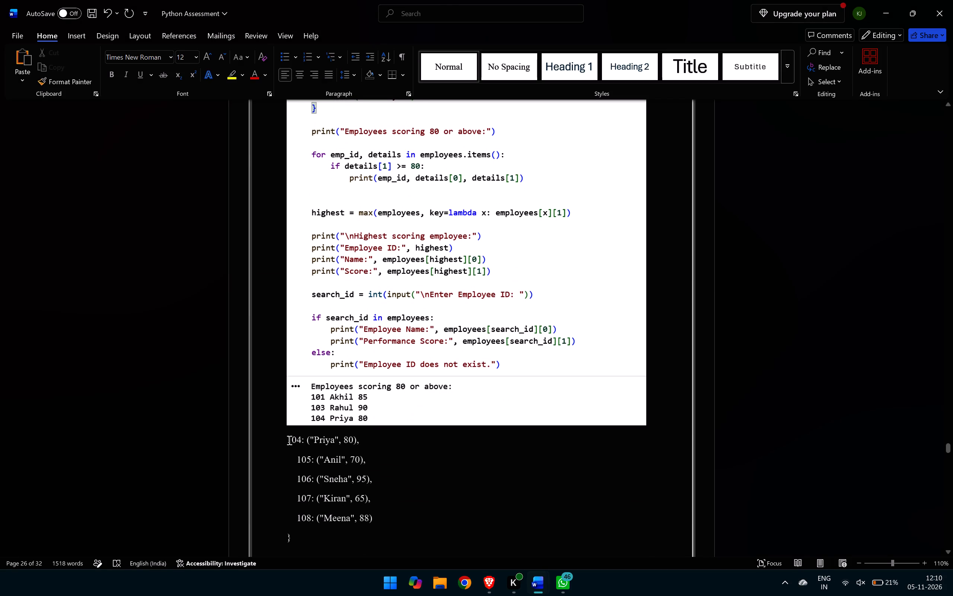
left_click(289, 440)
key("Return")
key("Up")
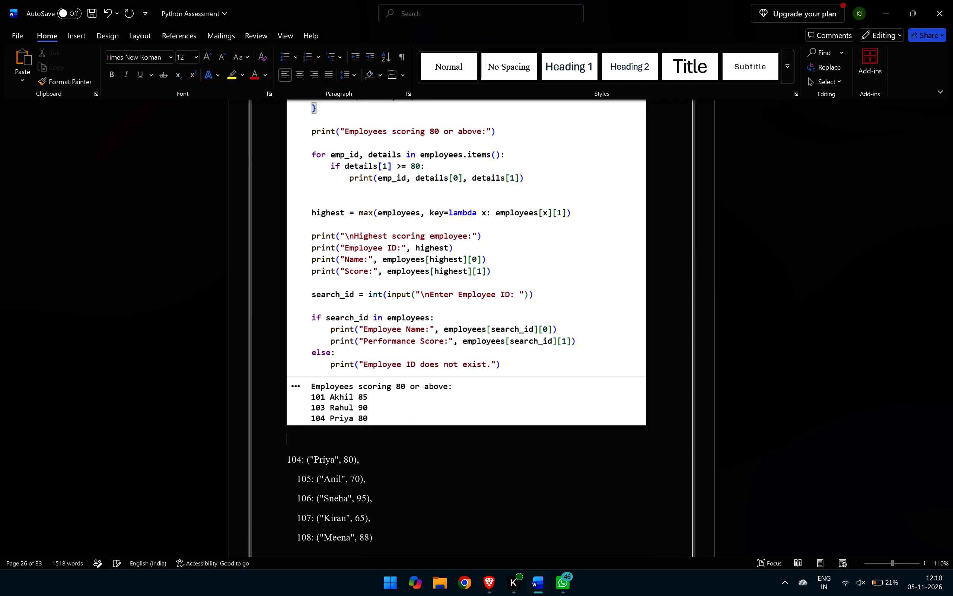
key("alt+Tab")
scroll(289, 440, "down", 2)
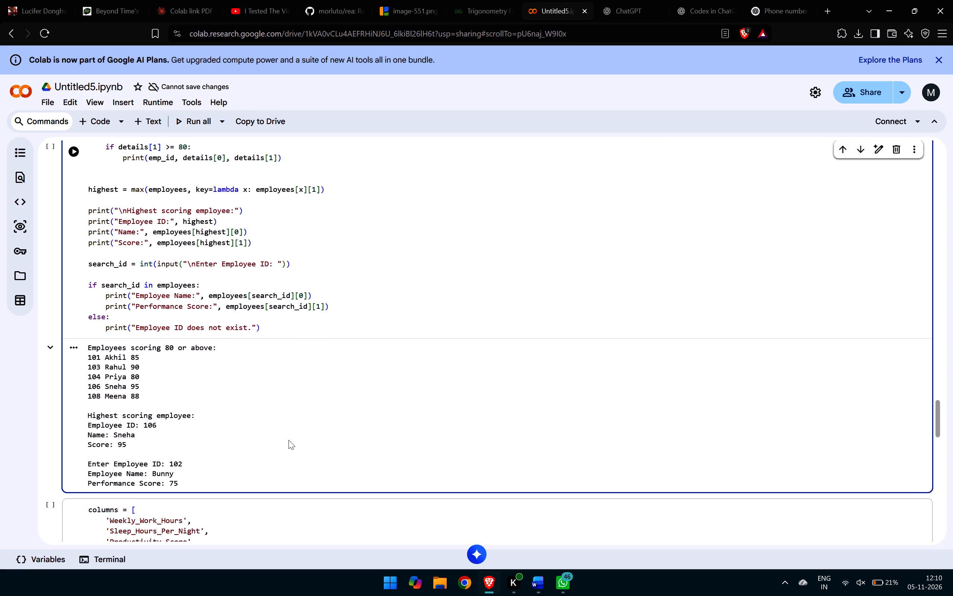
scroll(289, 440, "down", 2)
key("Print")
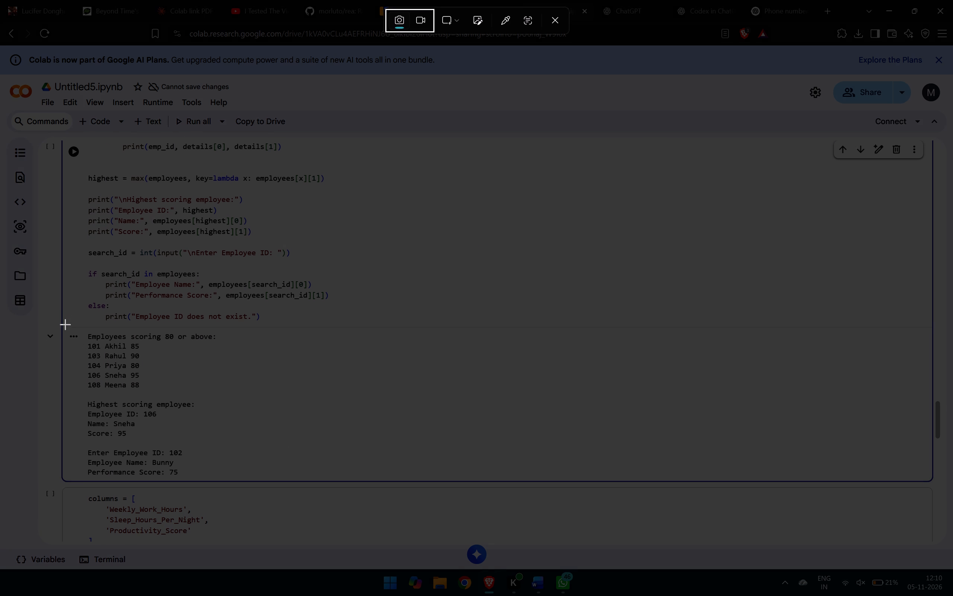
left_click_drag(65, 324, 246, 395)
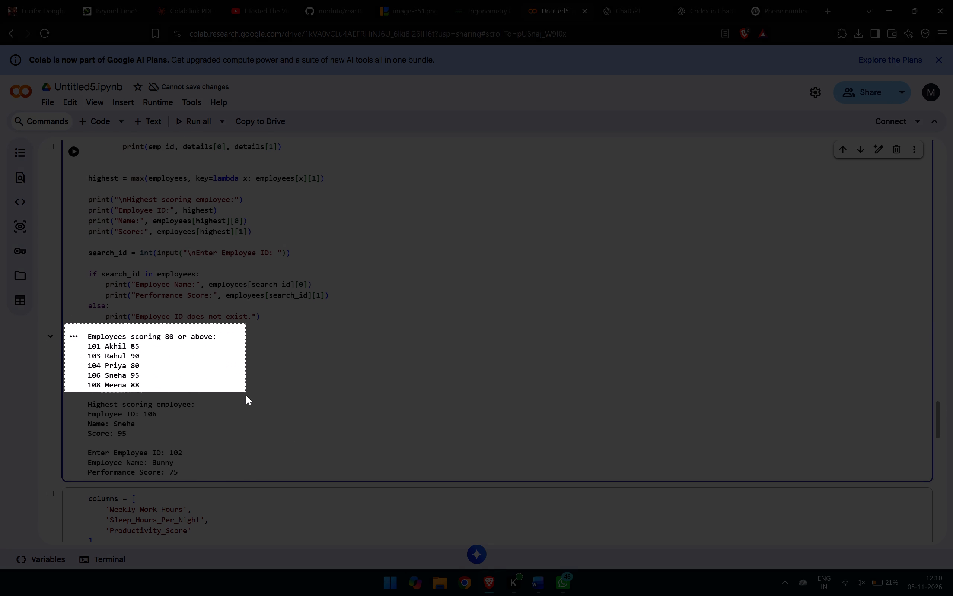
left_click_drag(246, 395, 249, 478)
key("alt+Tab")
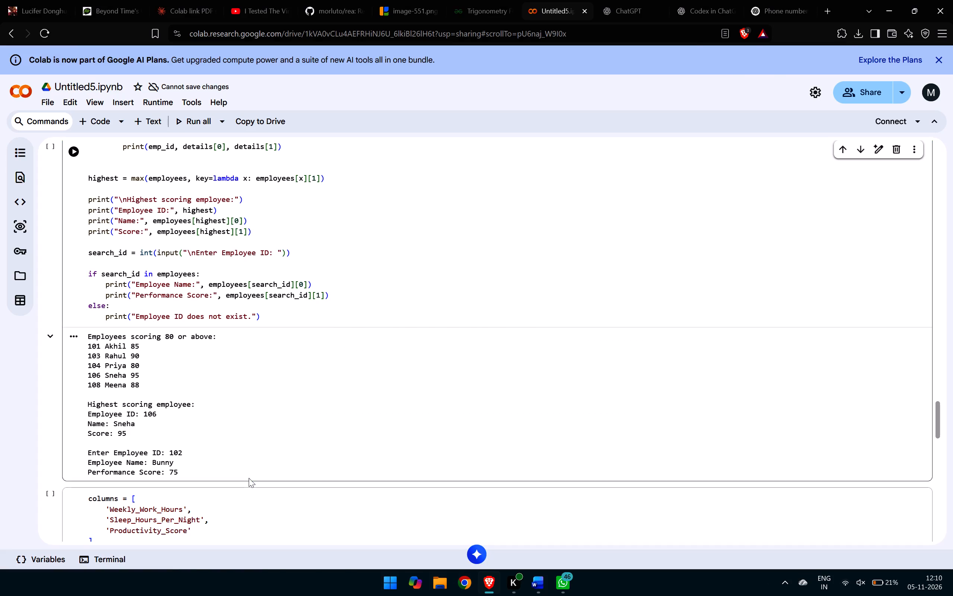
key("ctrl+v")
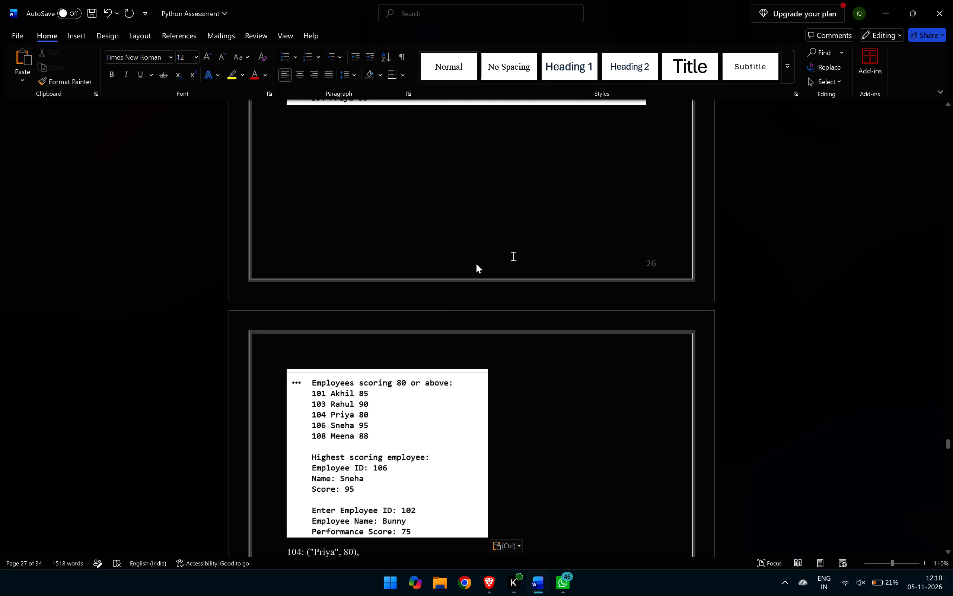
Review the pasted employees captures, the remaining typed code and output, and the Question 3 sections with their screenshots in Python Assessment.
left_click_drag(476, 263, 457, 220)
left_click(457, 220)
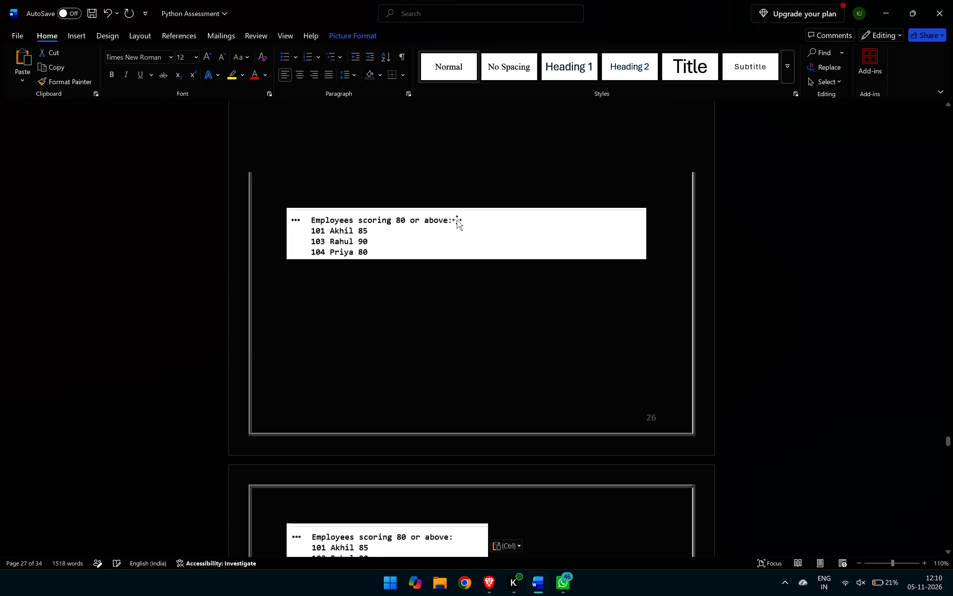
scroll(463, 303, "down", 9)
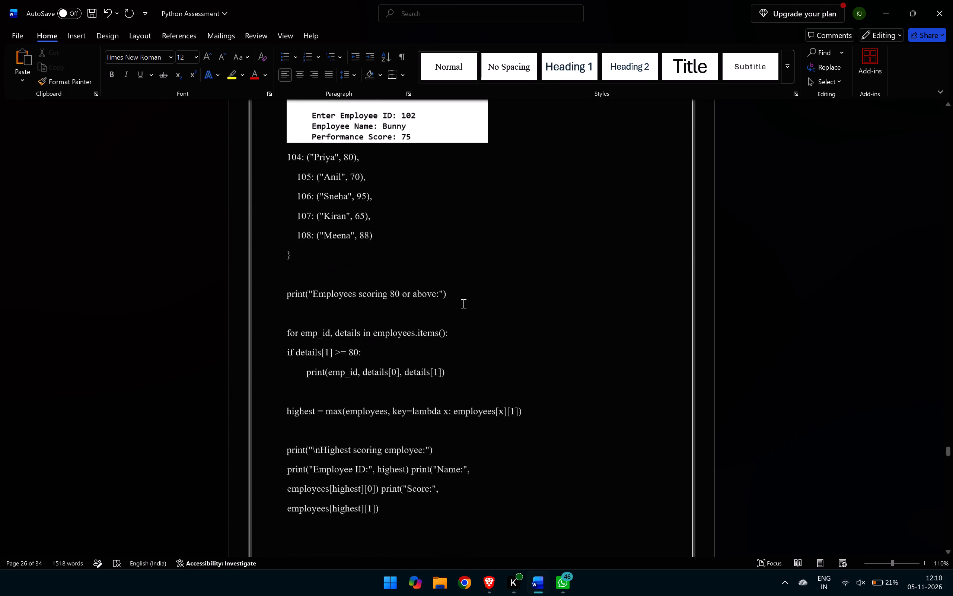
scroll(463, 303, "down", 14)
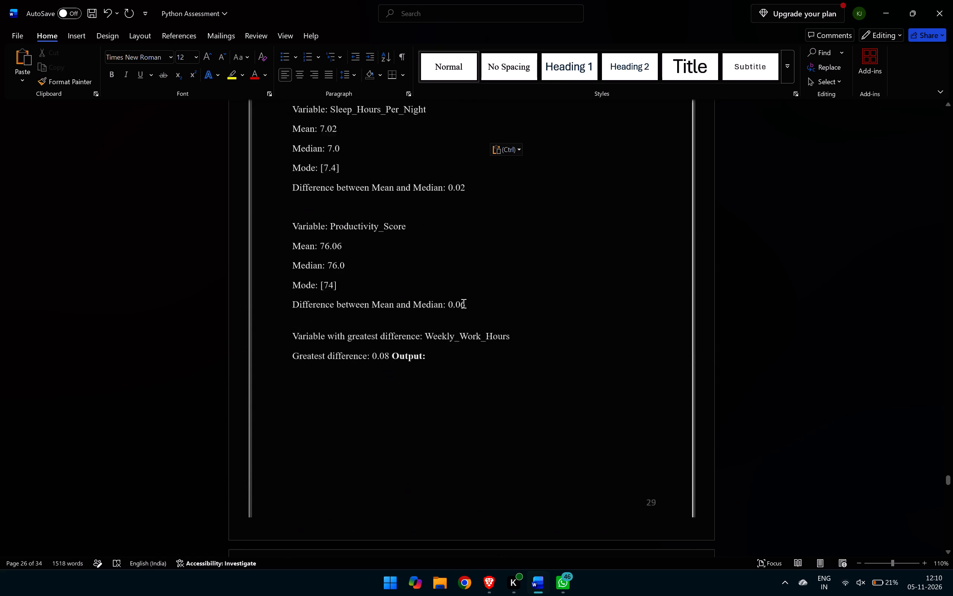
scroll(463, 303, "down", 8)
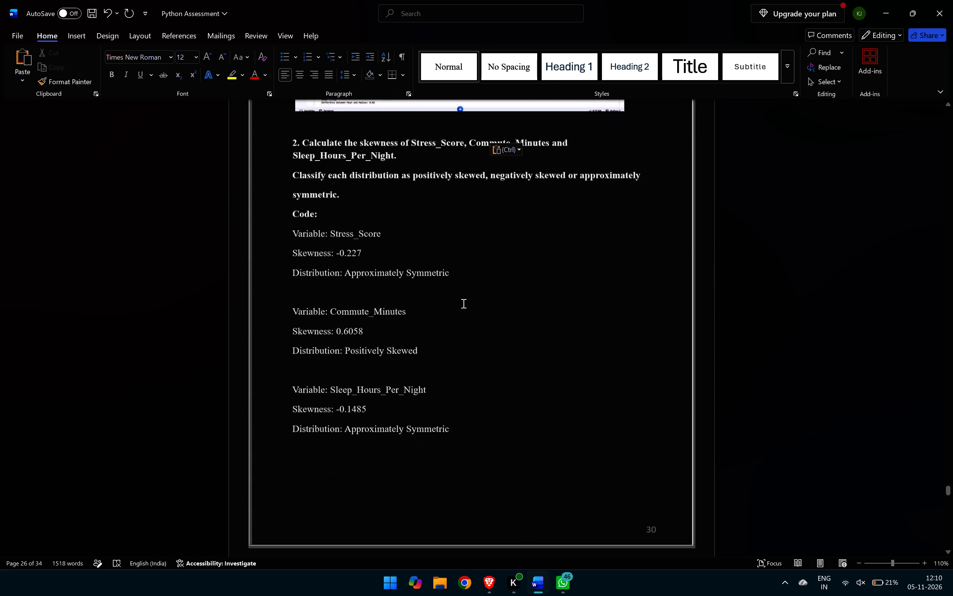
scroll(463, 303, "down", 8)
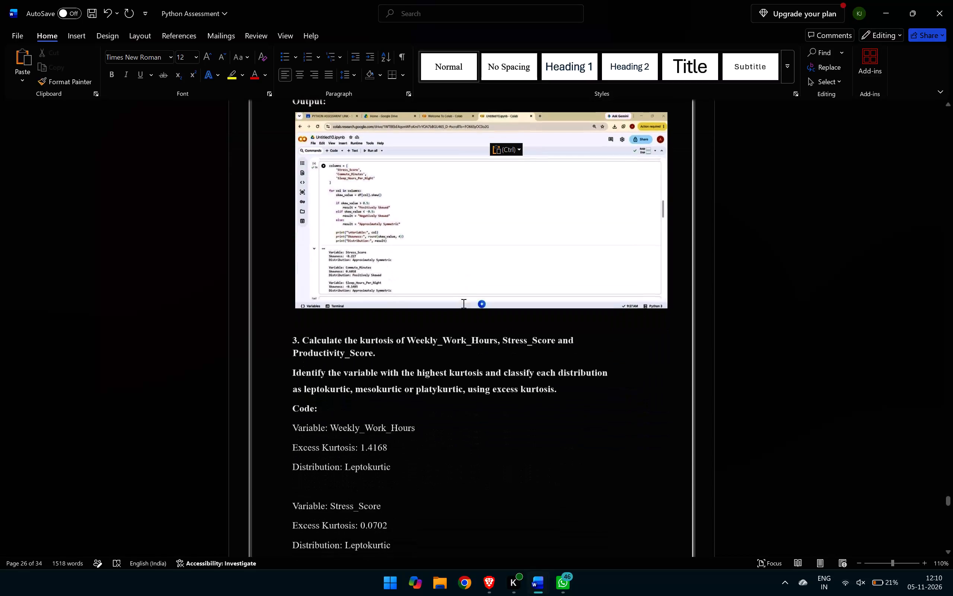
scroll(463, 303, "down", 2)
scroll(463, 303, "up", 5)
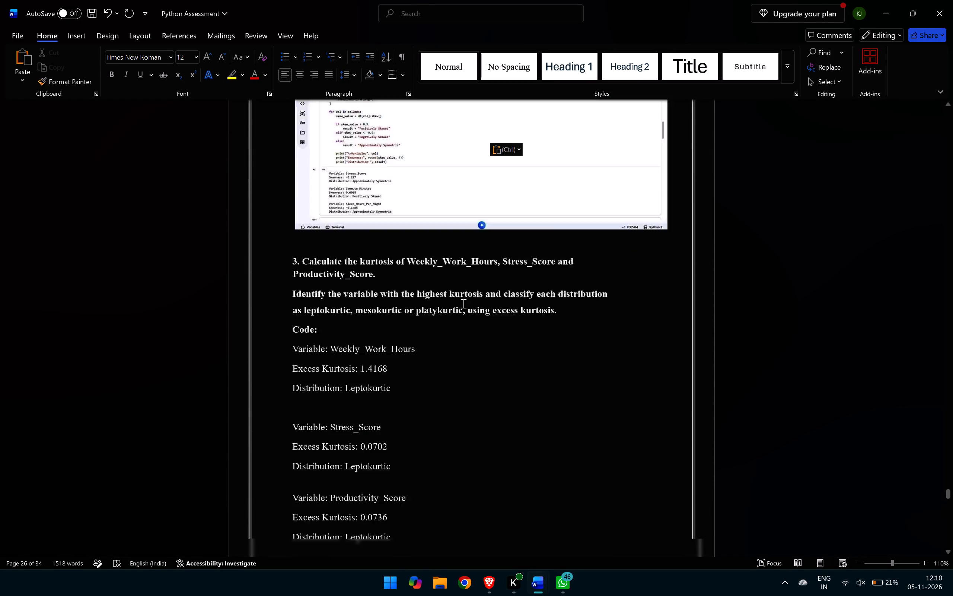
scroll(463, 303, "up", 6)
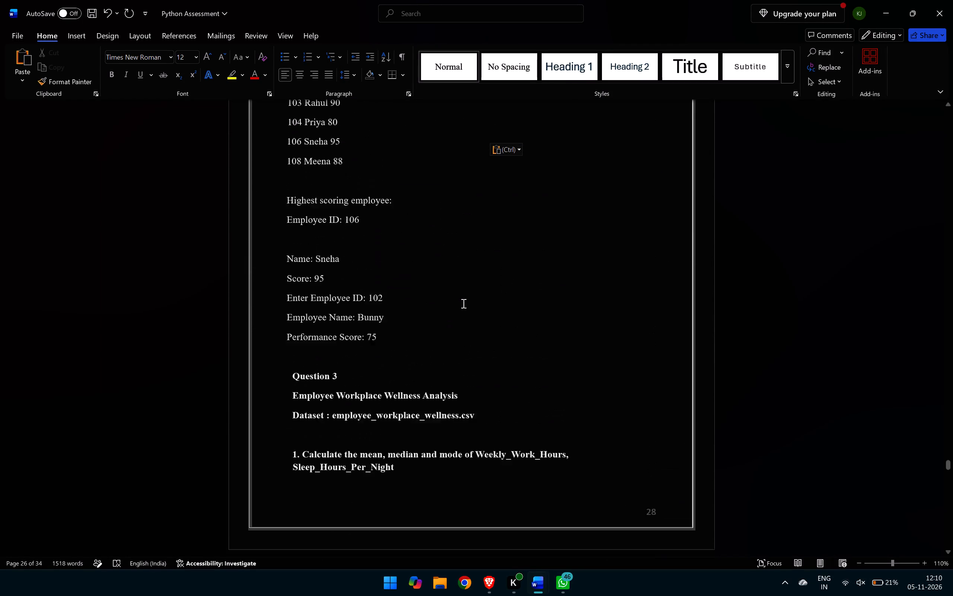
scroll(463, 303, "up", 7)
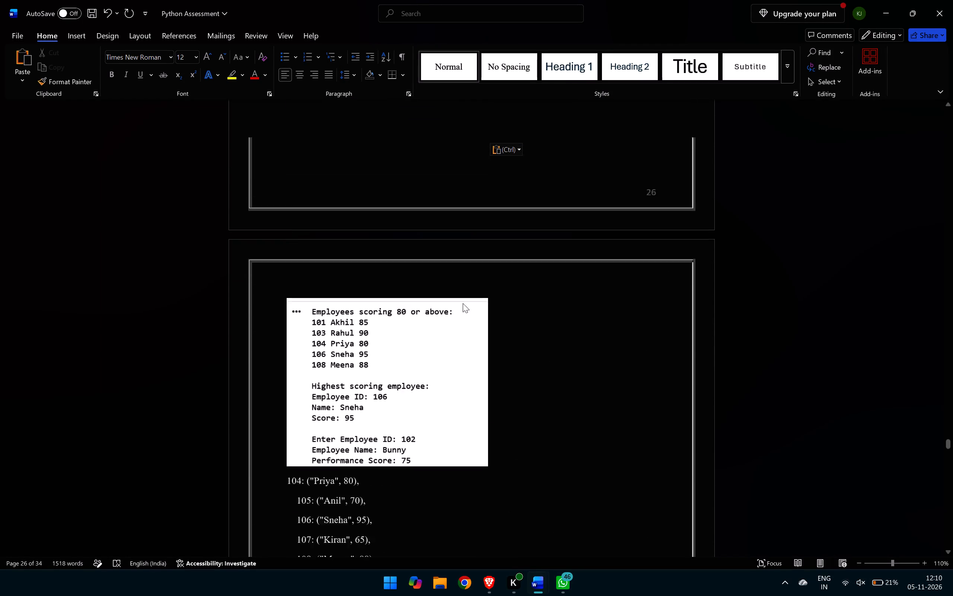
scroll(463, 303, "up", 6)
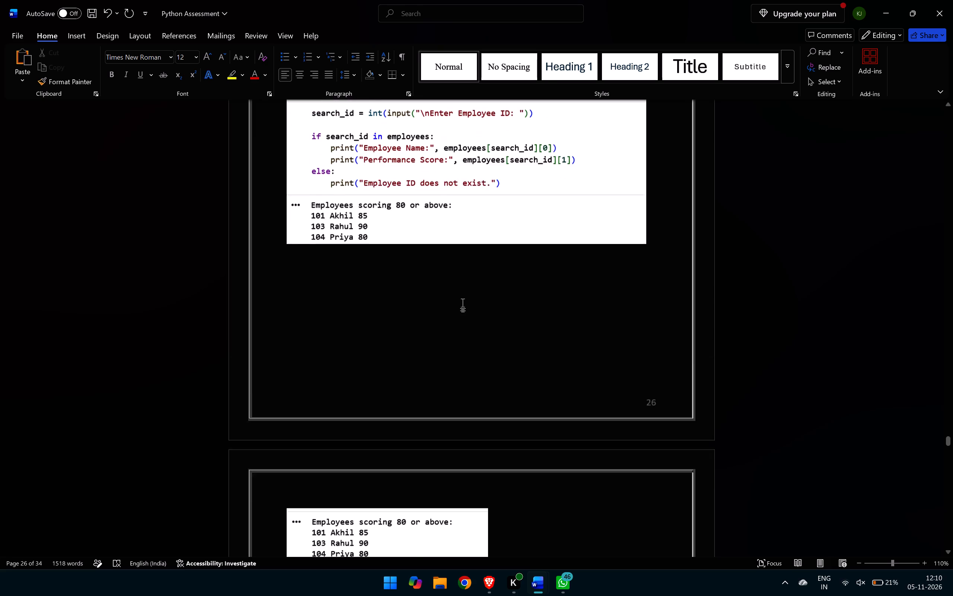
scroll(463, 303, "up", 4)
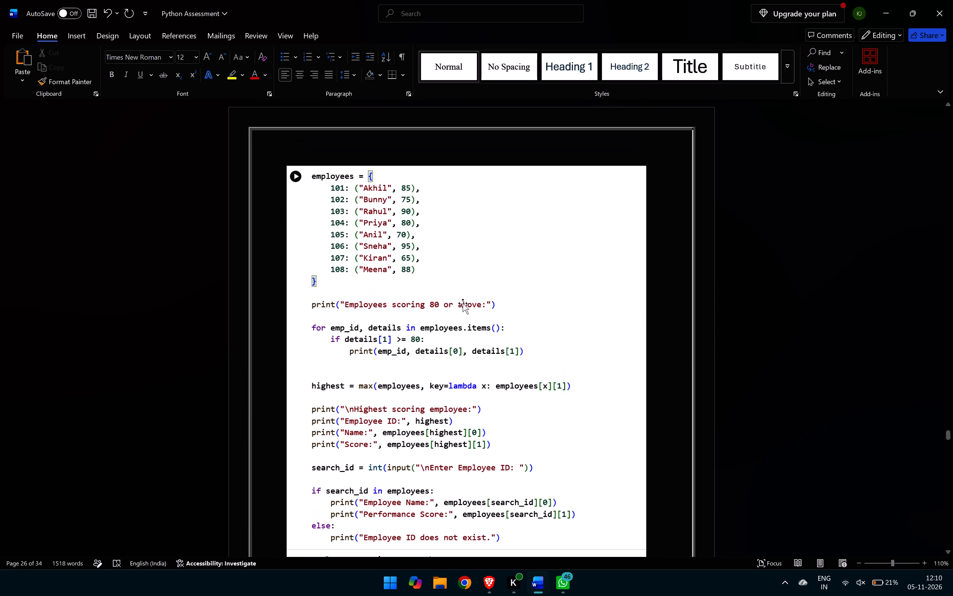
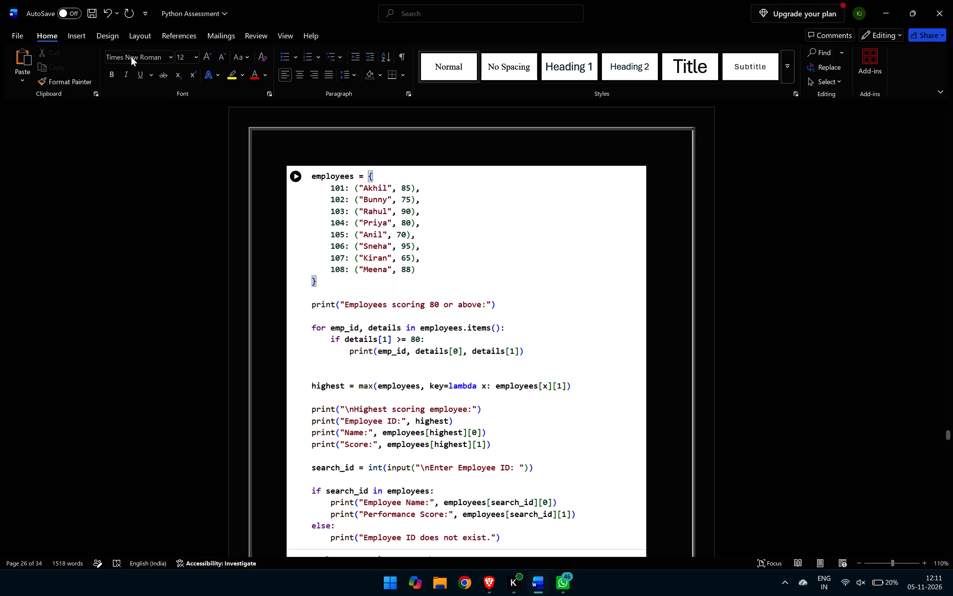
Save the Python Assessment document.
left_click(90, 16)
Turn on AutoSave for the document by uploading it to OneDrive - Personal.
left_click(72, 15)
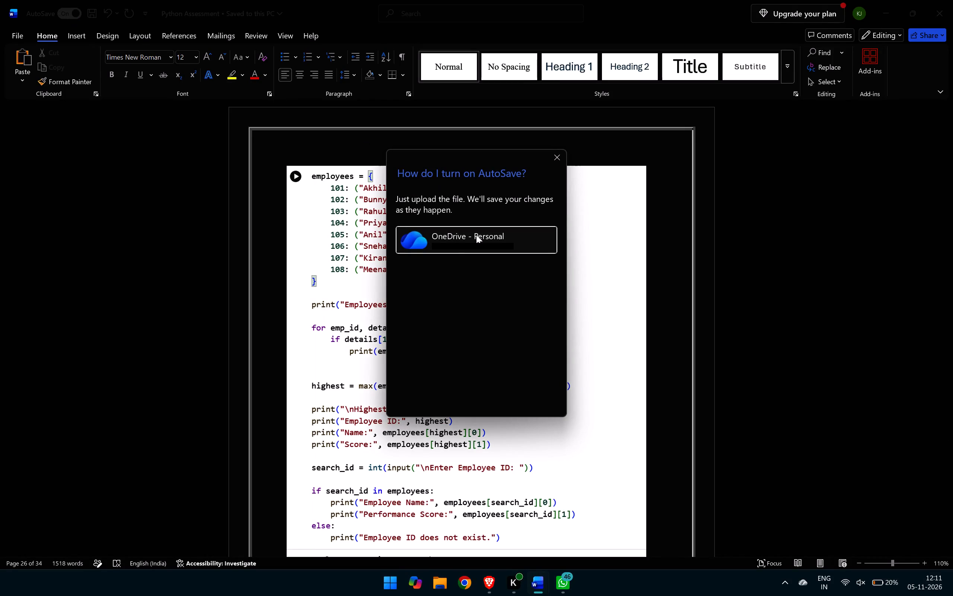
left_click(476, 237)
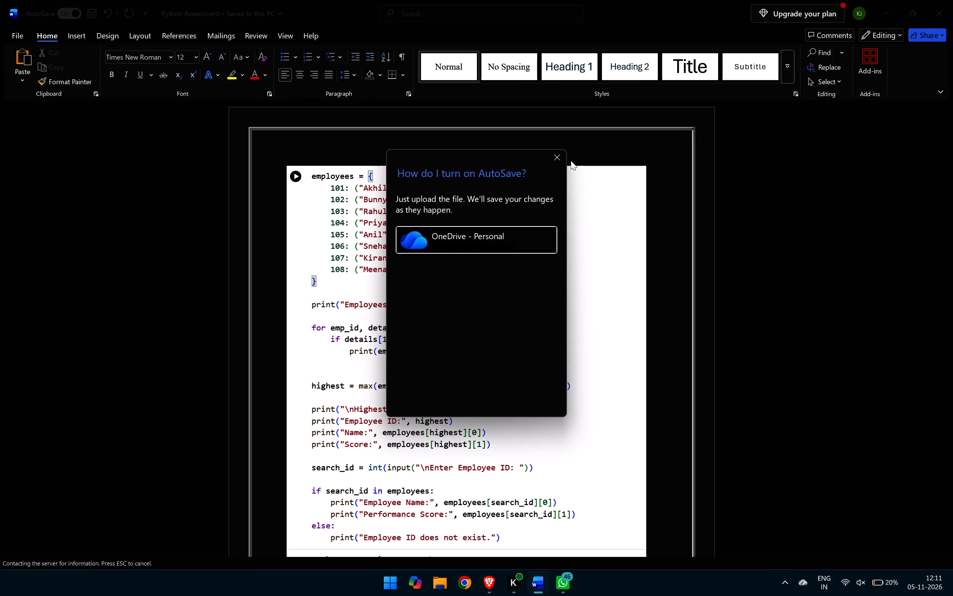
left_click(556, 155)
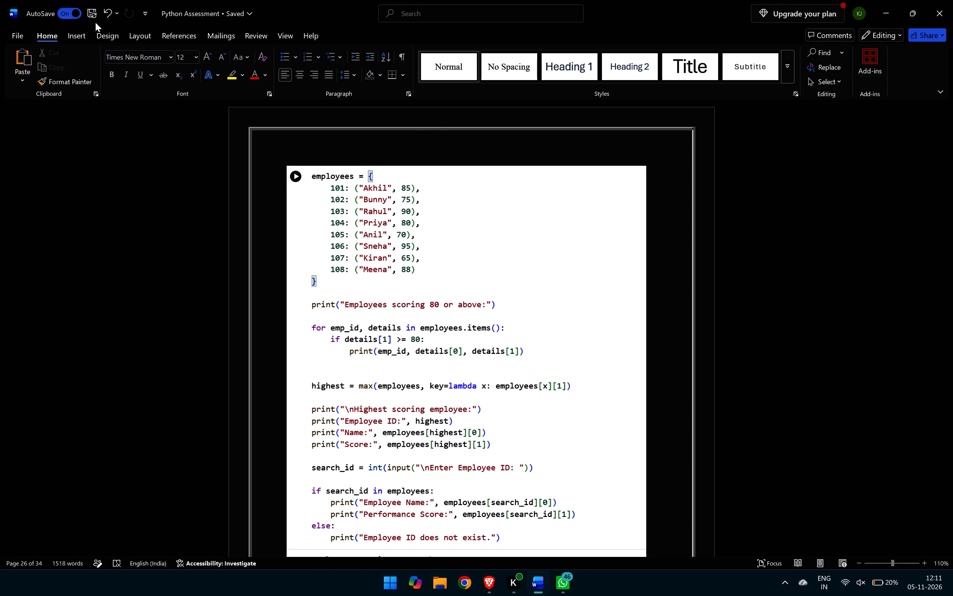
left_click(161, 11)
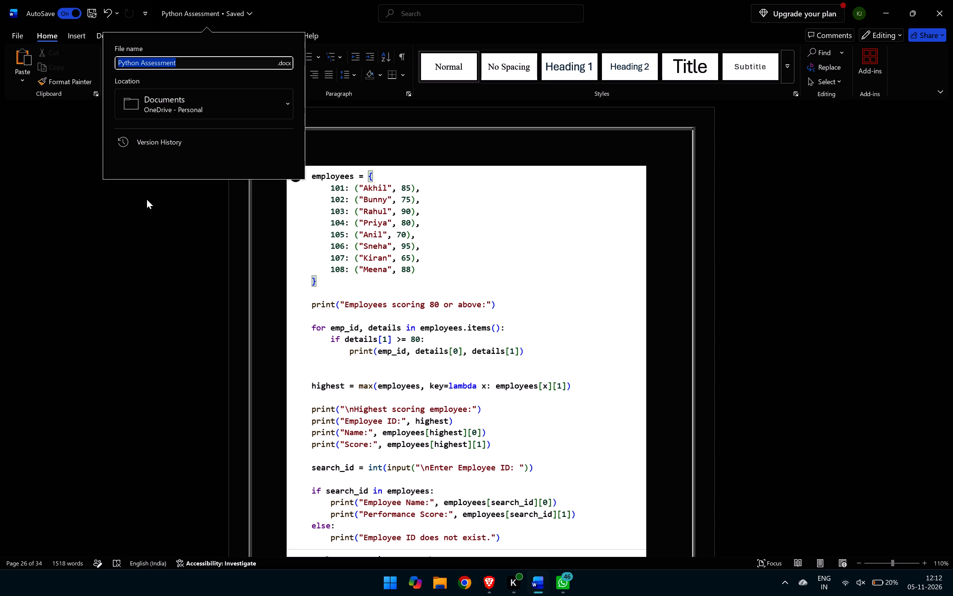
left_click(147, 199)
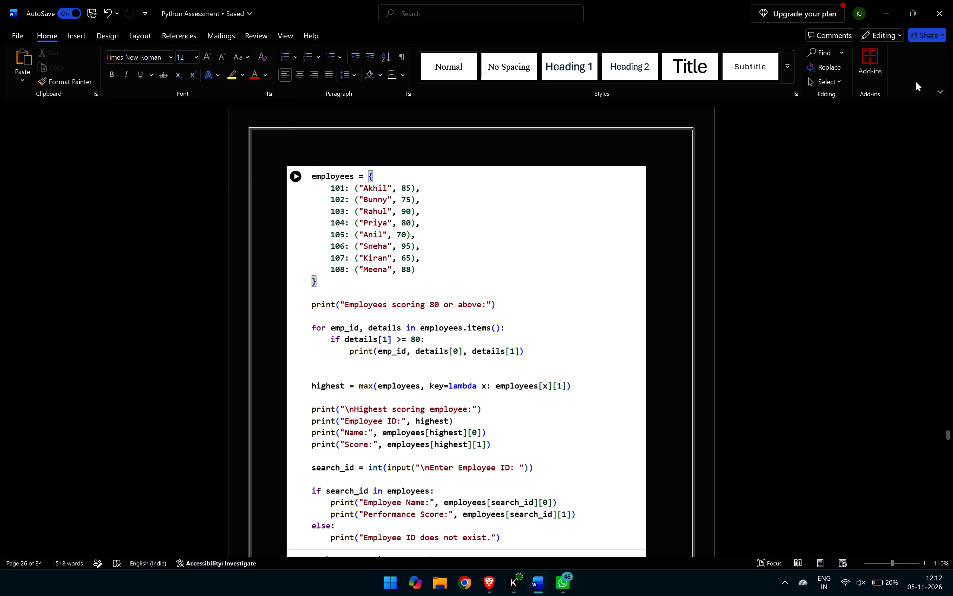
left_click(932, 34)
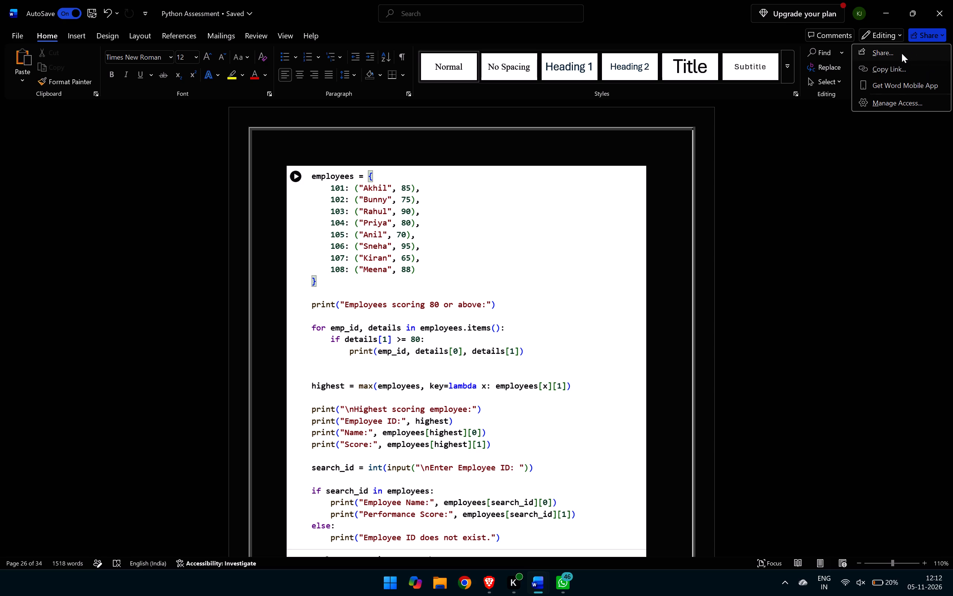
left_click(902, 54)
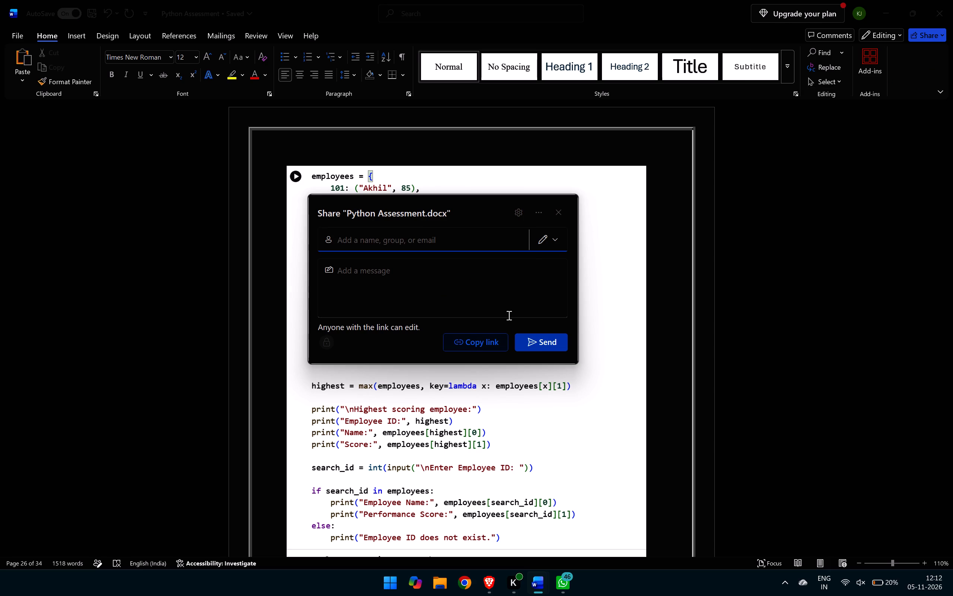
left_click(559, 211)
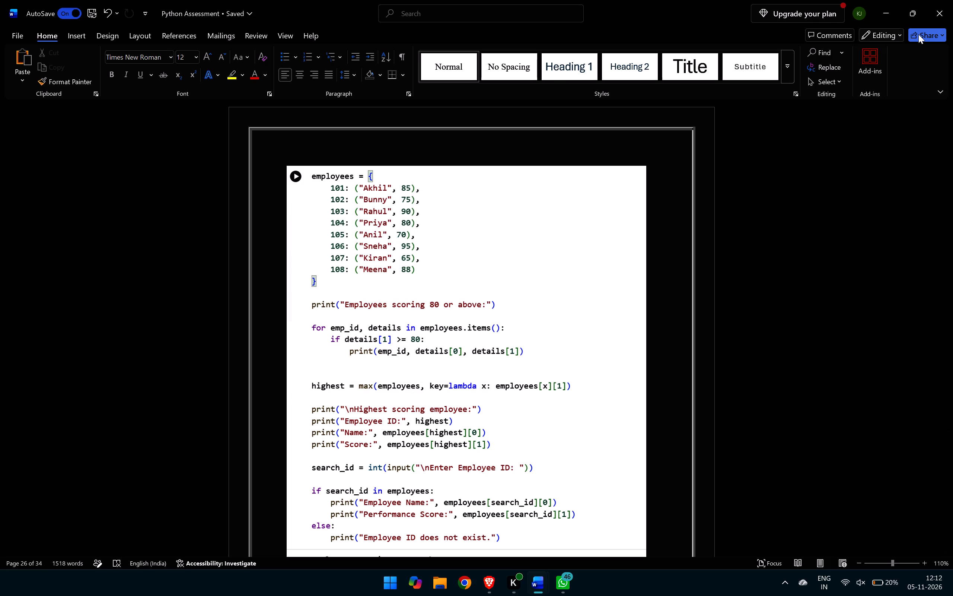
Copy a sharing link to the Python Assessment document.
left_click(919, 34)
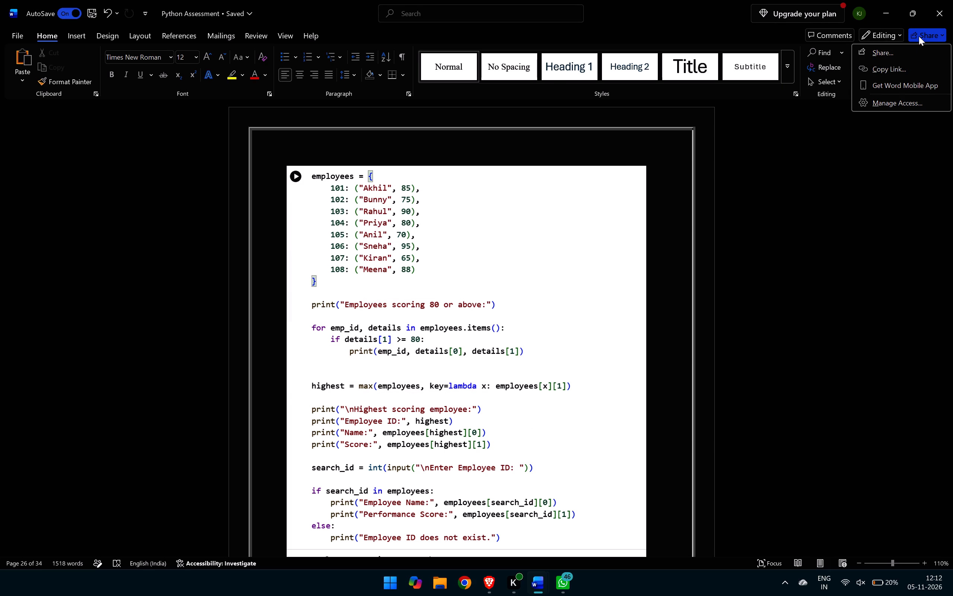
left_click(893, 69)
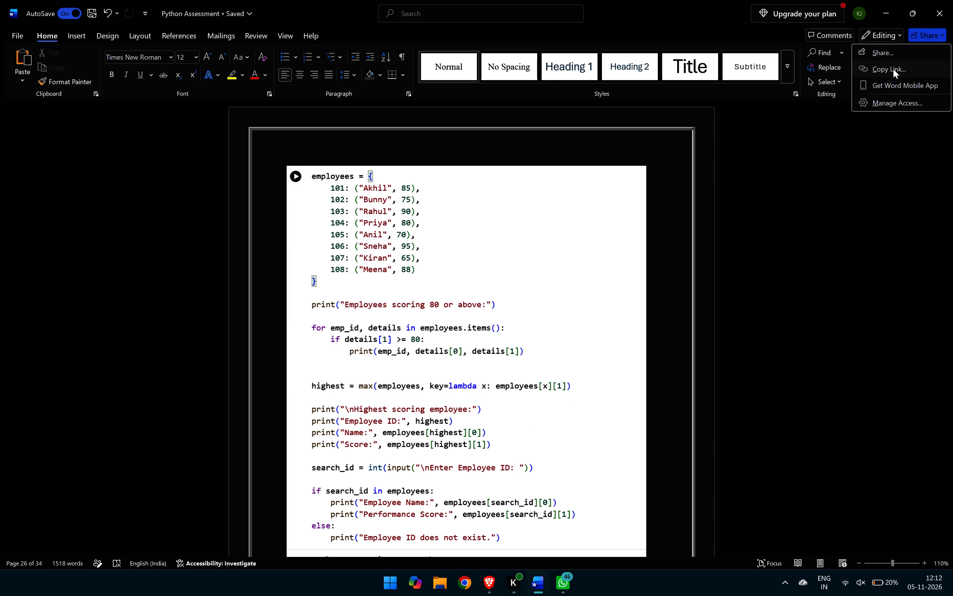
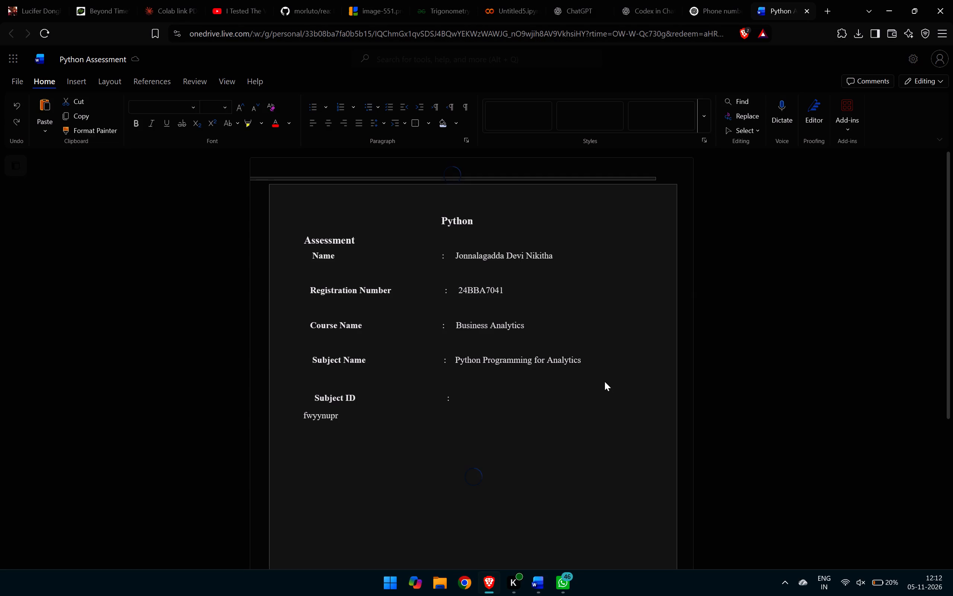
scroll(605, 381, "down", 6)
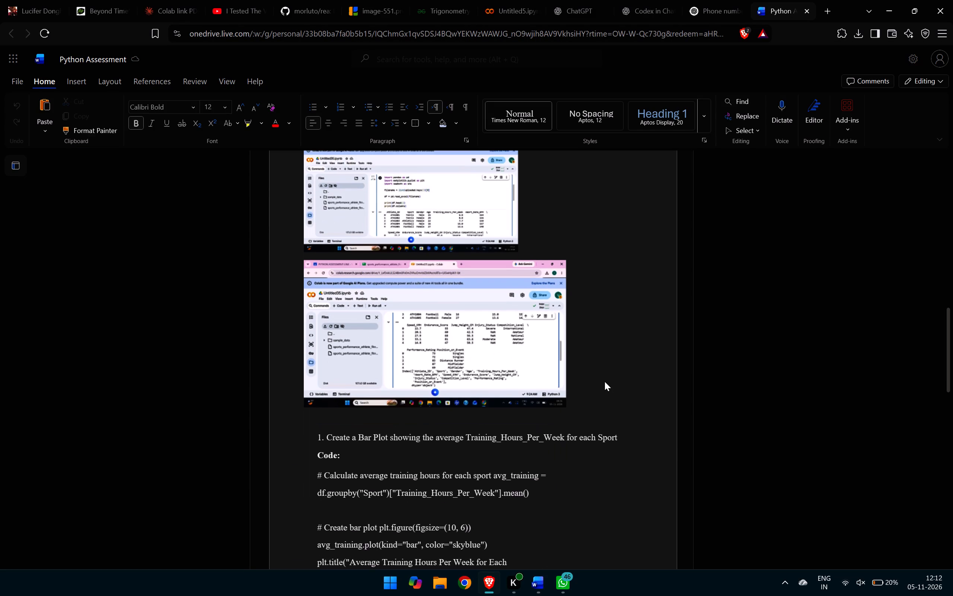
scroll(605, 381, "down", 13)
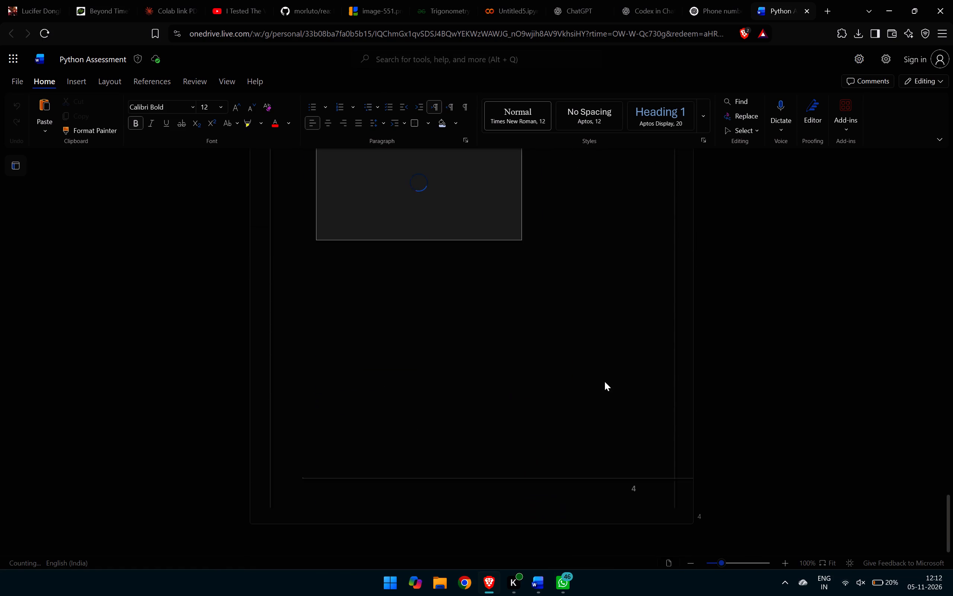
scroll(605, 381, "down", 4)
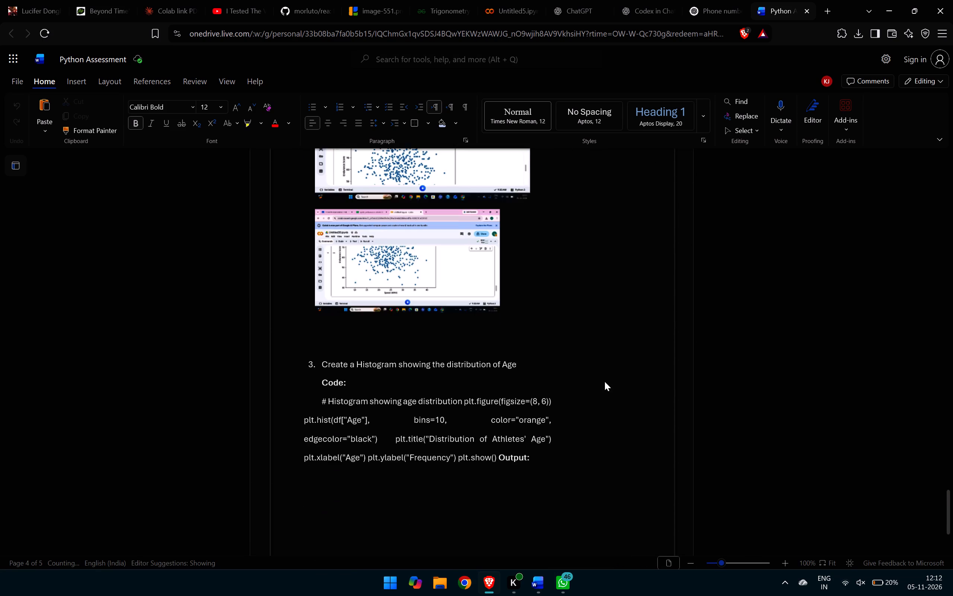
scroll(605, 381, "down", 12)
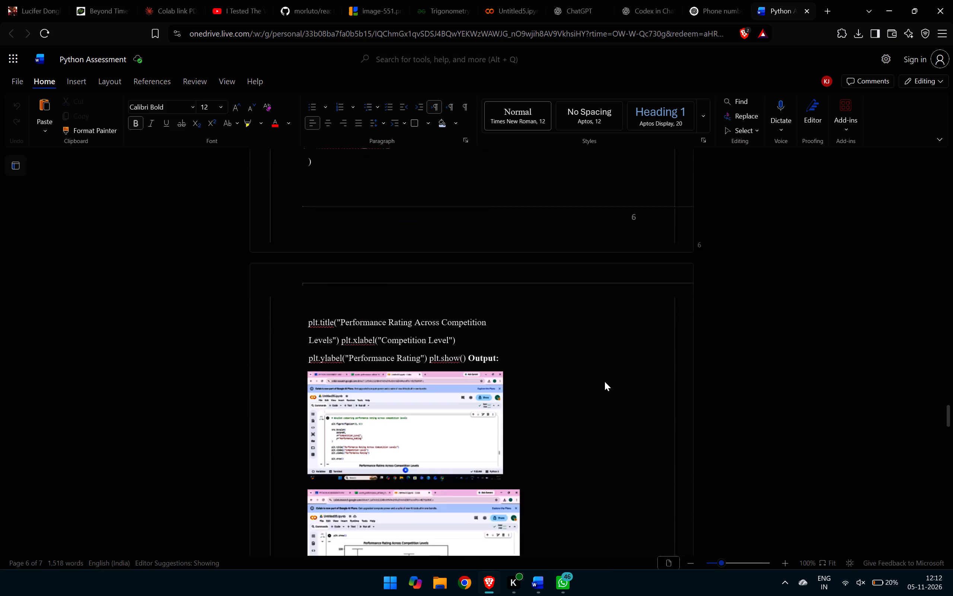
scroll(605, 381, "down", 19)
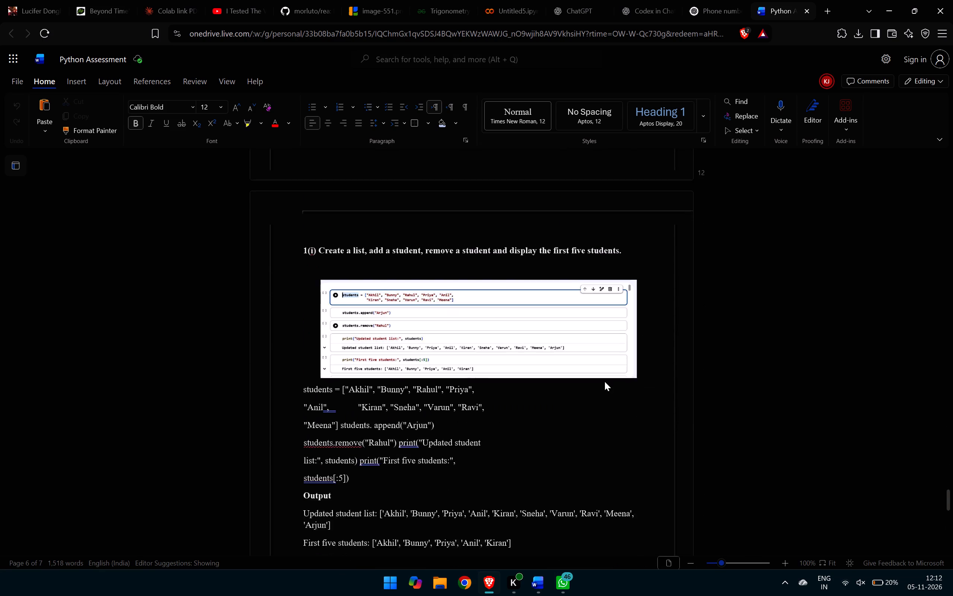
scroll(605, 381, "down", 12)
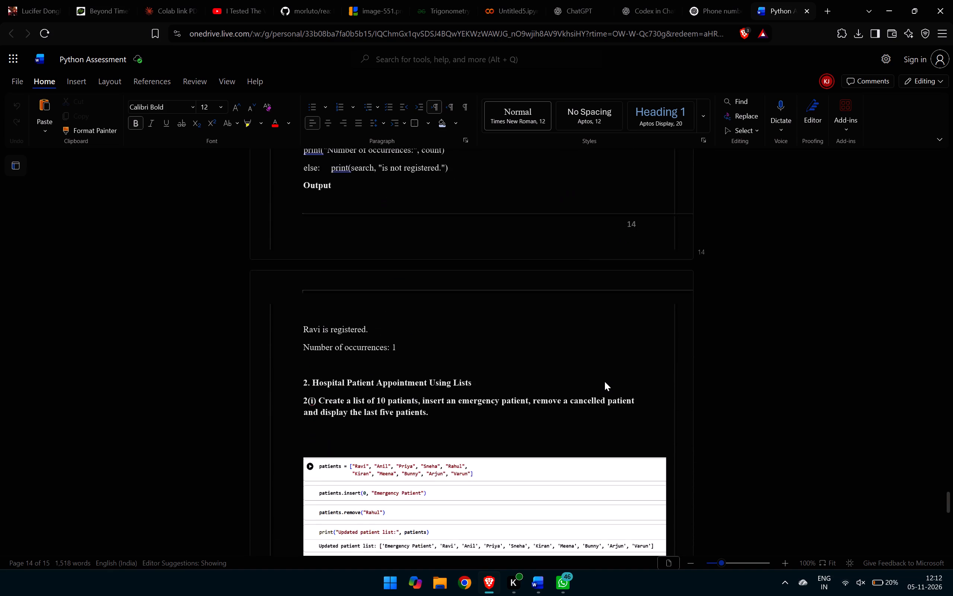
scroll(605, 381, "down", 8)
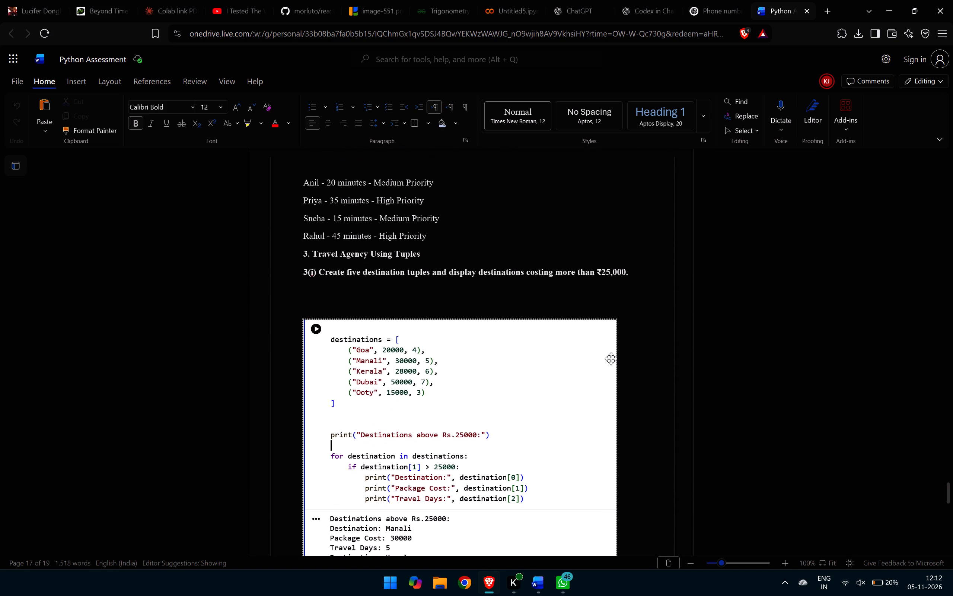
left_click(558, 386)
scroll(558, 386, "down", 10)
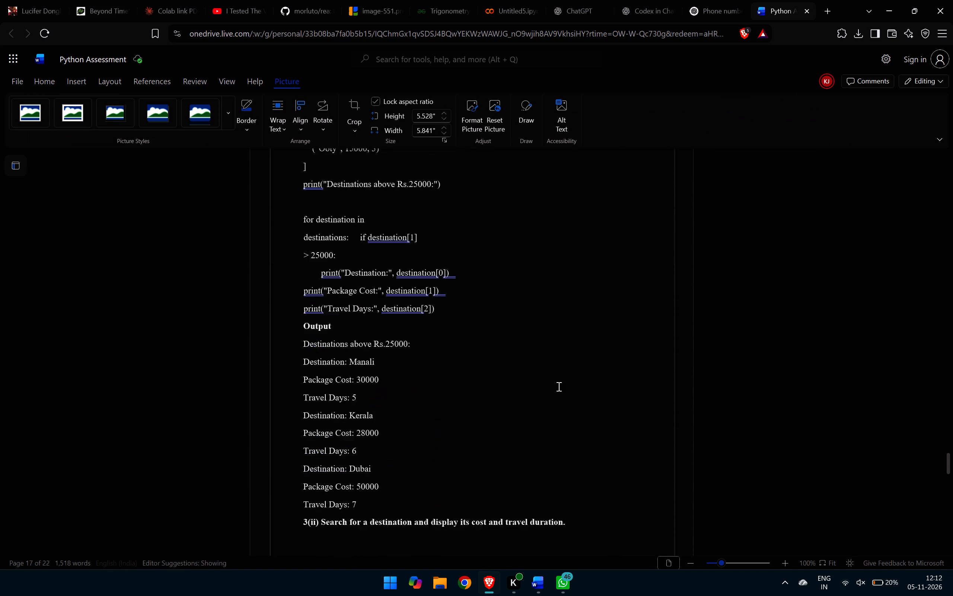
scroll(558, 386, "down", 10)
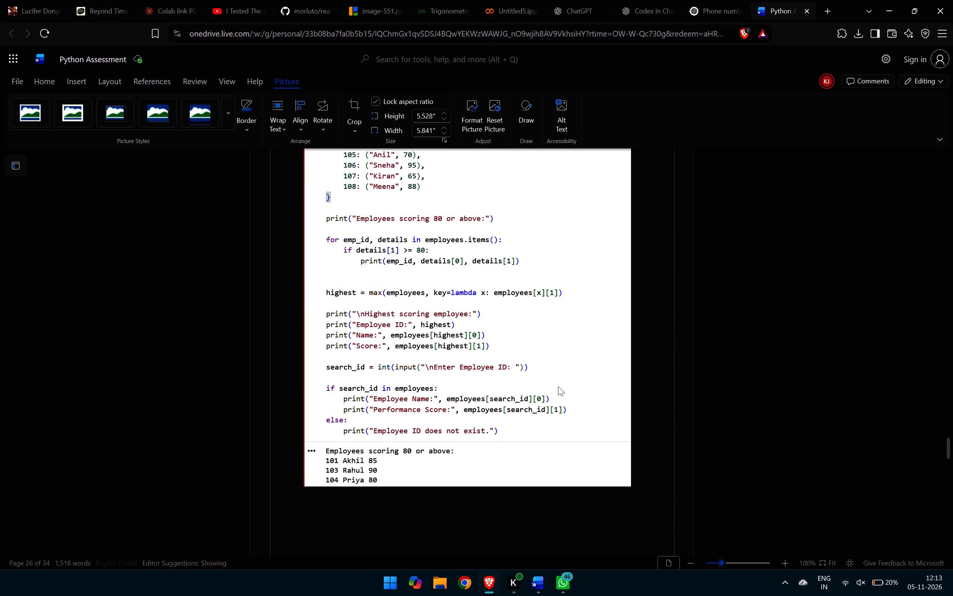
scroll(558, 386, "up", 2)
left_click(683, 305)
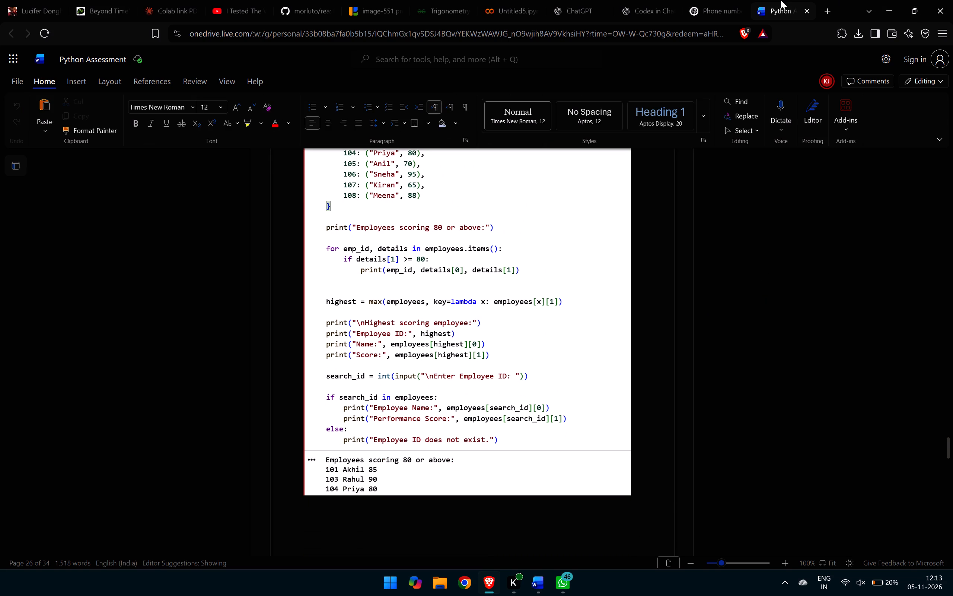
Switch to the YouTube video "I Tested The Viral Github Repo That Reverse Engineers Anything" and pause it.
left_click(220, 0)
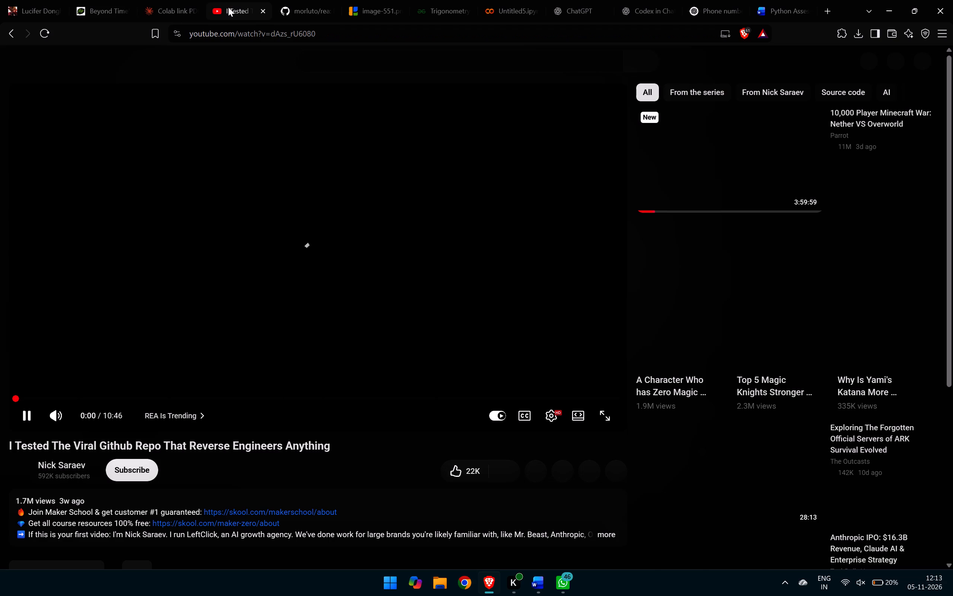
left_click(313, 270)
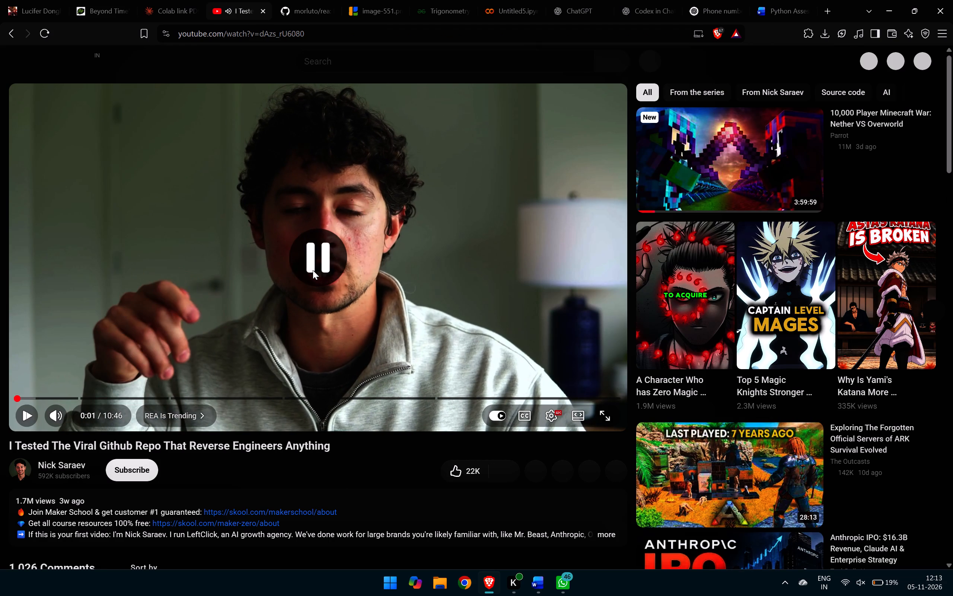